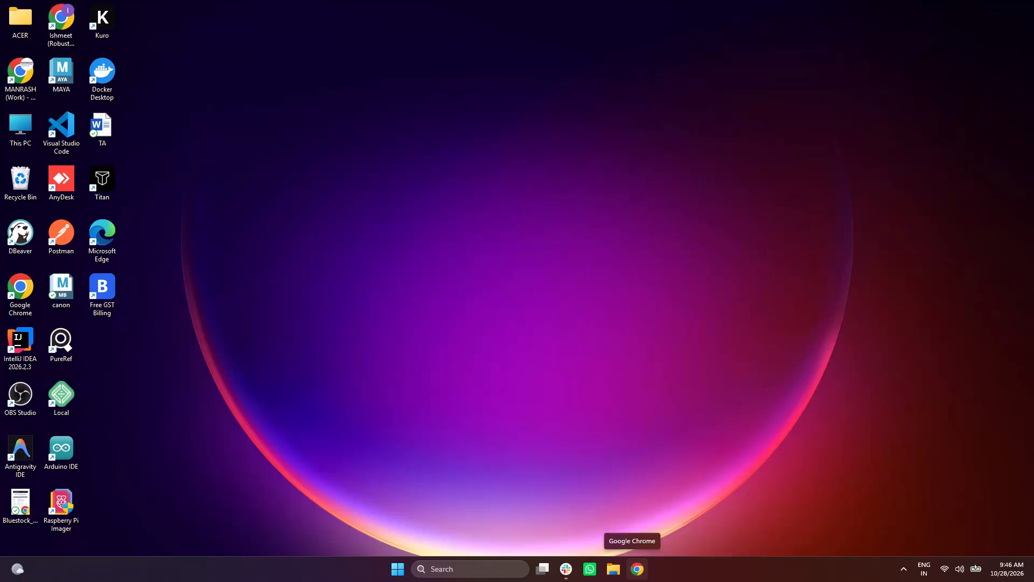
Launch Google Chrome, maximize its window, and open the BASTION profile.
left_click(632, 568)
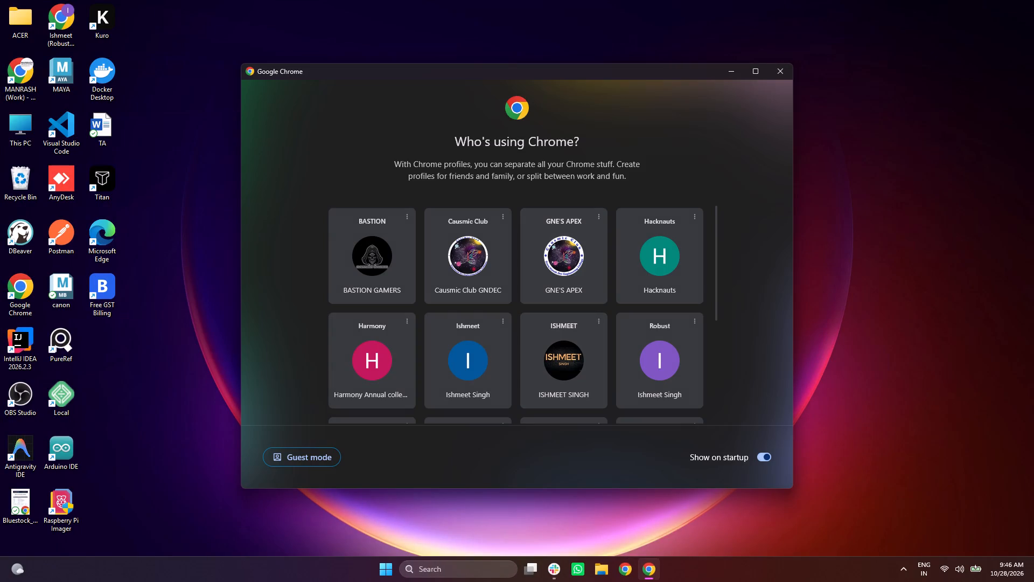
left_click(754, 67)
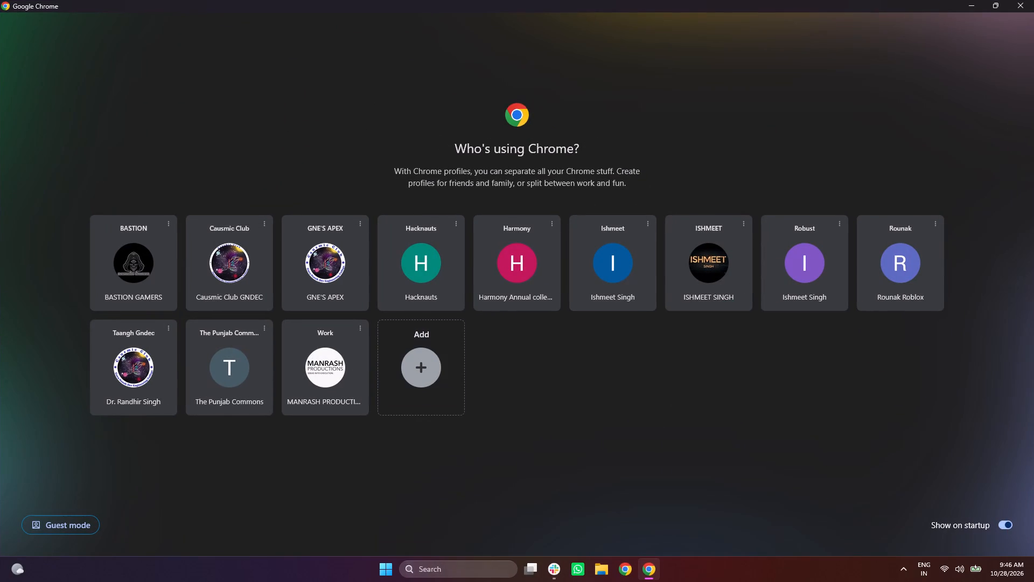
left_click(124, 265)
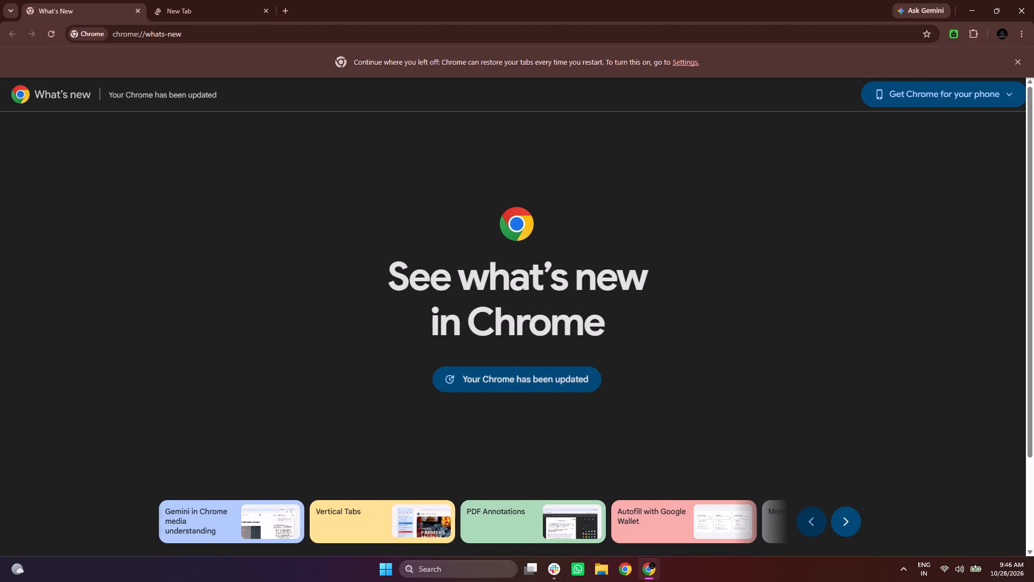
Select the current page's web address for replacement.
scroll(472, 272, "up", 1)
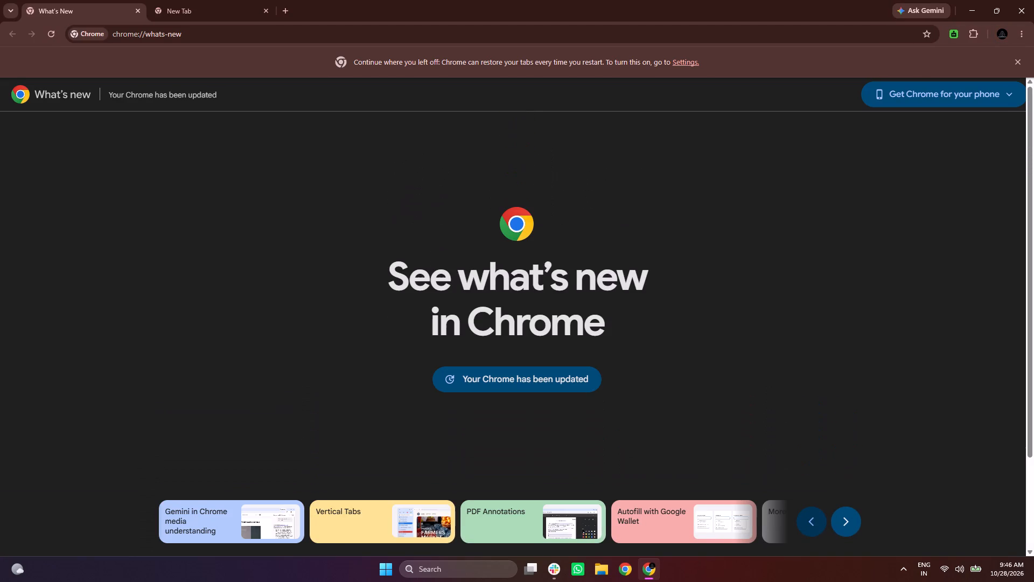
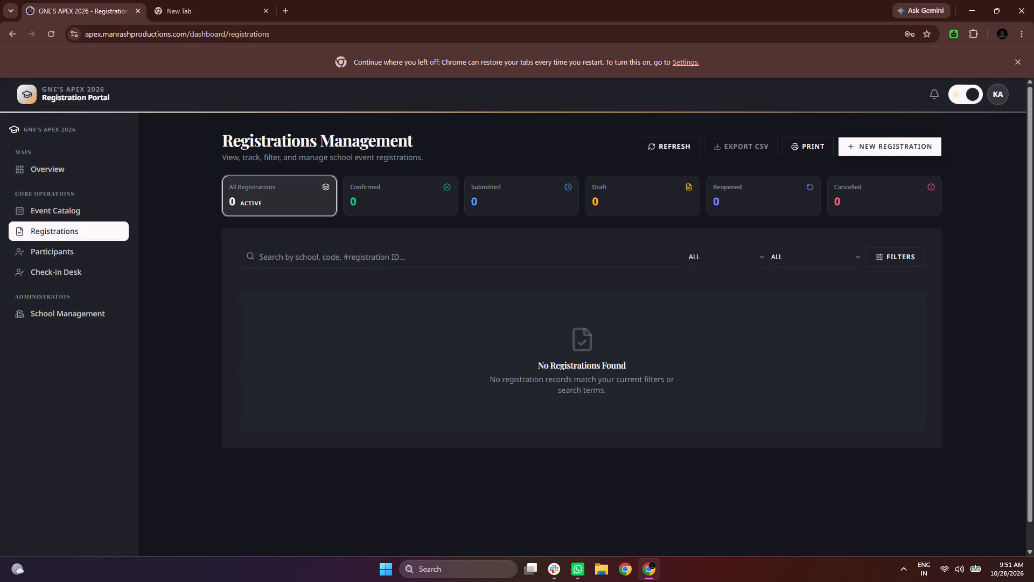
Go to the Overview page of the GNE'S APEX 2026 Registration Portal.
left_click(89, 173)
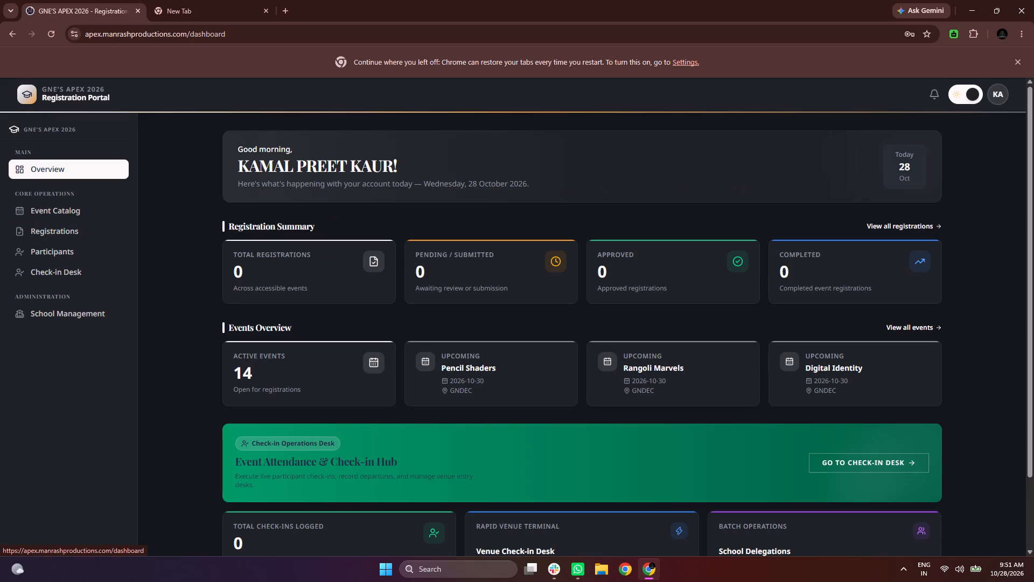
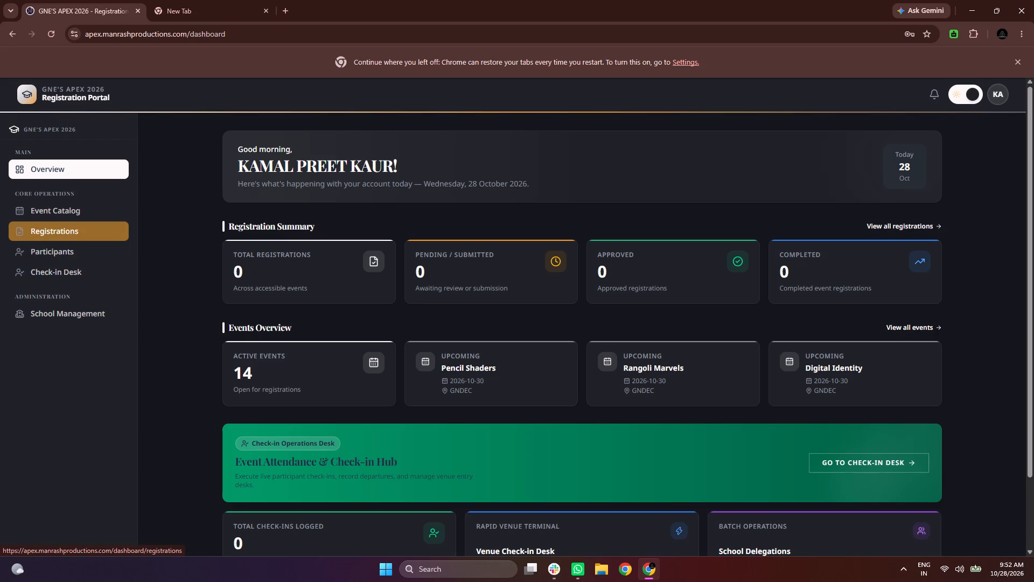
Check the Registrations page of the registration portal and return to the Overview dashboard.
left_click(59, 232)
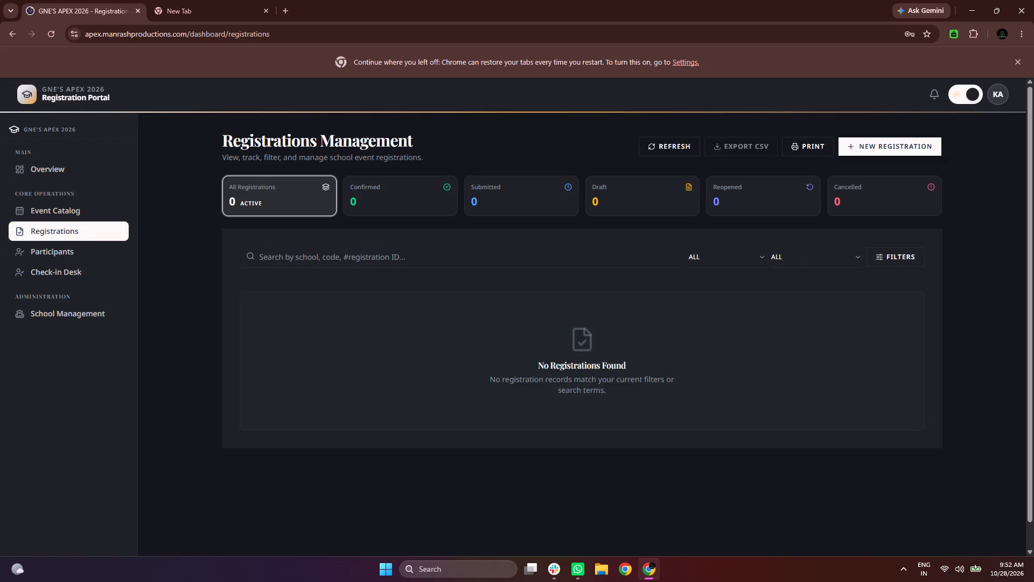
left_click(71, 174)
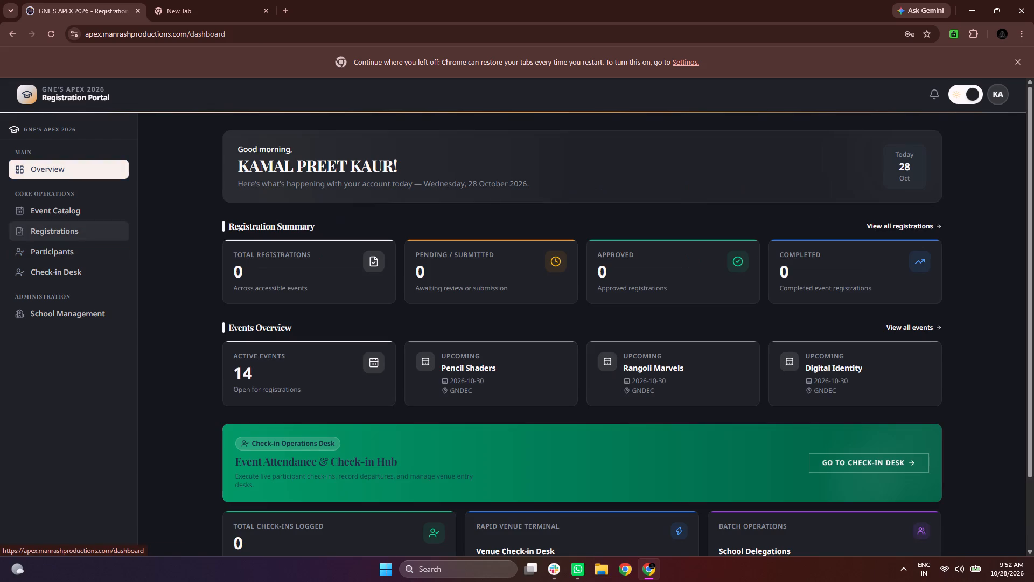
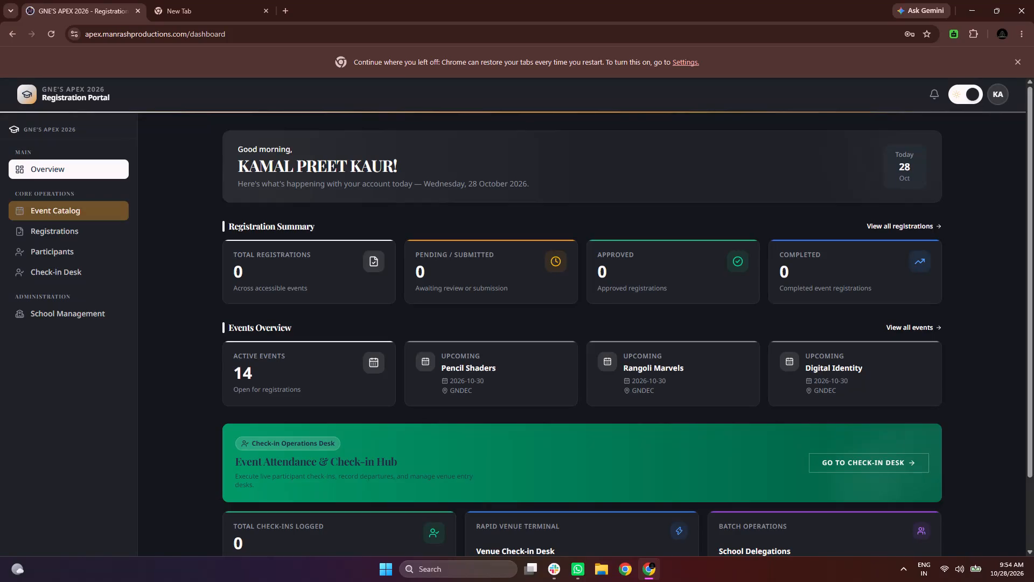
Start a new school event registration from the Registrations page.
left_click(67, 226)
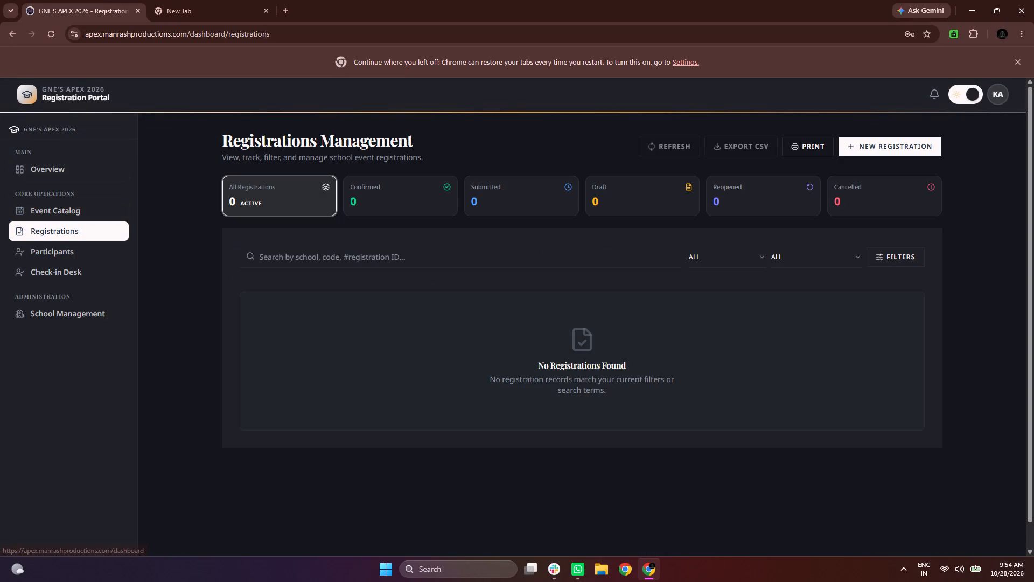
left_click(856, 154)
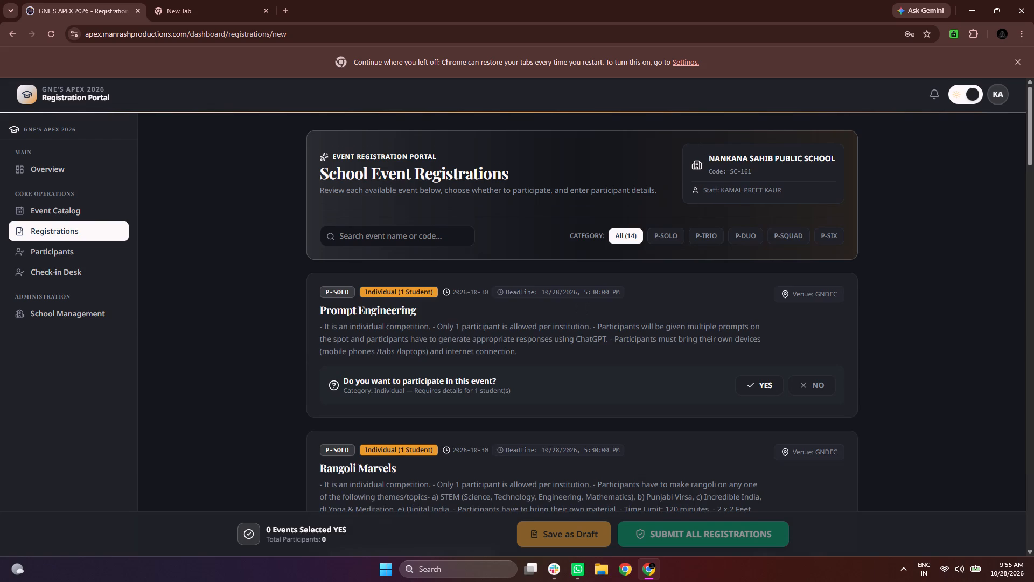
Opt in to the Prompt Engineering event and look through the other available events.
left_click(819, 156)
scroll(819, 156, "down", 1)
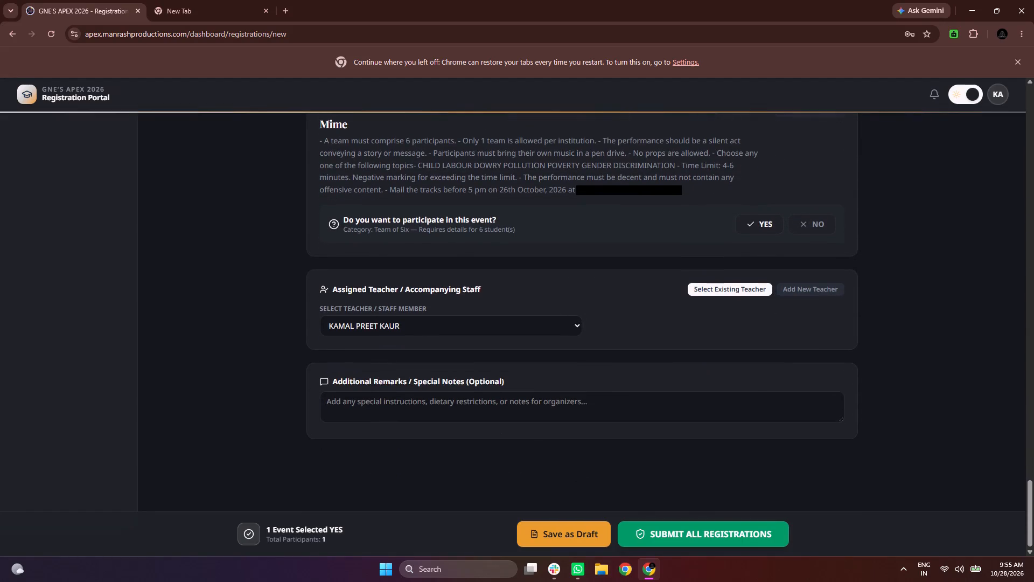
scroll(596, 432, "up", 11)
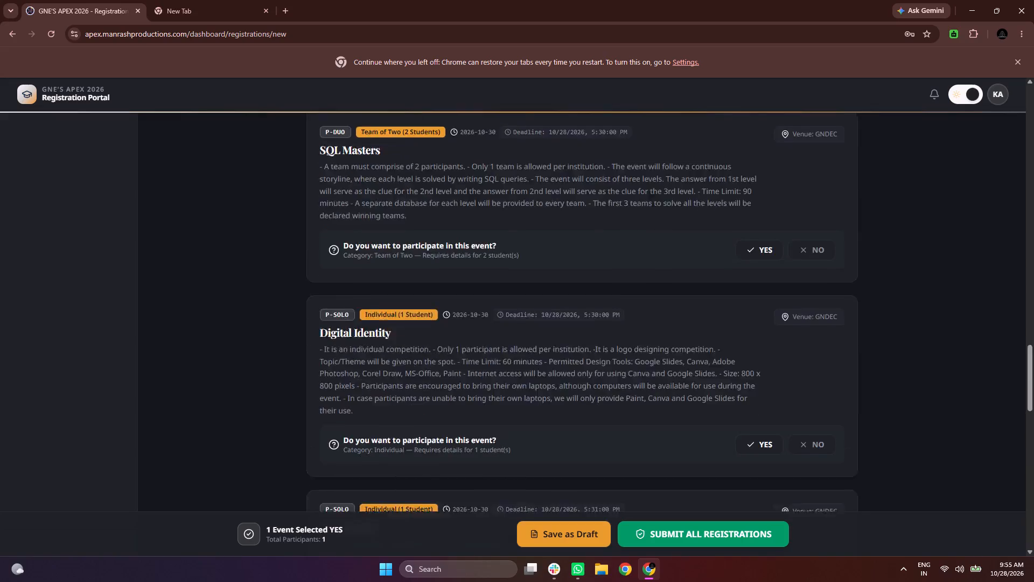
scroll(596, 432, "up", 7)
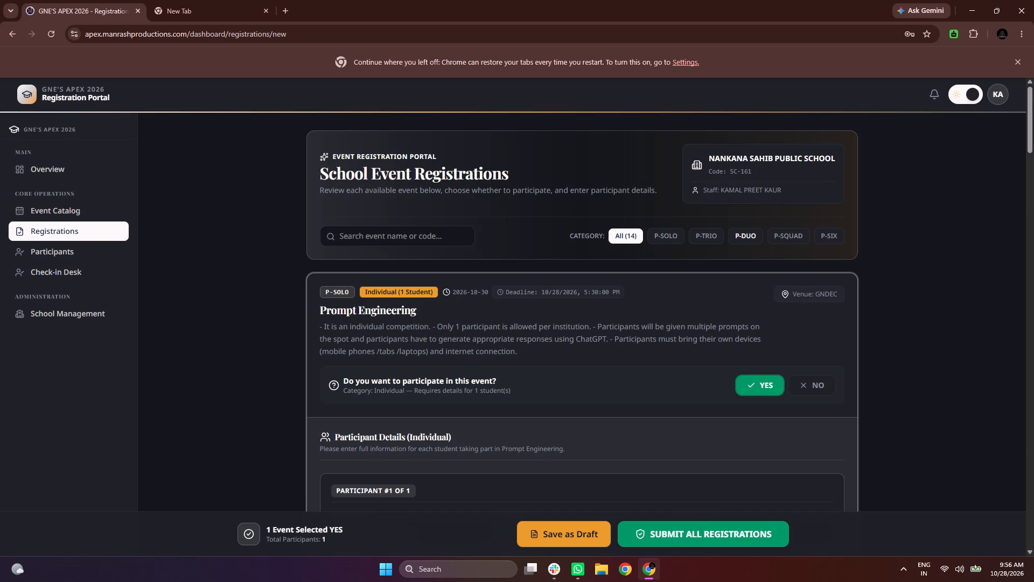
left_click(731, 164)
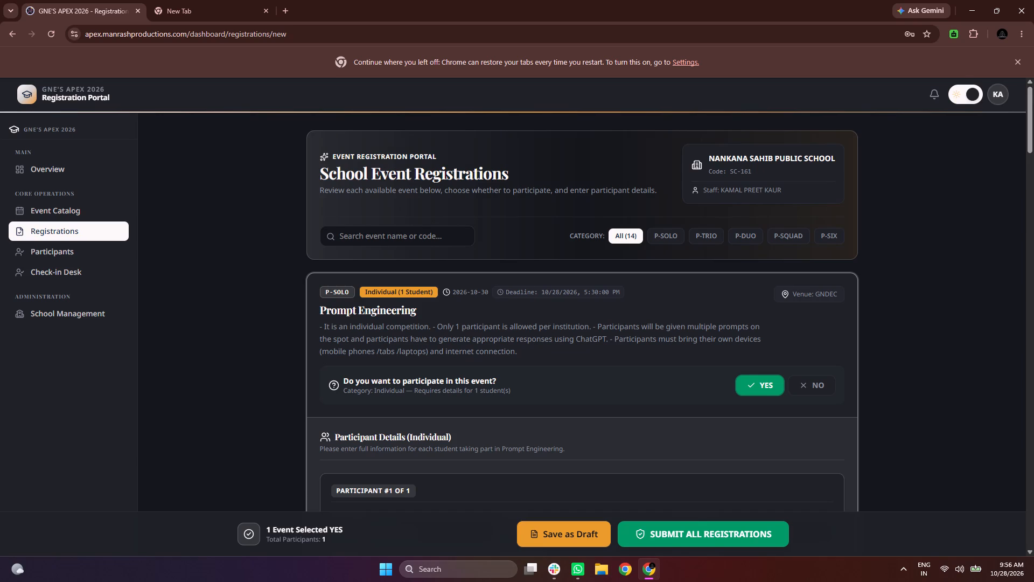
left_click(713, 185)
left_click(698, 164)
With Prompt Engineering participation set to Yes, enter the student's full name in the details for participant 1.
scroll(750, 392, "down", 1)
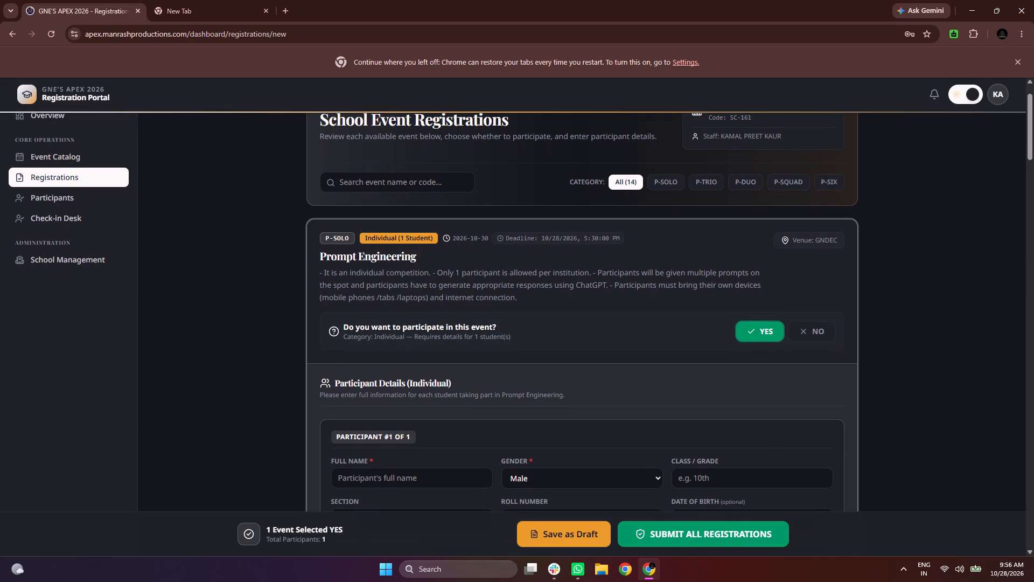
scroll(750, 392, "down", 1)
left_click(757, 325)
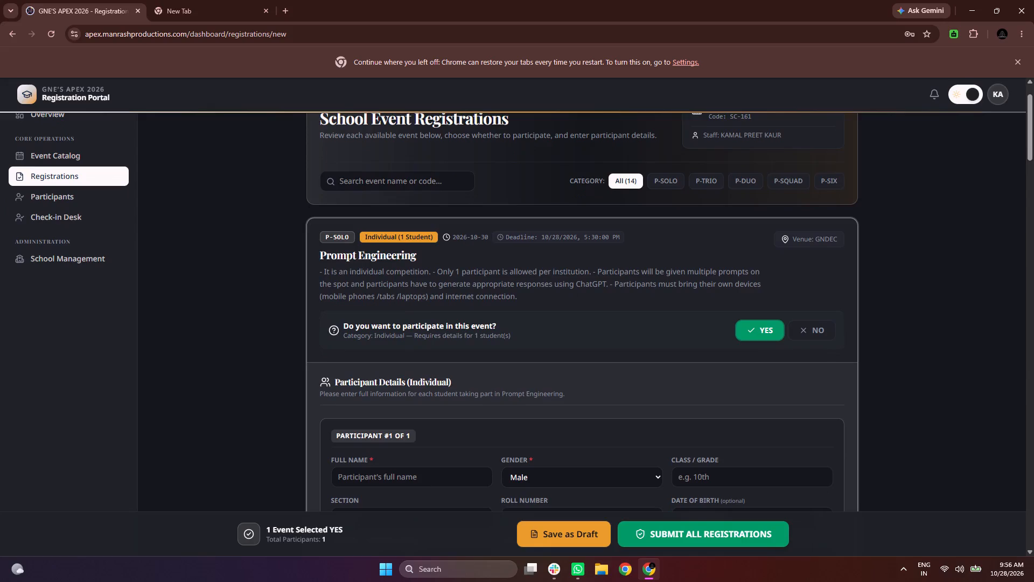
scroll(535, 445, "down", 2)
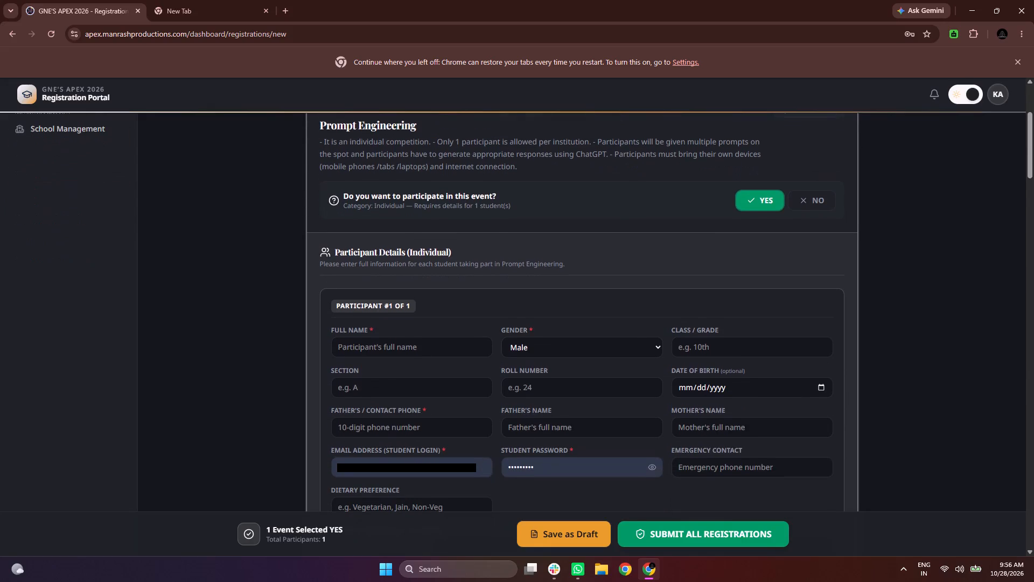
left_click(422, 351)
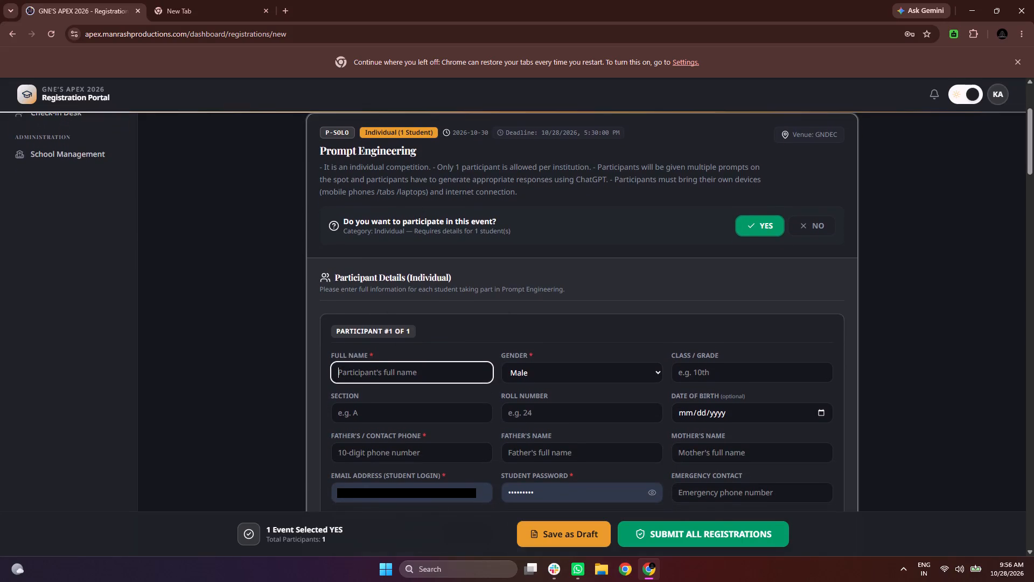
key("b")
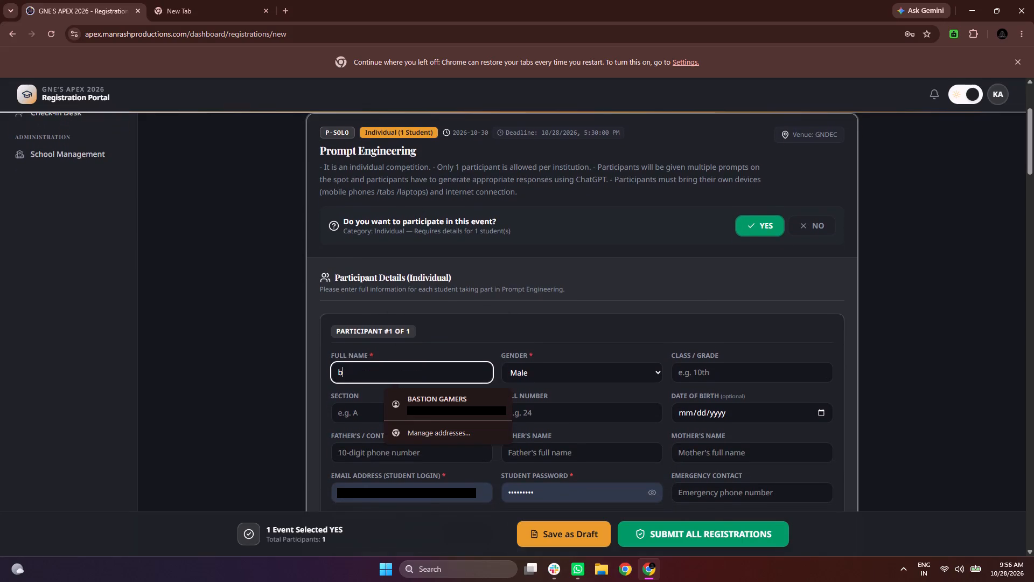
key("BackSpace")
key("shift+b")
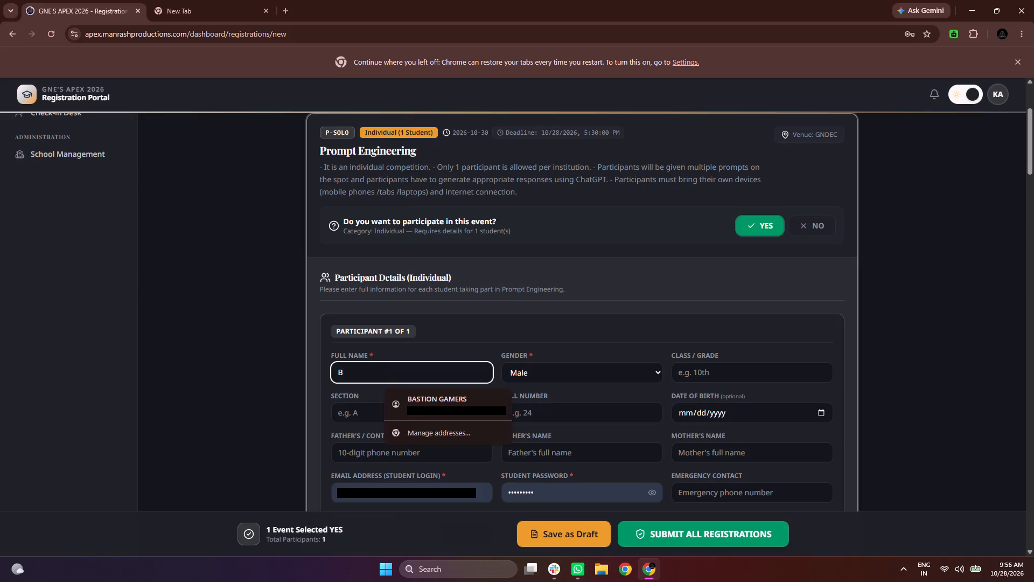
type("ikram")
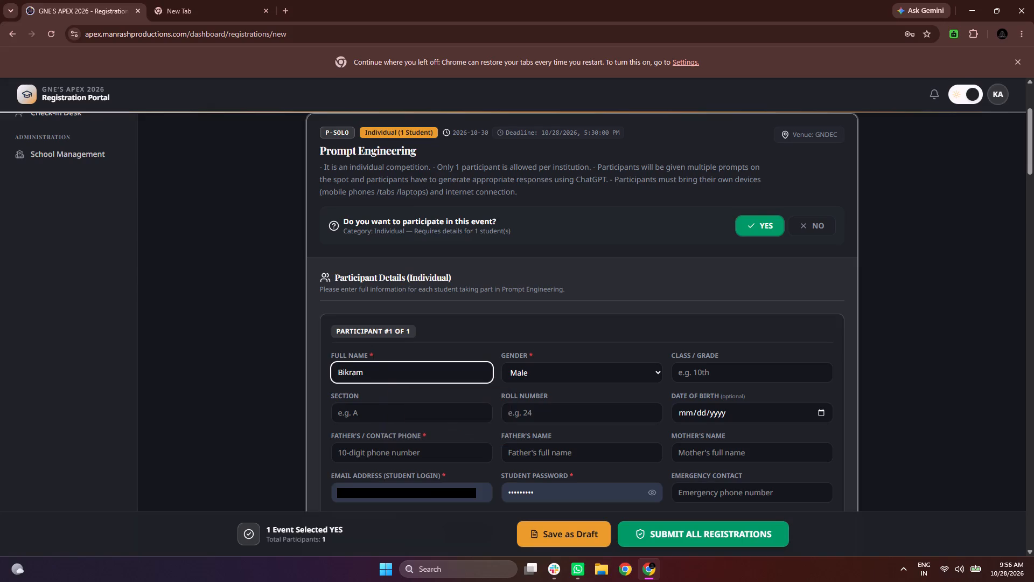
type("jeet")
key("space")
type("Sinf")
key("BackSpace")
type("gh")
Enter the mother's name in the Prompt Engineering participant's details, with first name and surname capitalised.
scroll(673, 438, "down", 1)
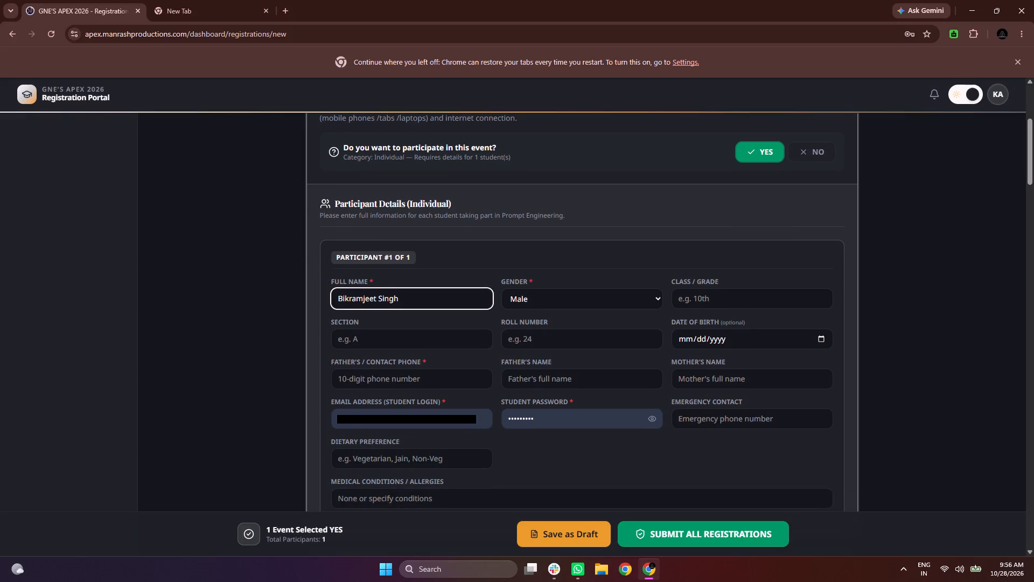
left_click(690, 382)
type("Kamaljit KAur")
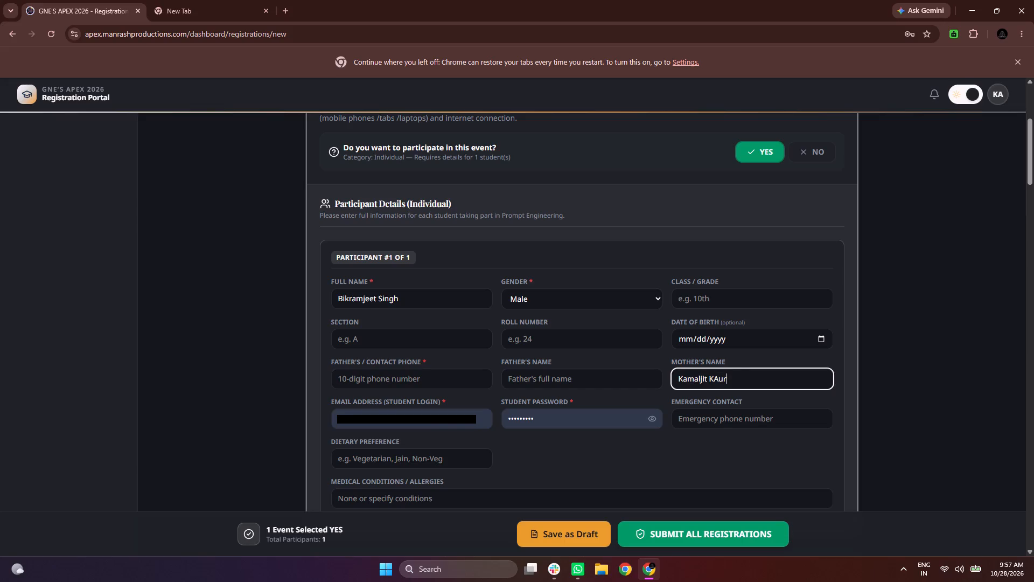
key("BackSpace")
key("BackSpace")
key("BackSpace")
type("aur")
Enter the father's full name in the Prompt Engineering participant's details.
left_click(555, 379)
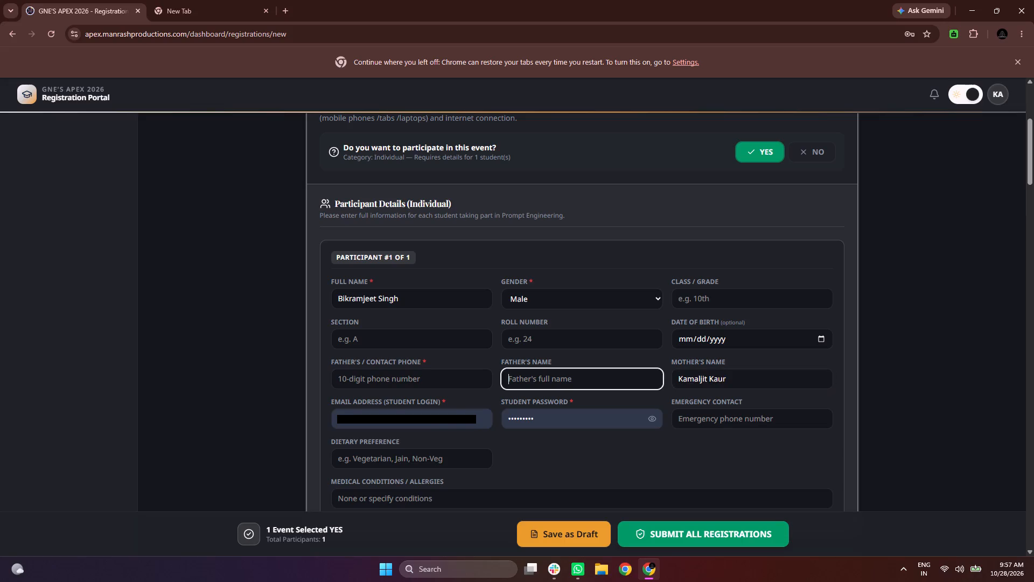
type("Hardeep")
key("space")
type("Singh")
scroll(435, 384, "down", 2)
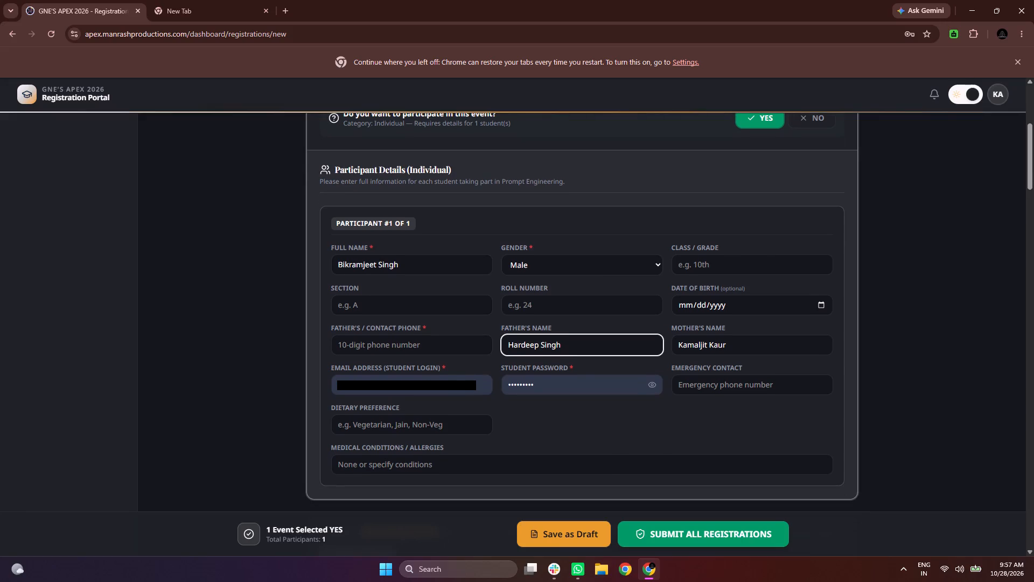
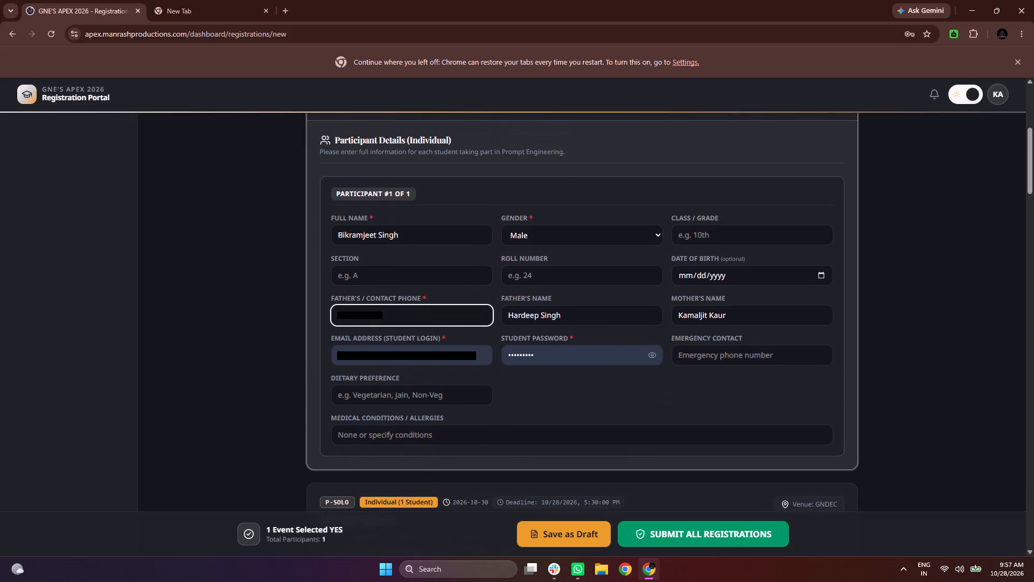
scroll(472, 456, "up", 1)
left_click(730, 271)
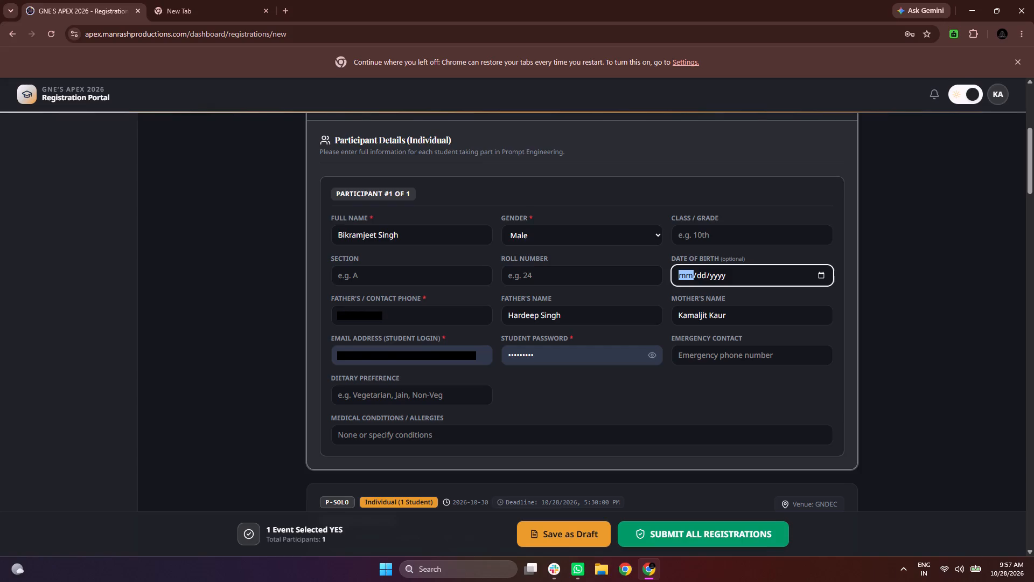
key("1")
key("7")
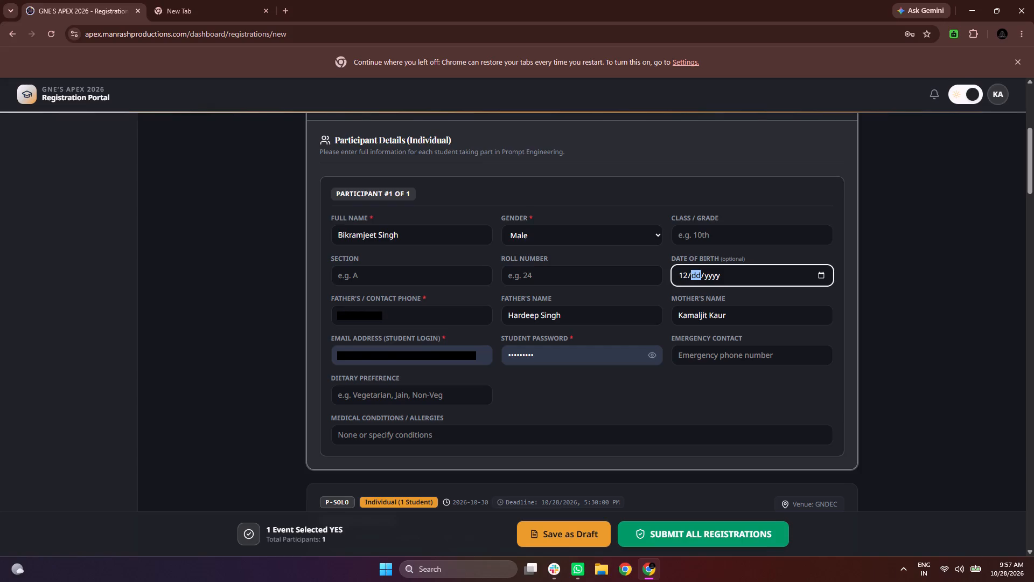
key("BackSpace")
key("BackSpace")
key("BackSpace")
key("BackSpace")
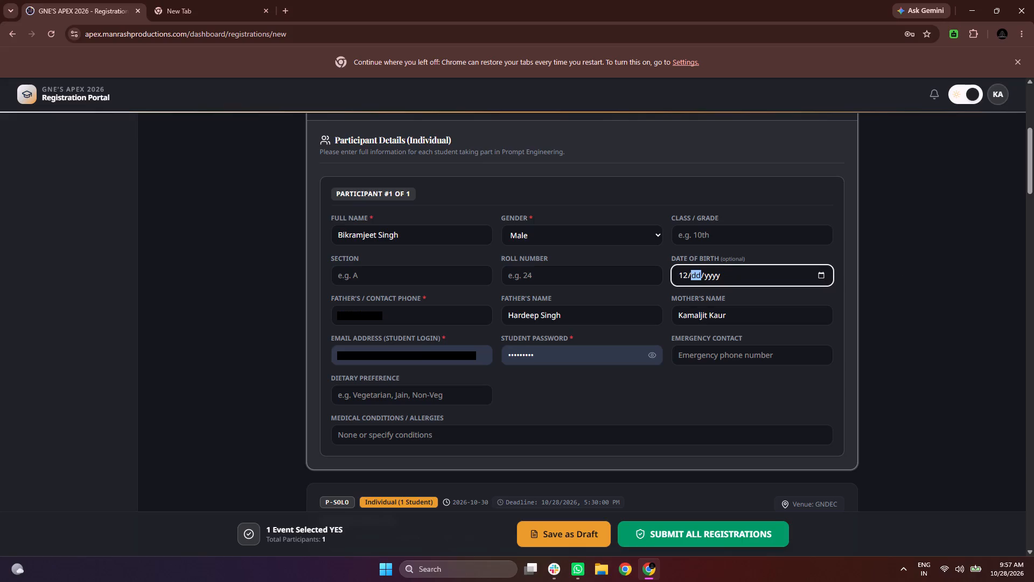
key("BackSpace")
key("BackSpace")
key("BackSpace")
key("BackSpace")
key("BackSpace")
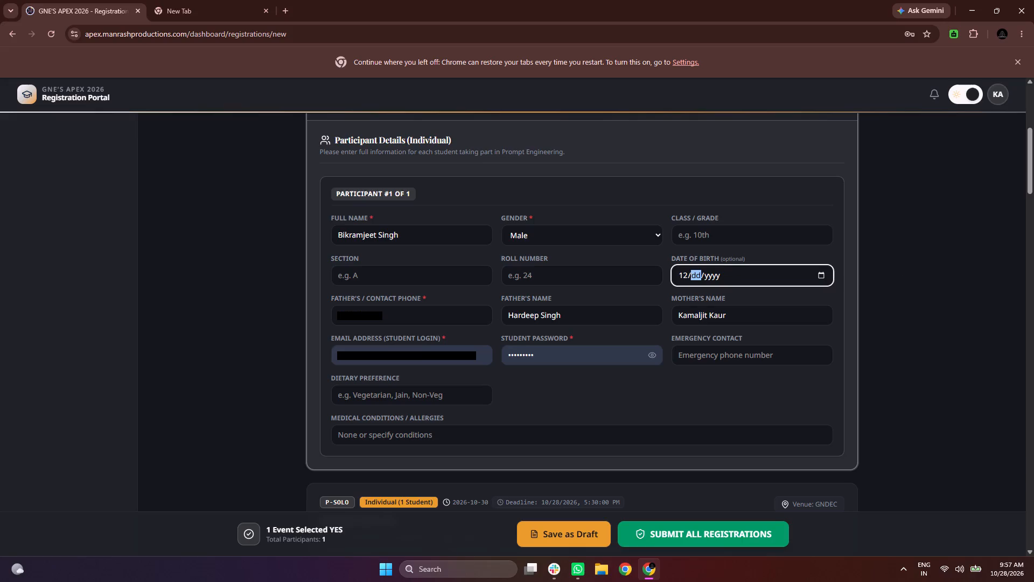
Pick the student's date of birth from the calendar in the Prompt Engineering participant's details.
left_click(821, 273)
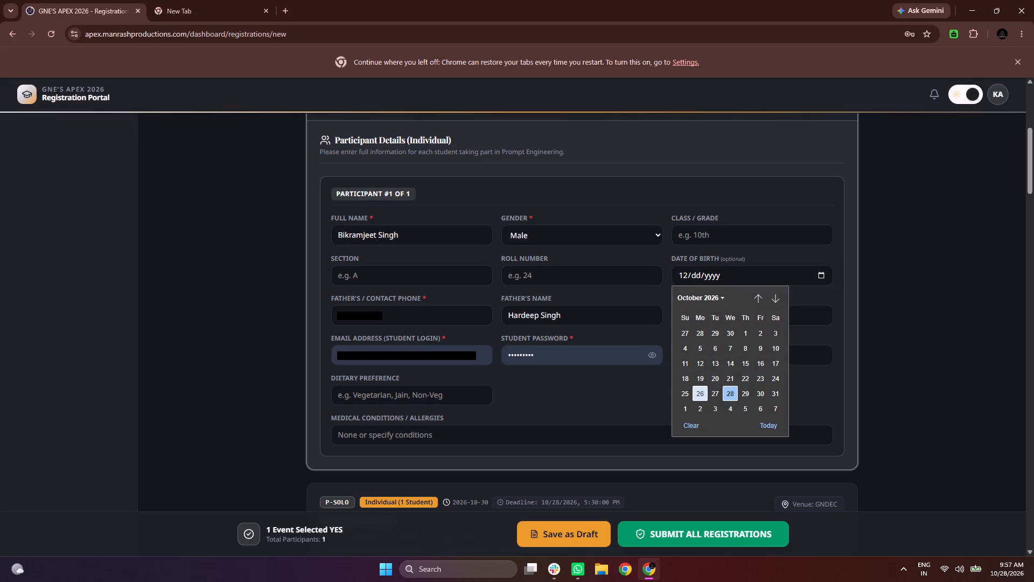
left_click(716, 293)
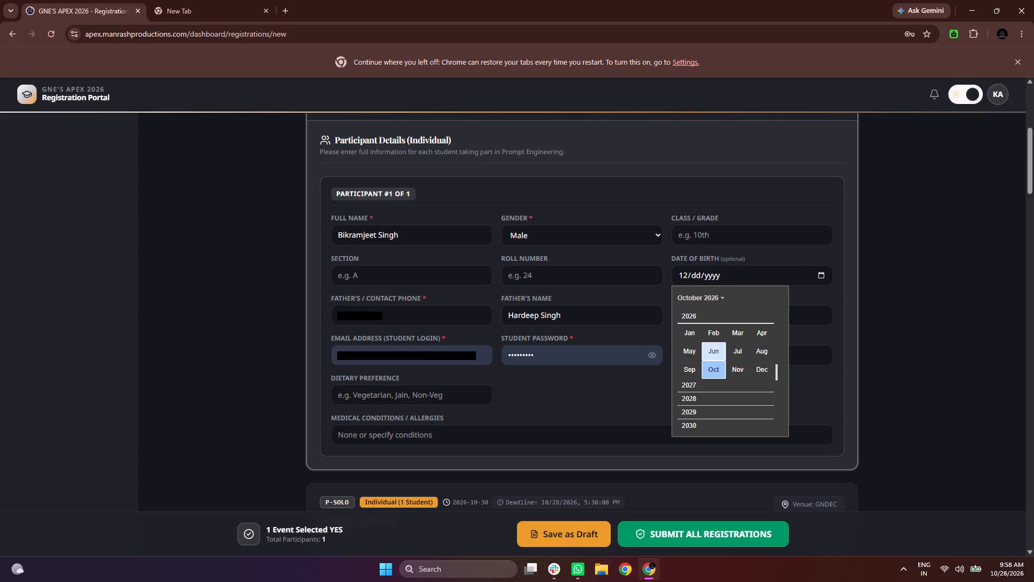
scroll(697, 399, "down", 3)
scroll(697, 399, "up", 2)
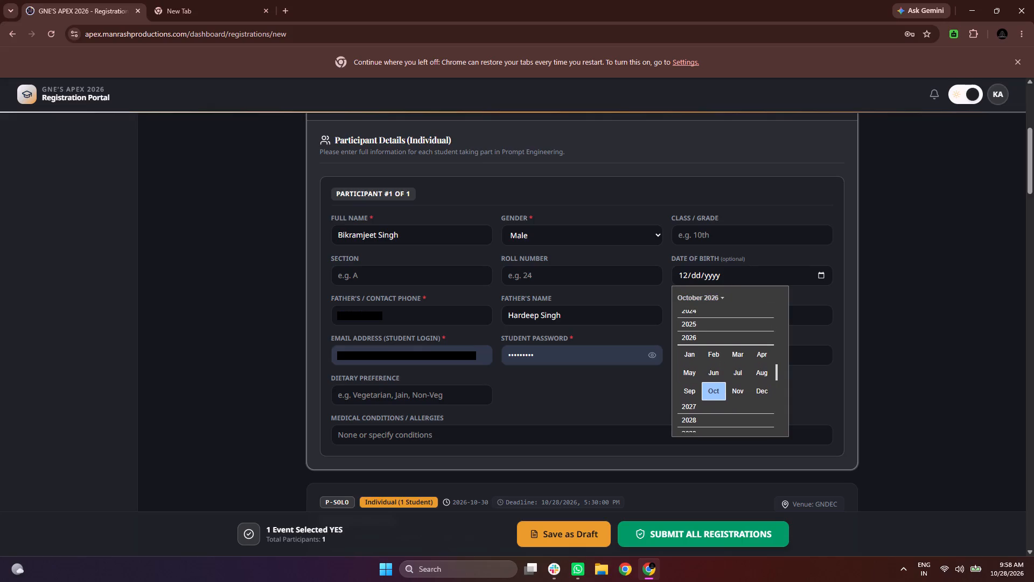
scroll(697, 399, "up", 15)
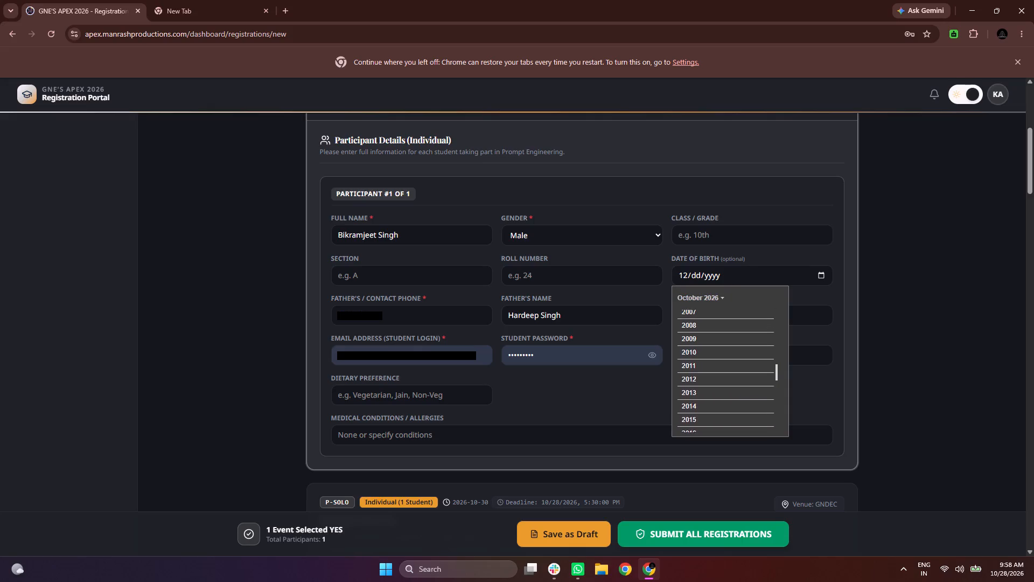
scroll(697, 399, "up", 1)
left_click(693, 351)
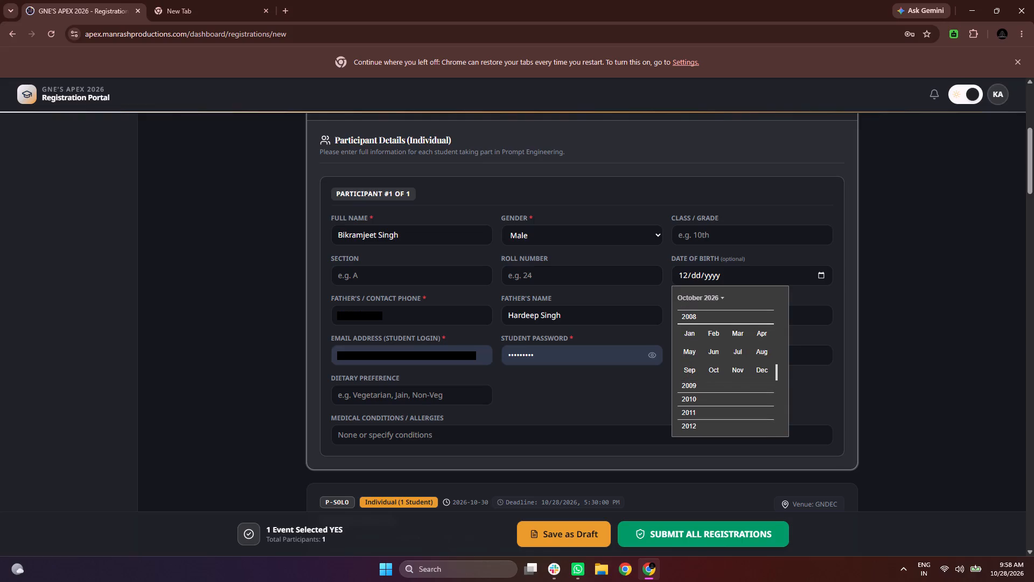
left_click(735, 350)
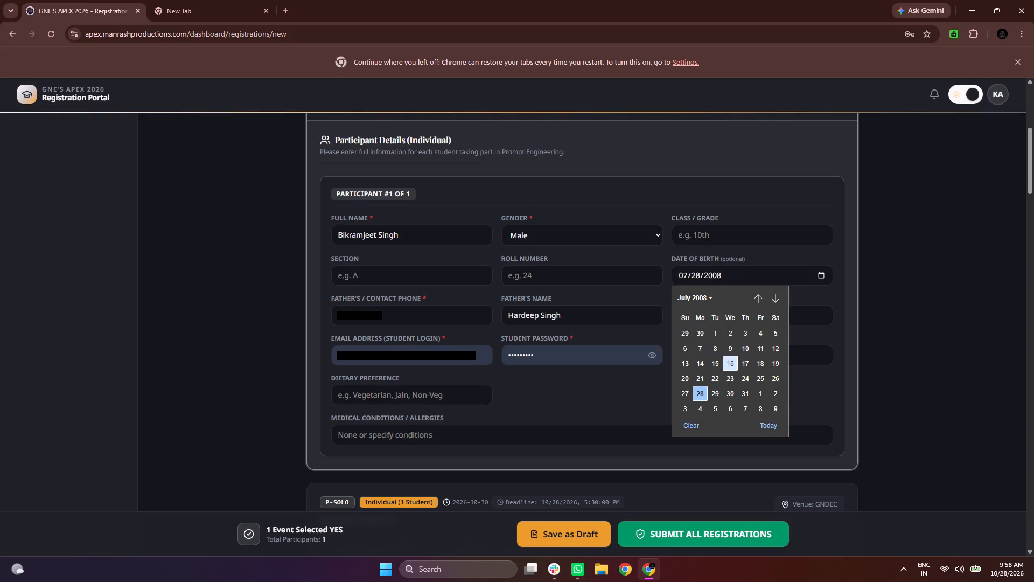
left_click(738, 361)
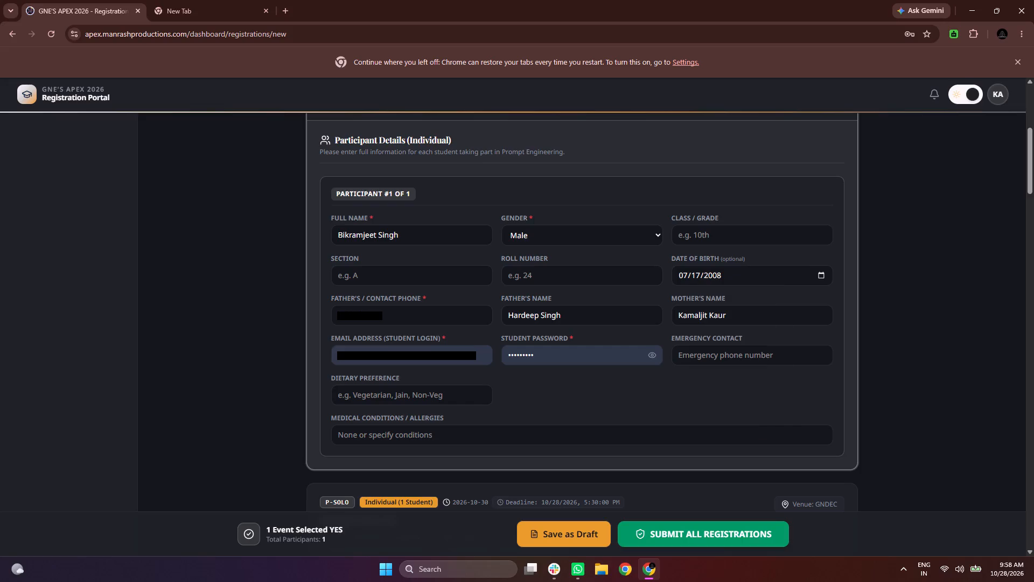
Enter 7 as the roll number in the Prompt Engineering participant's details.
scroll(697, 306, "down", 1)
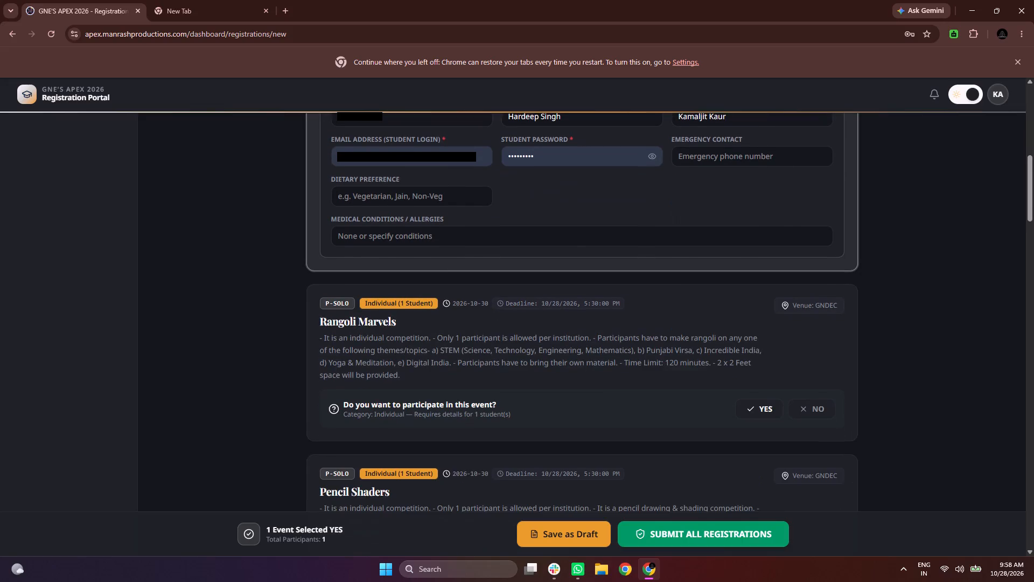
scroll(697, 306, "down", 1)
scroll(697, 306, "up", 3)
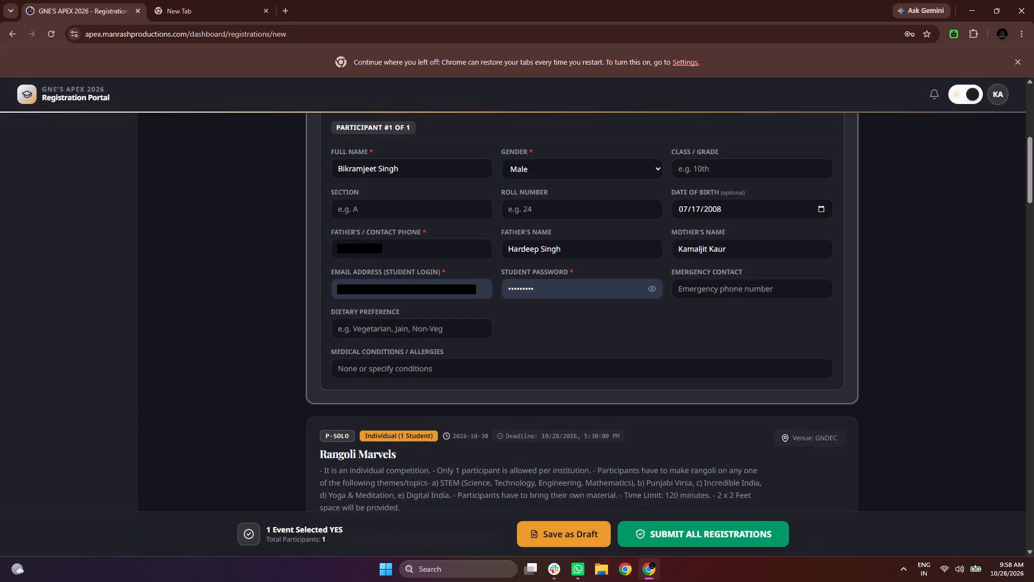
scroll(697, 306, "down", 3)
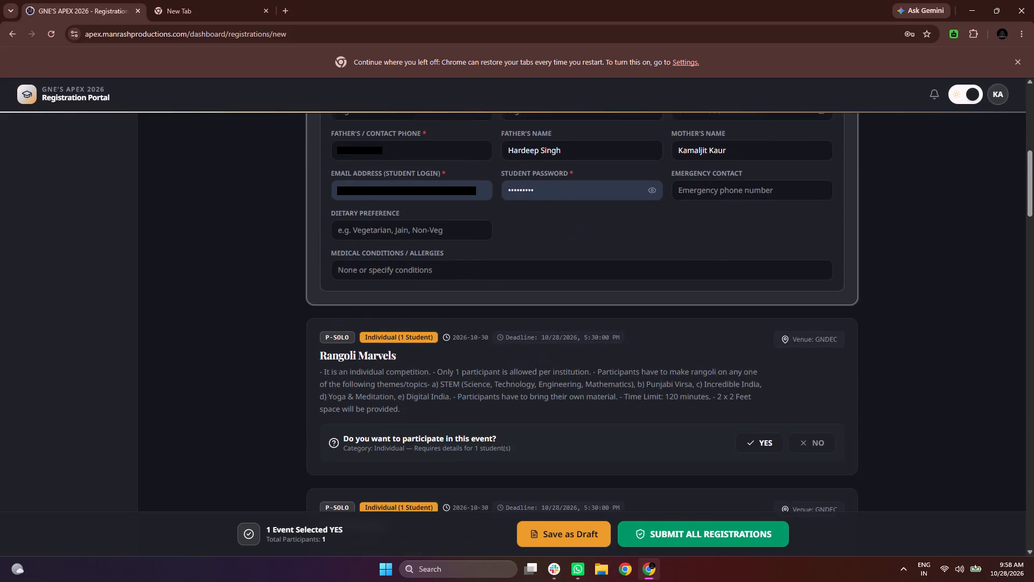
scroll(697, 306, "down", 2)
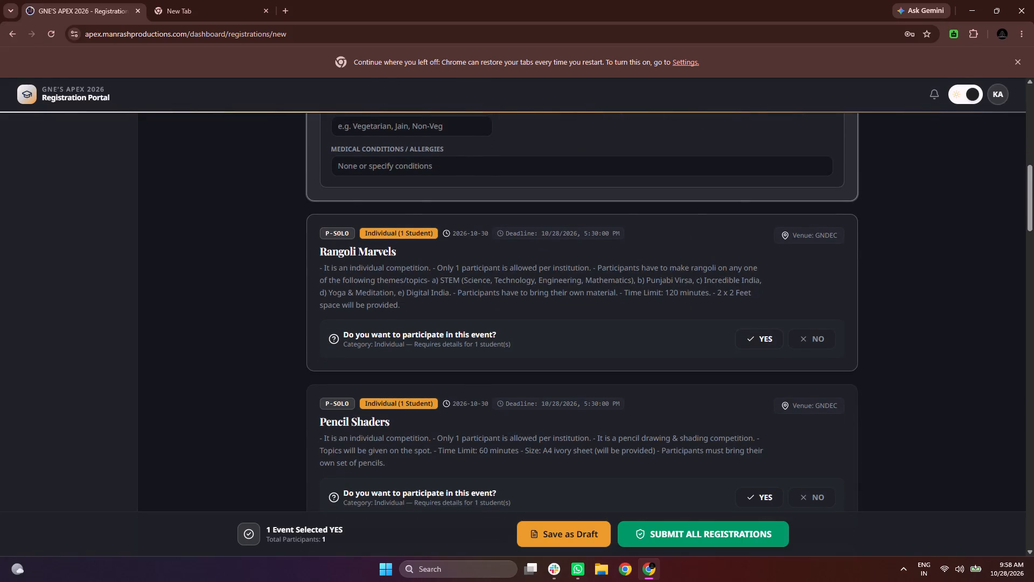
scroll(667, 265, "up", 3)
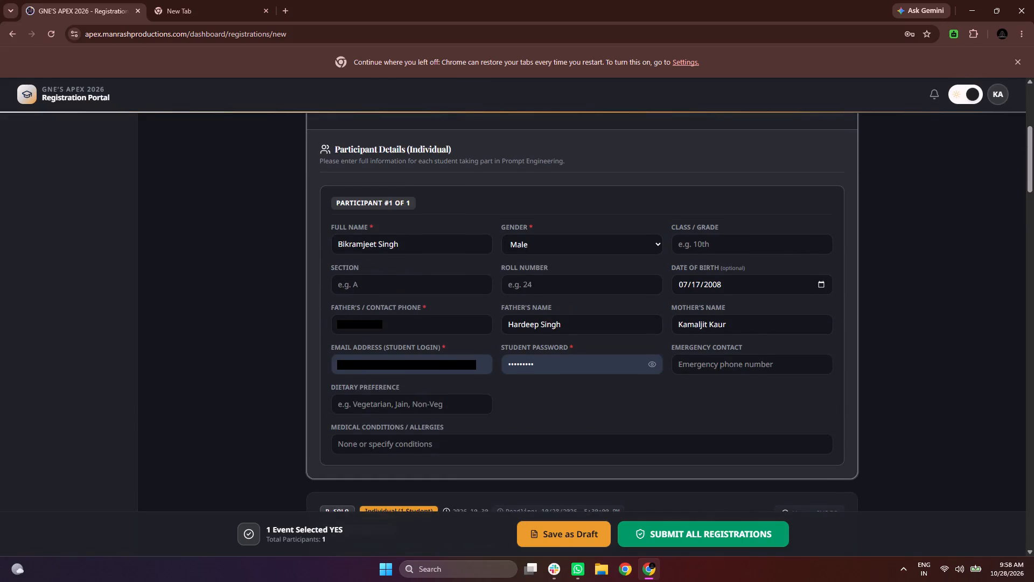
scroll(667, 265, "up", 1)
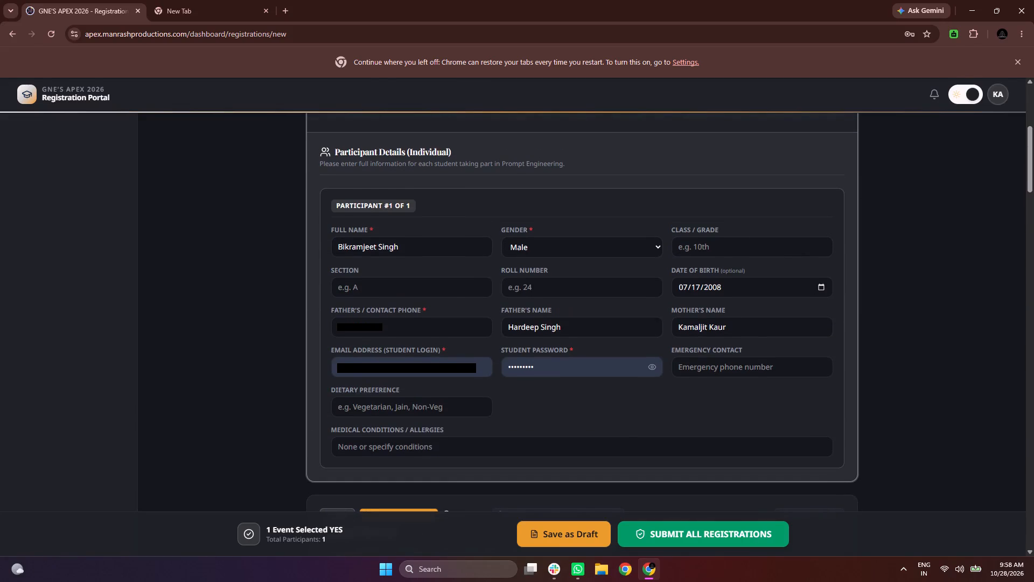
left_click(556, 293)
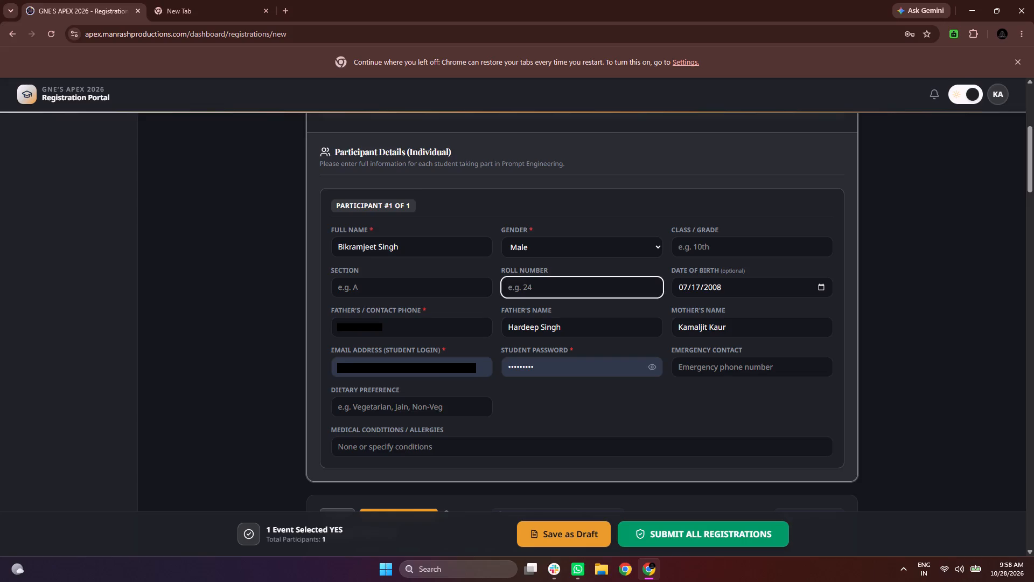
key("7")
Set participation in the Rangoli Marvels event to Yes.
scroll(612, 323, "down", 2)
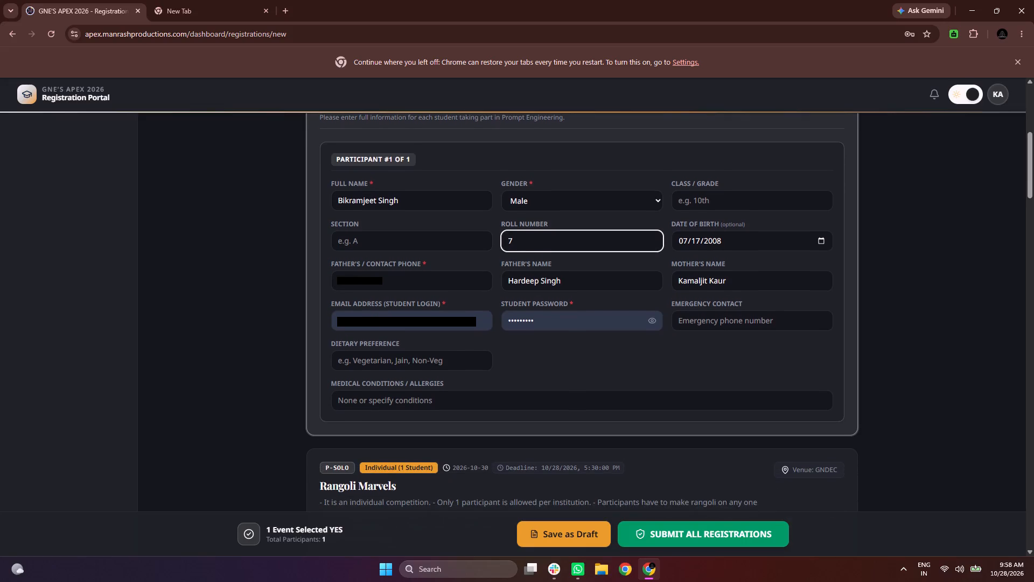
scroll(612, 323, "down", 1)
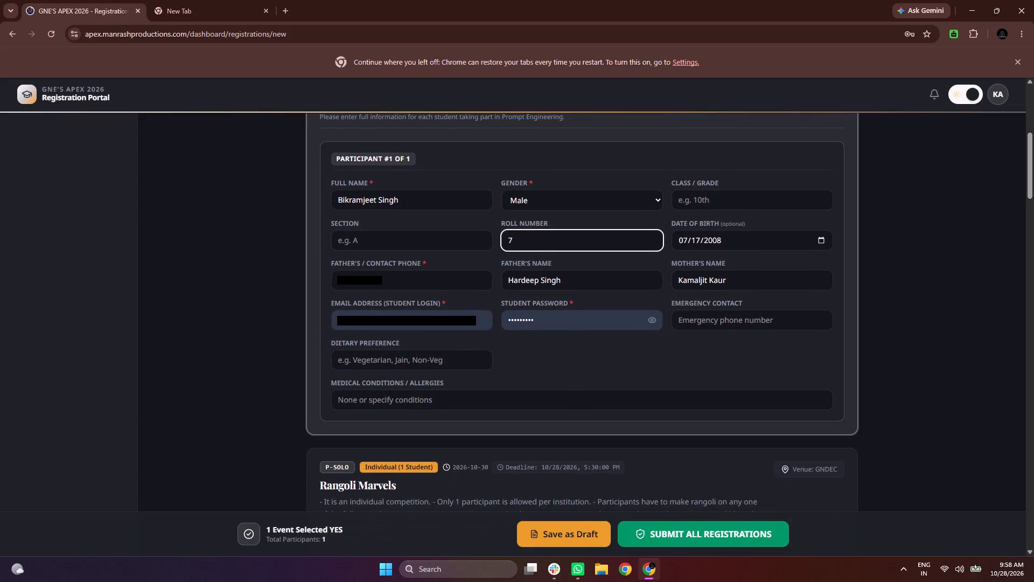
scroll(594, 326, "down", 4)
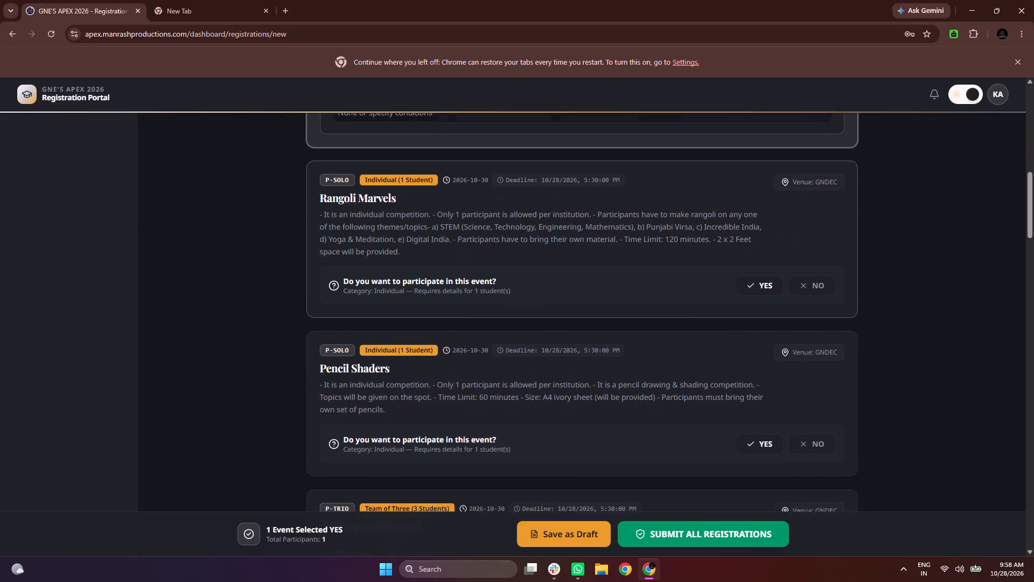
scroll(593, 315, "down", 2)
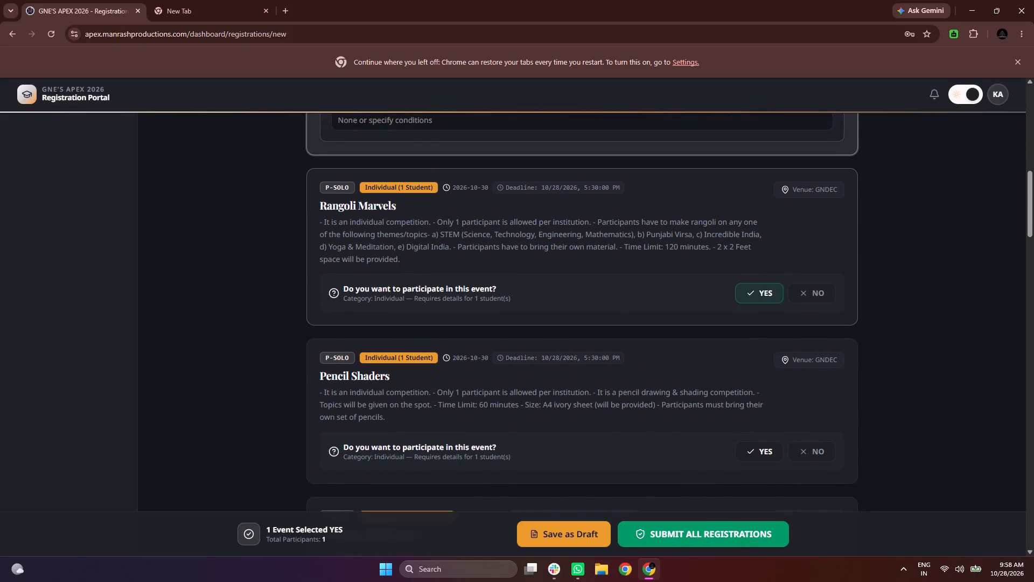
left_click(756, 292)
Enter the student's full name in the Rangoli Marvels details for participant 1.
left_click(415, 441)
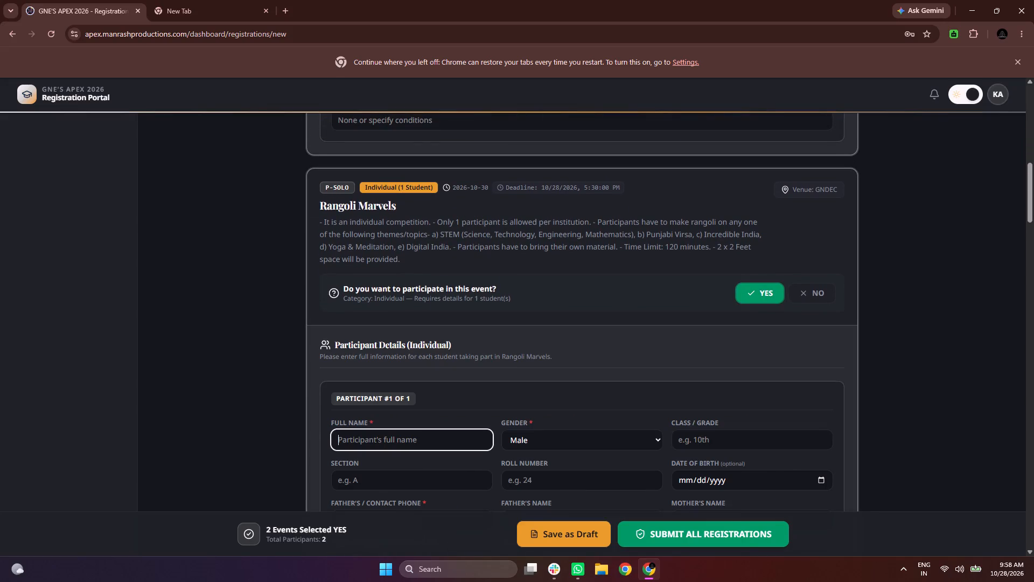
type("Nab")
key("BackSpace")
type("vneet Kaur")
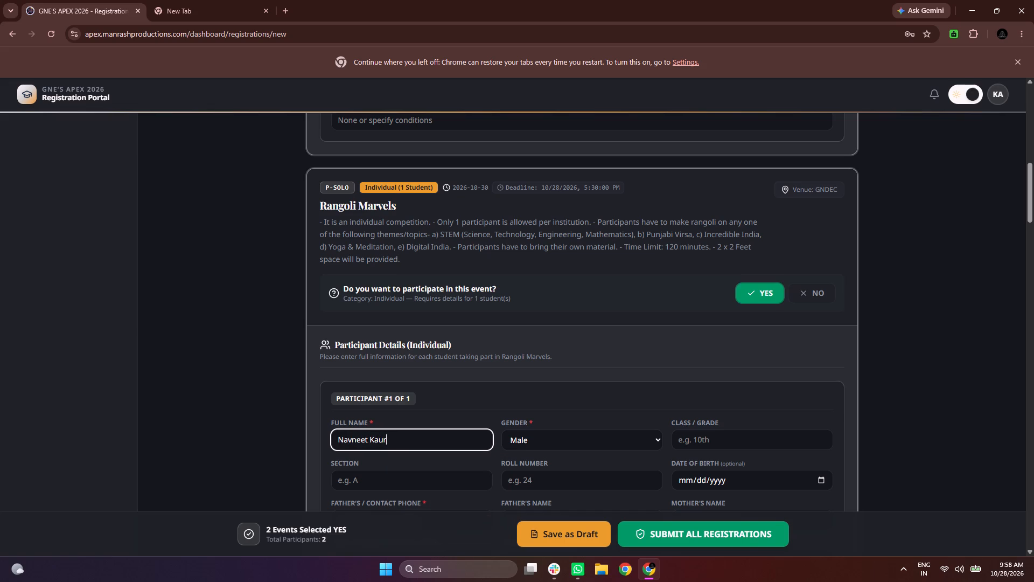
Set the Rangoli Marvels participant's gender to Female and the roll number to 35.
scroll(415, 441, "down", 4)
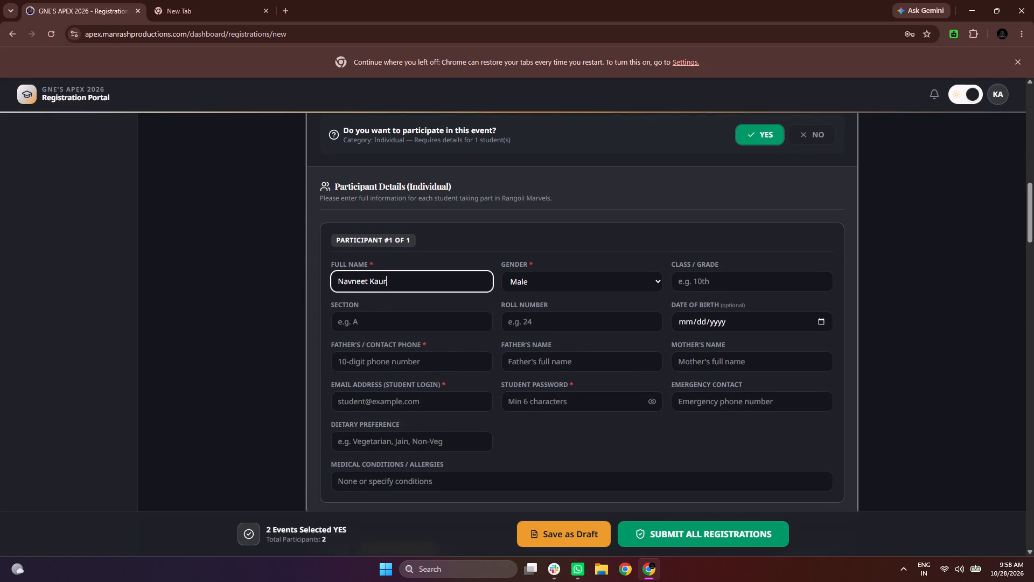
left_click(598, 290)
left_click(581, 309)
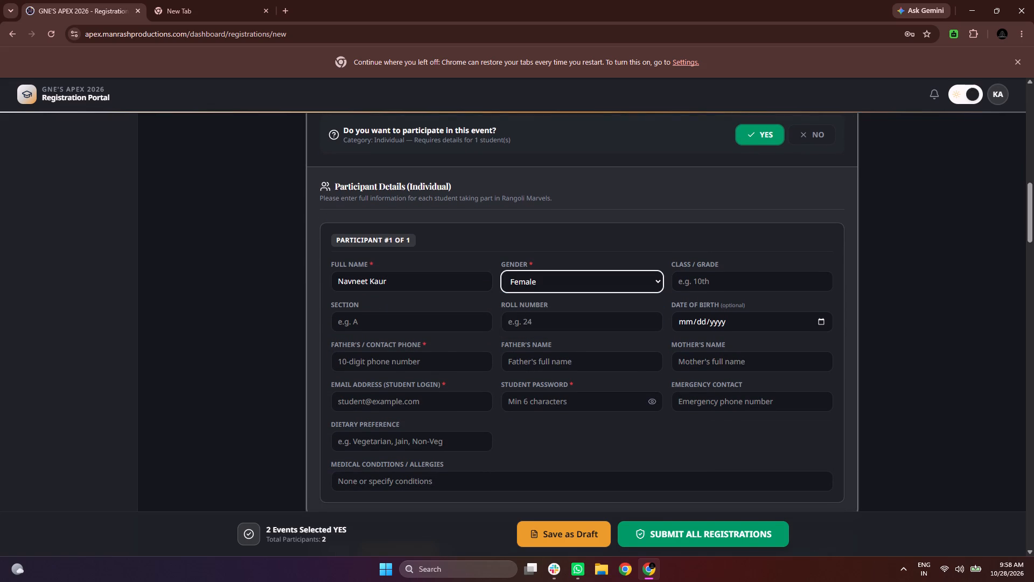
left_click(563, 319)
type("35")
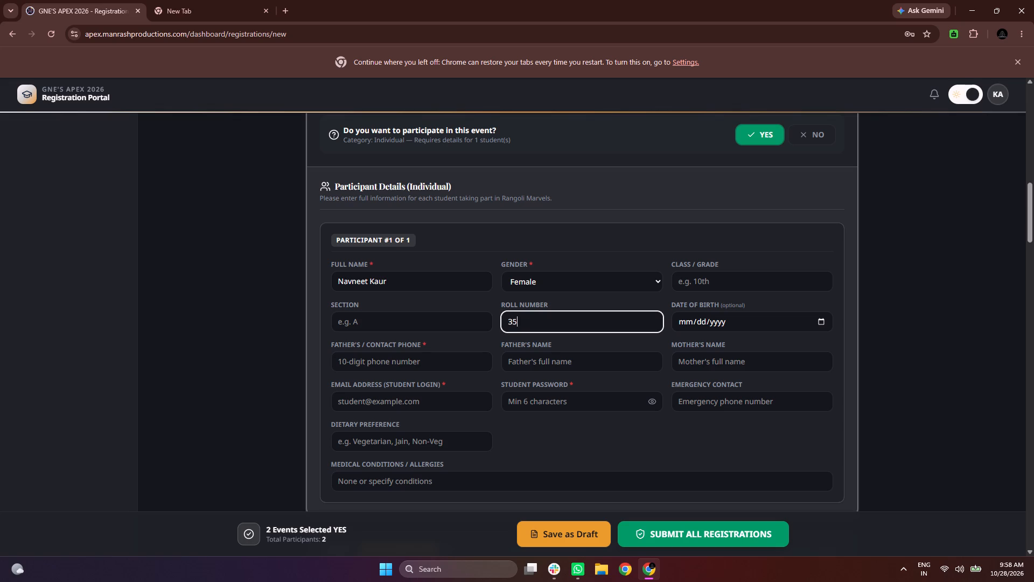
Enter the father's full name in the Rangoli Marvels participant's details.
left_click(535, 361)
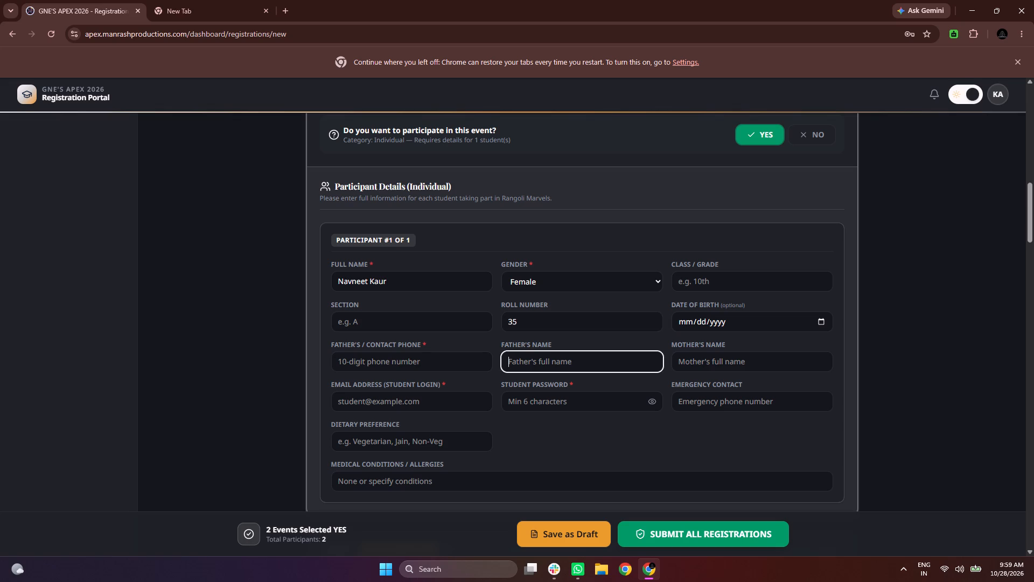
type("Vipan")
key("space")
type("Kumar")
Enter the mother's full name in the Rangoli Marvels participant's details.
left_click(700, 360)
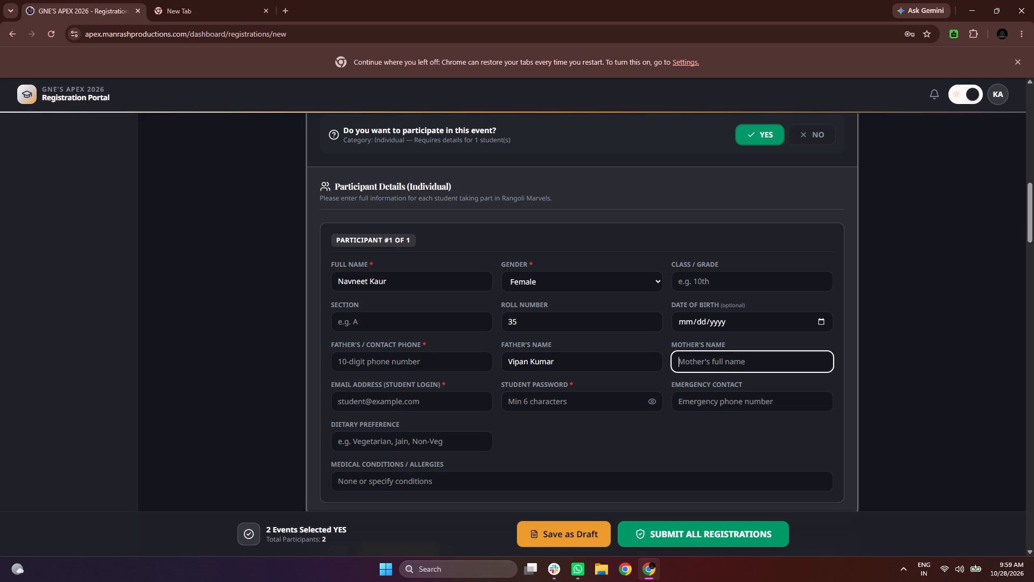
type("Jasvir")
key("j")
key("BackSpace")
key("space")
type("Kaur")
Enter the student's date of birth in the Rangoli Marvels participant's details.
left_click(707, 316)
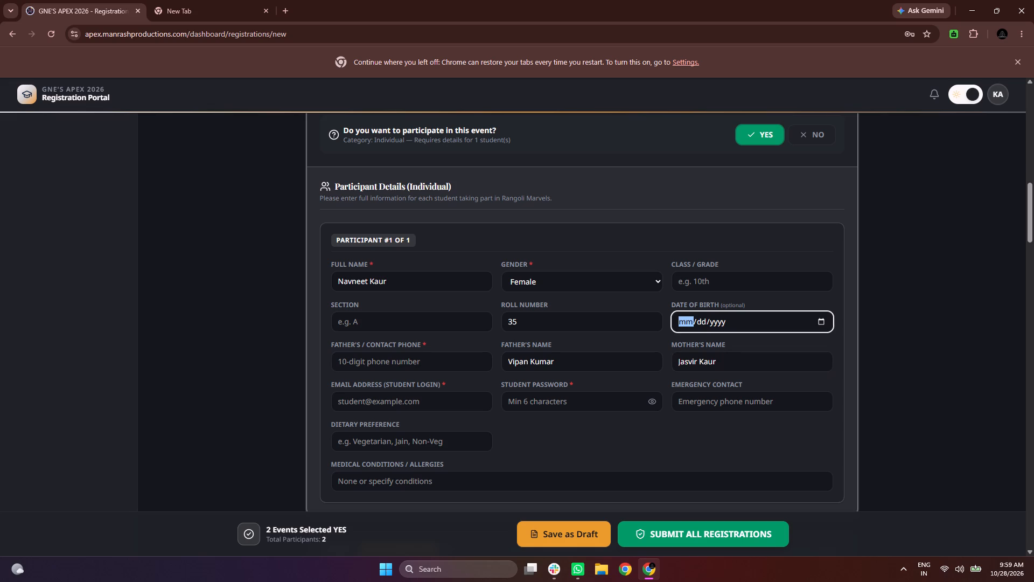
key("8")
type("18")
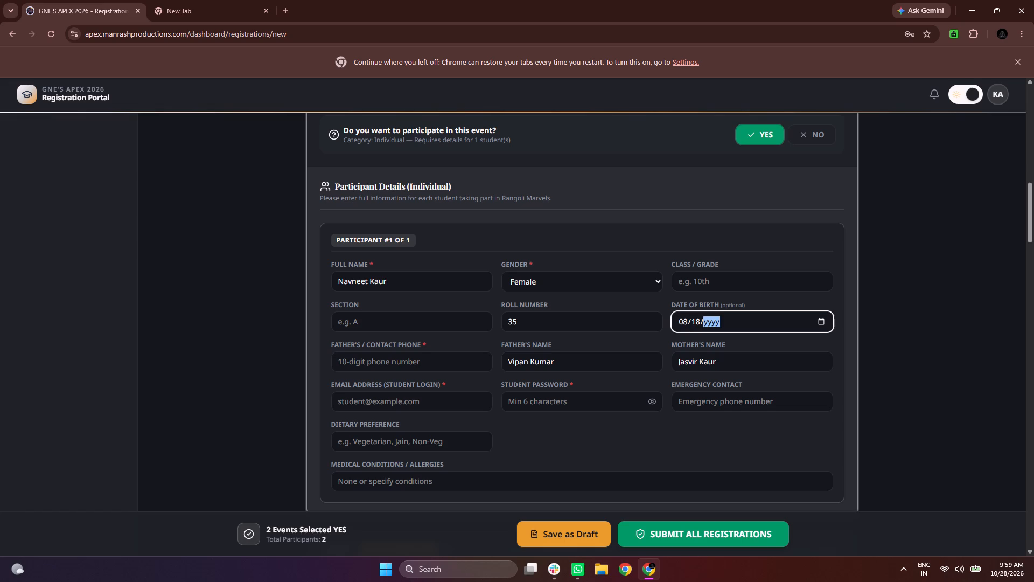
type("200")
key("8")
left_click(652, 417)
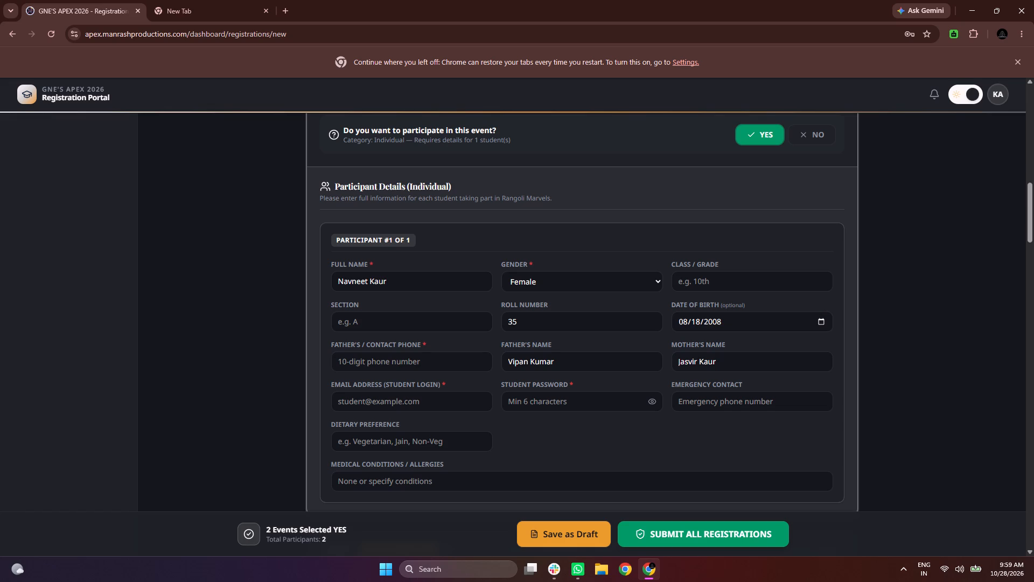
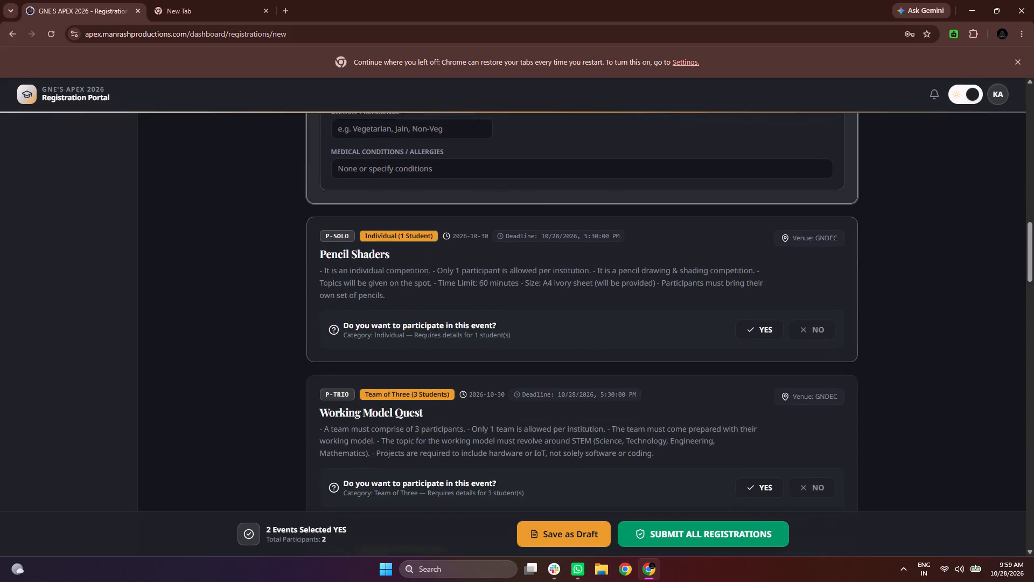
Opt in to the Pencil Shaders individual event.
scroll(507, 464, "down", 2)
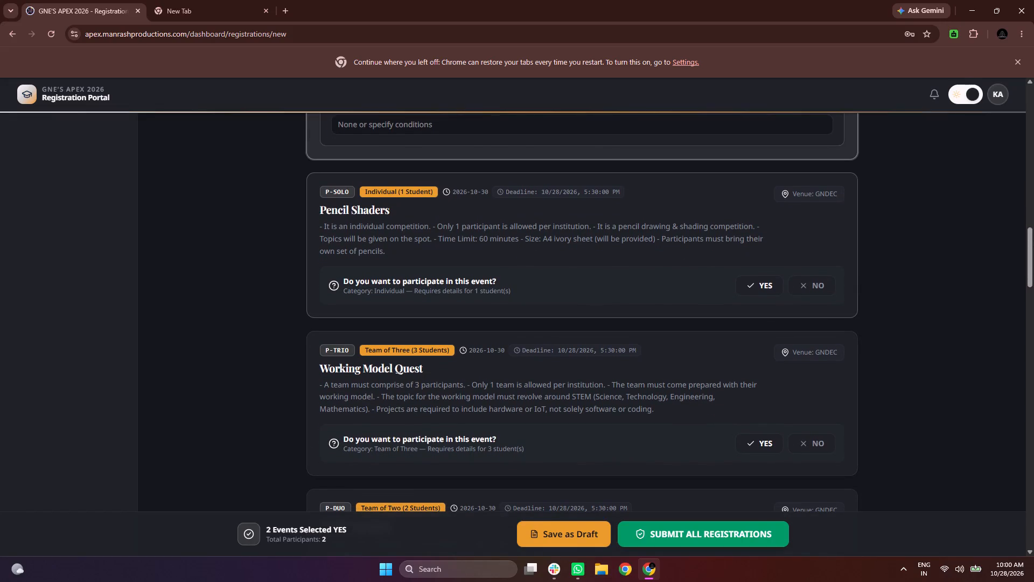
left_click(750, 288)
Enter the student's full name in the Pencil Shaders participant's details.
left_click(388, 433)
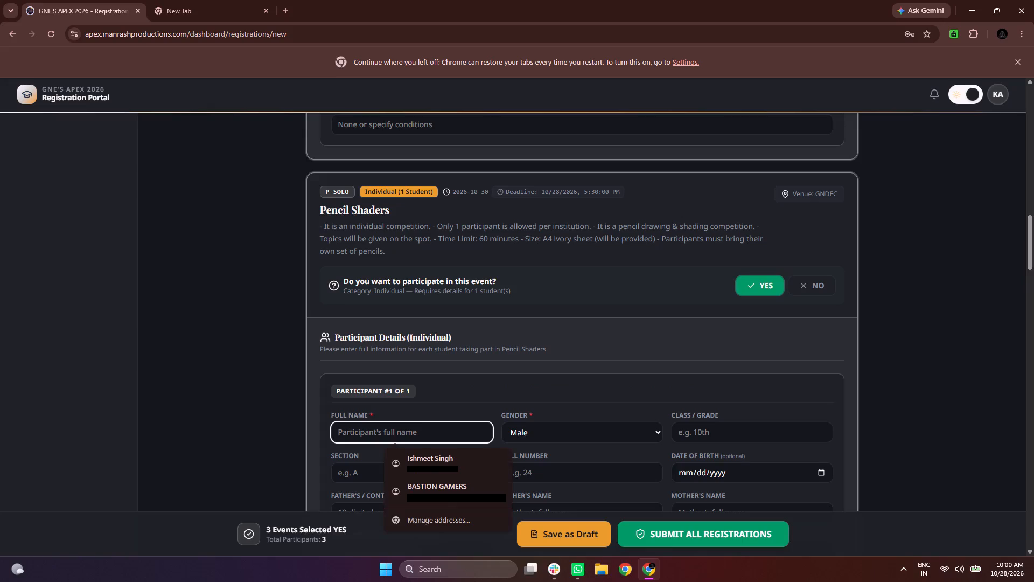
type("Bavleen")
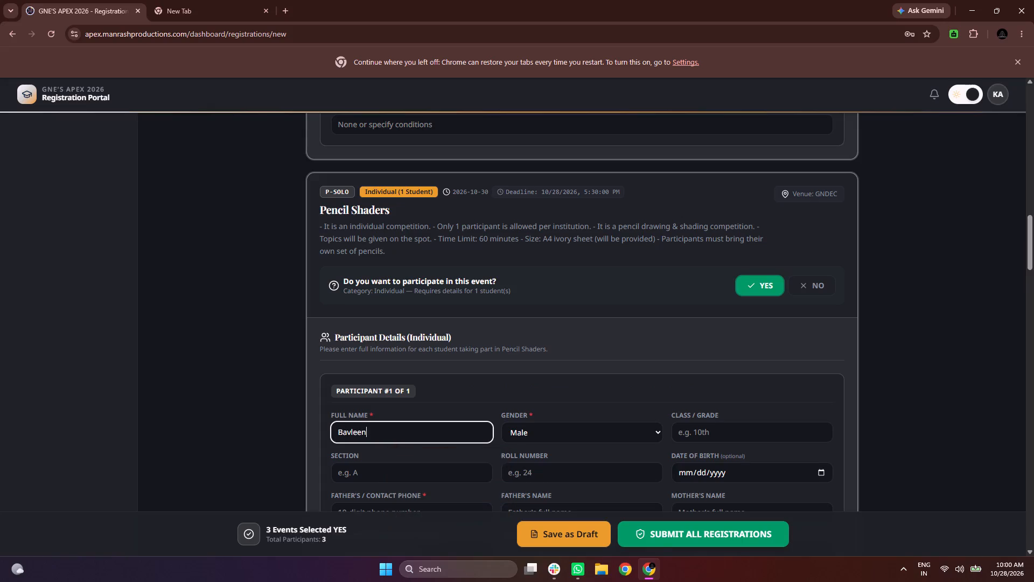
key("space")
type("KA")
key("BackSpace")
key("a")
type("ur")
Set the Pencil Shaders participant's gender to Female and the roll number to 11.
scroll(388, 433, "down", 2)
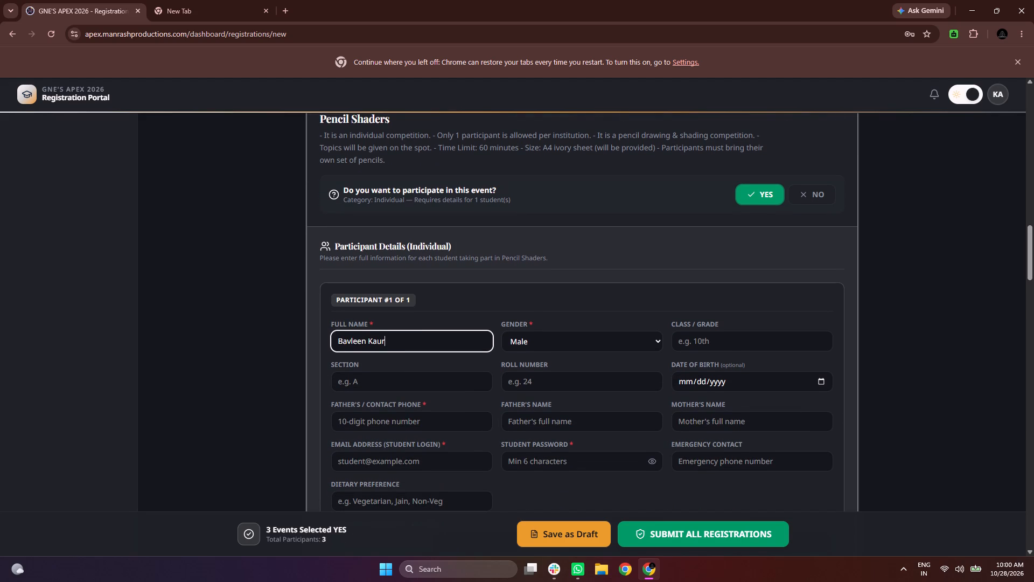
left_click(592, 337)
left_click(574, 374)
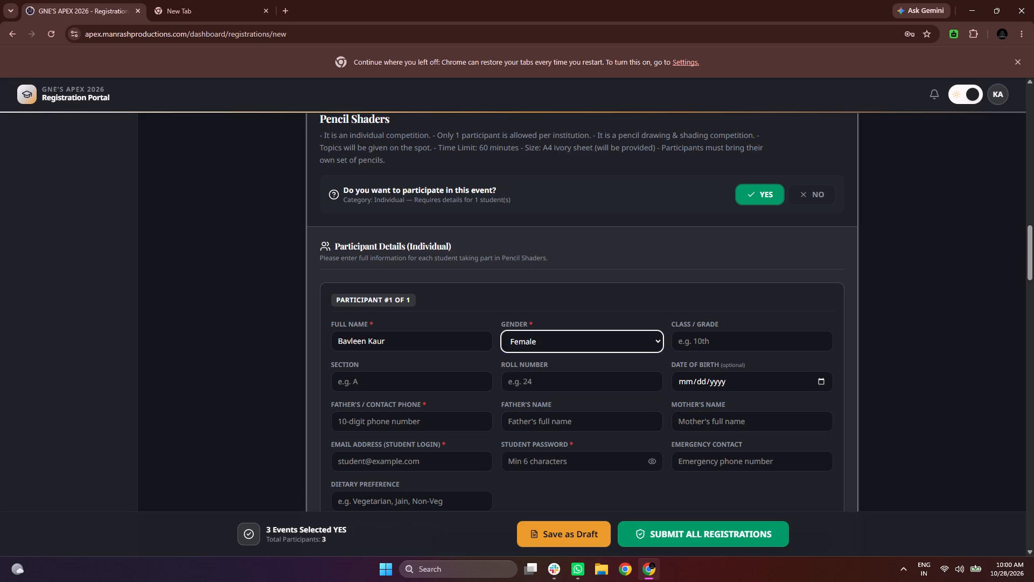
left_click(574, 374)
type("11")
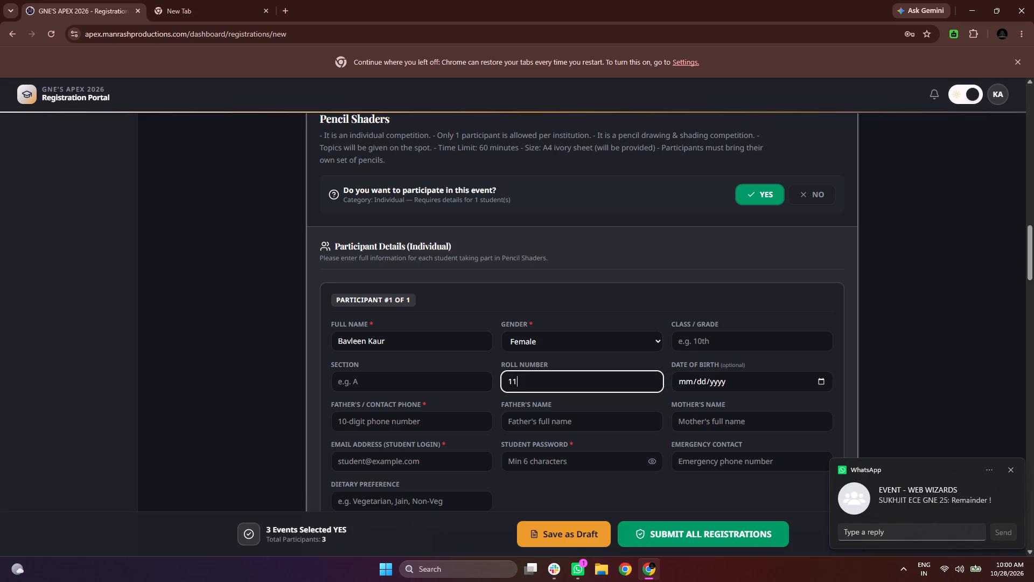
Enter the father's and mother's full names in the Pencil Shaders participant's details.
left_click(599, 418)
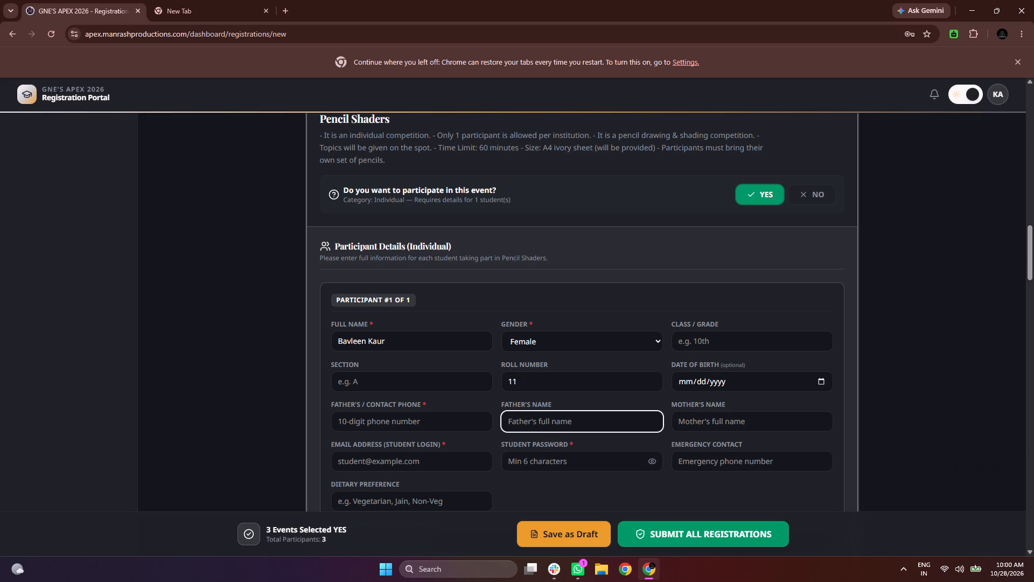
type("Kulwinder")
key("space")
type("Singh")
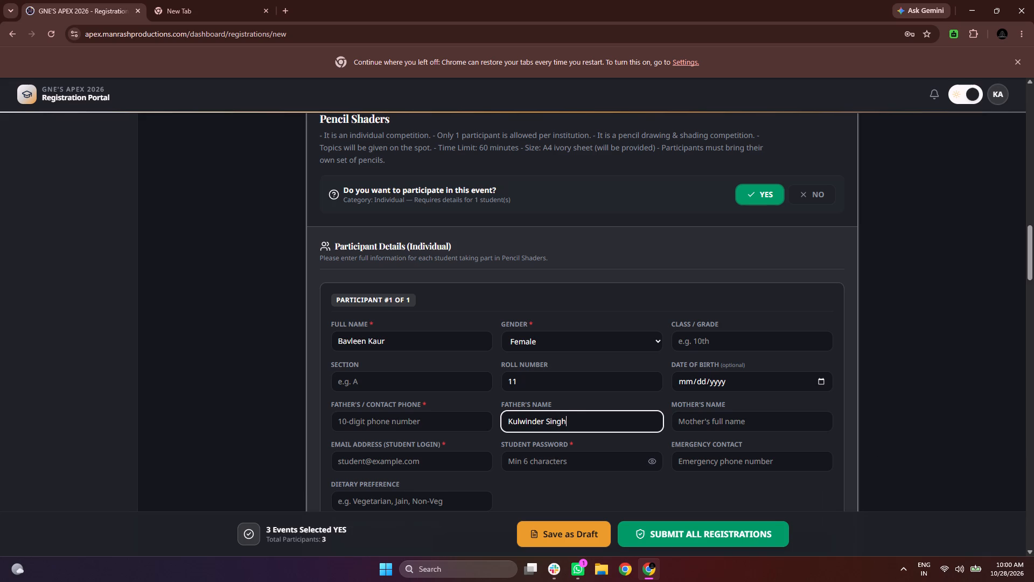
left_click(700, 423)
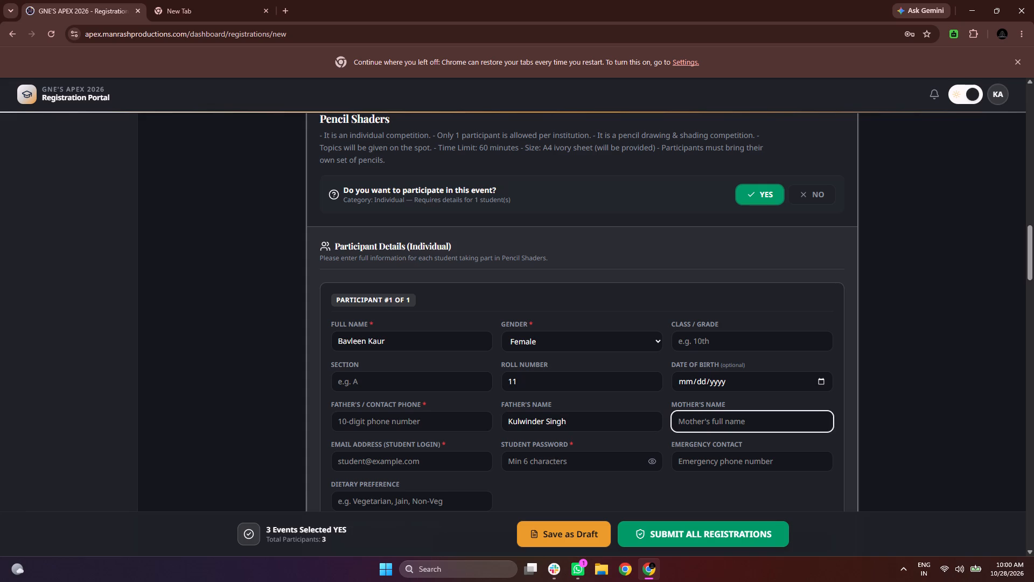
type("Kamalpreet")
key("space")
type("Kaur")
Enter the student's date of birth in the Pencil Shaders participant's details.
scroll(629, 421, "down", 1)
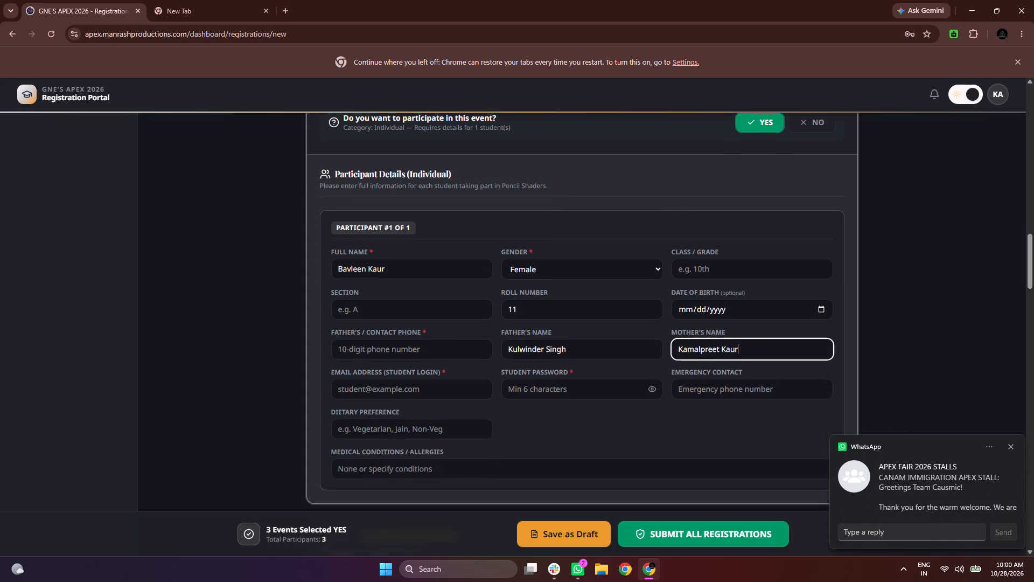
scroll(629, 421, "down", 1)
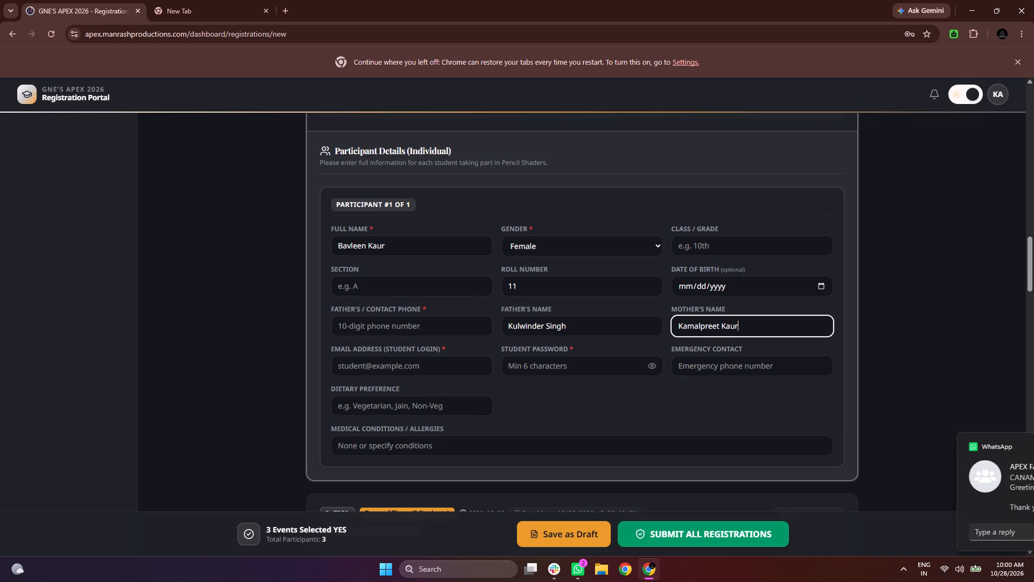
left_click(693, 283)
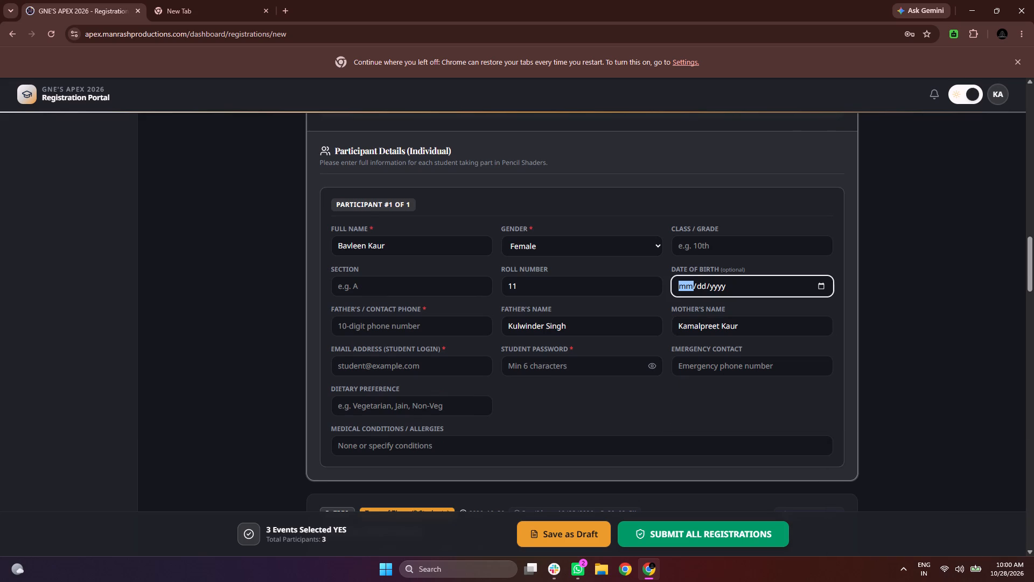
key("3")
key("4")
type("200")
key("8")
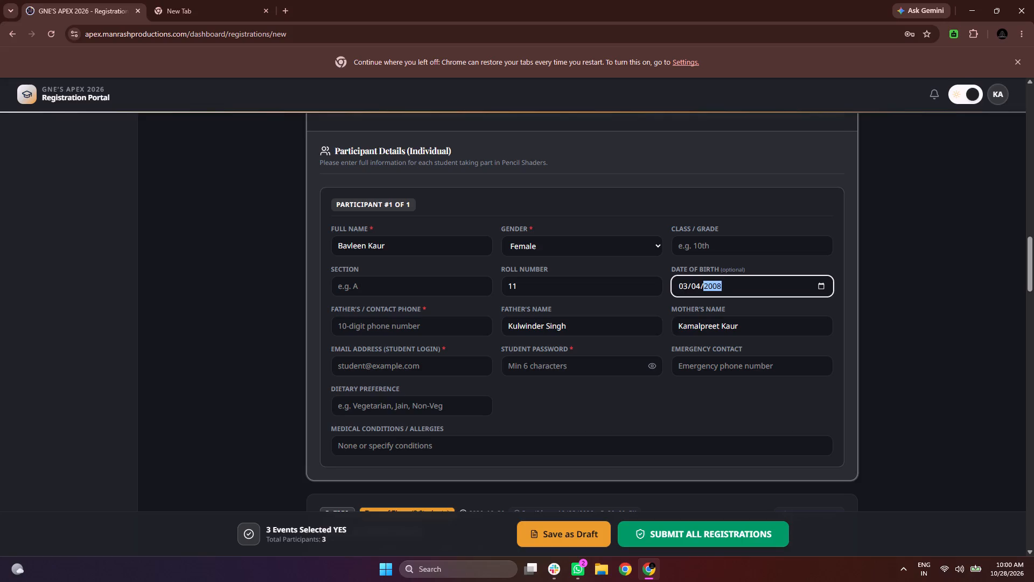
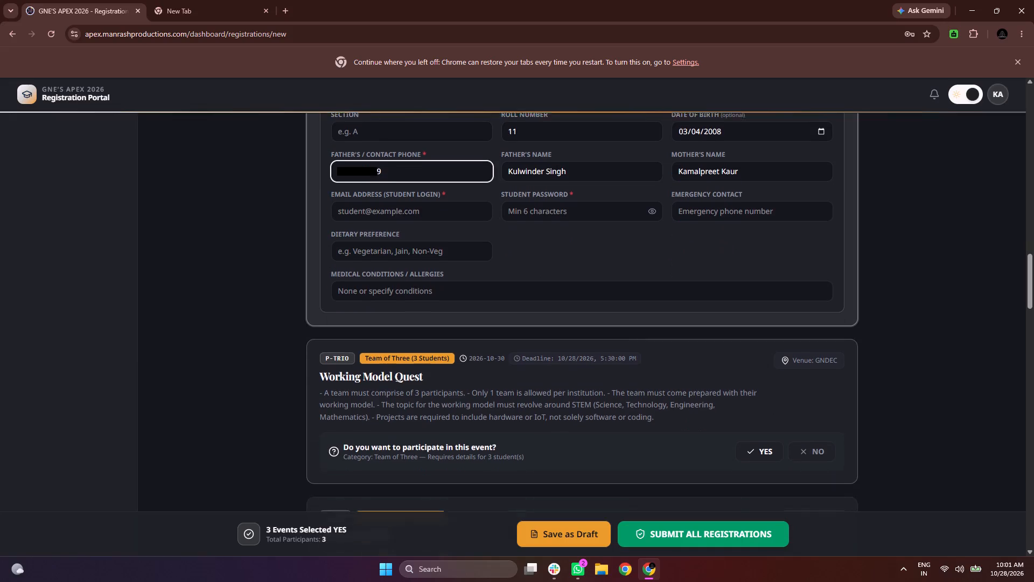
Opt in to the Working Model Quest team-of-three event.
scroll(647, 403, "down", 1)
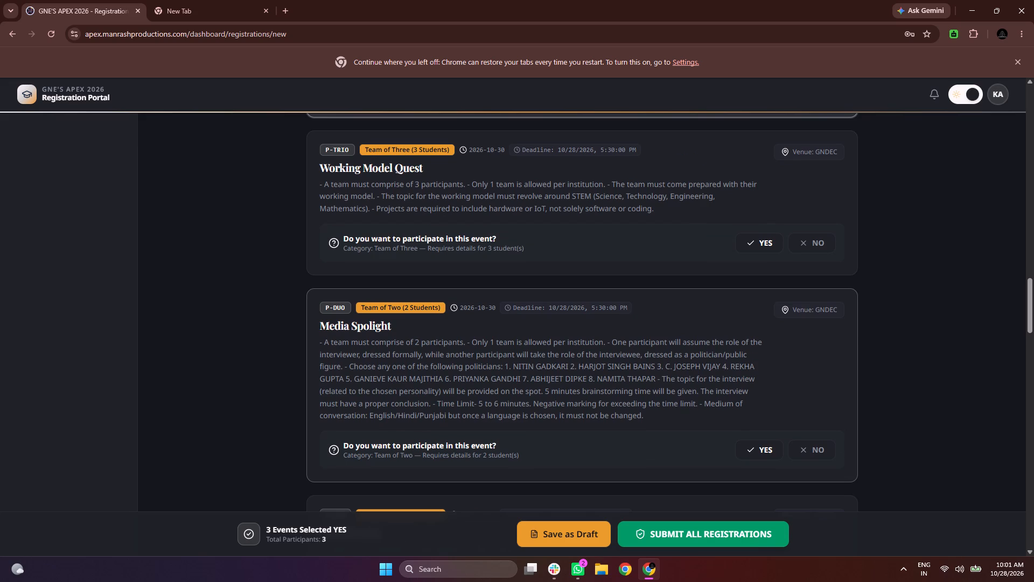
left_click(756, 245)
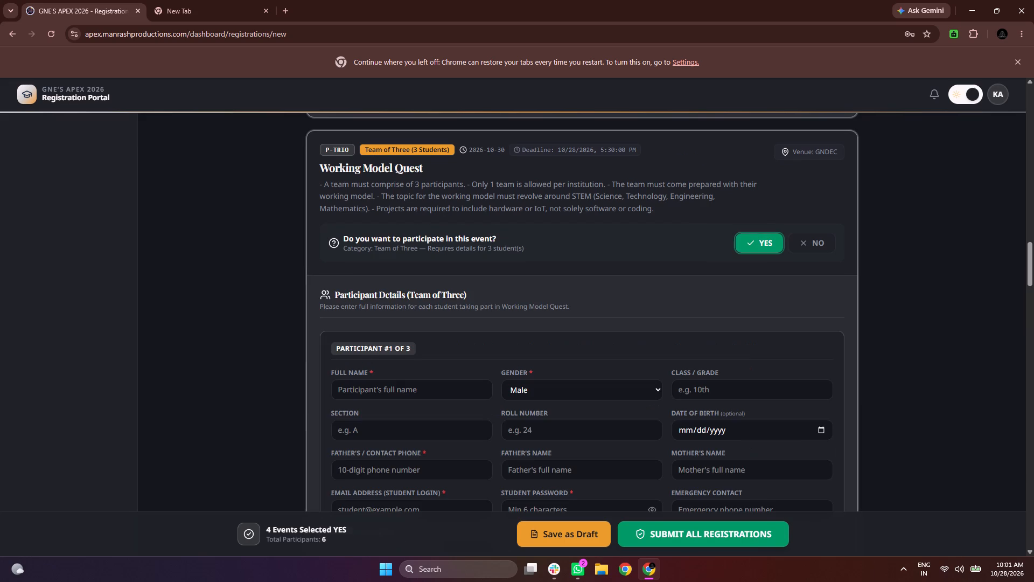
Enter the student's full name for Participant #1 of 3 in the Working Model Quest details.
scroll(562, 378, "down", 1)
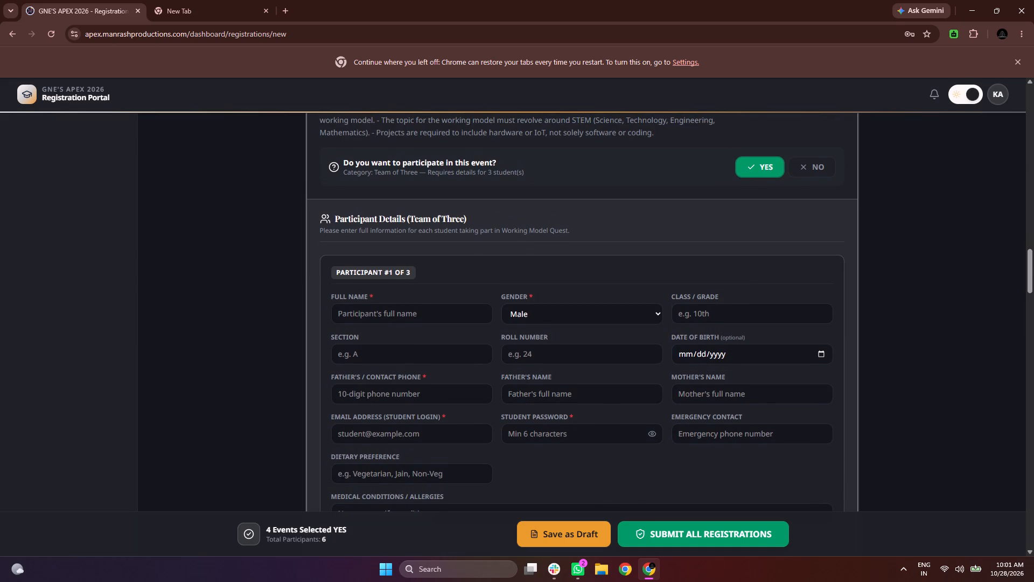
scroll(439, 363, "down", 2)
scroll(439, 363, "up", 1)
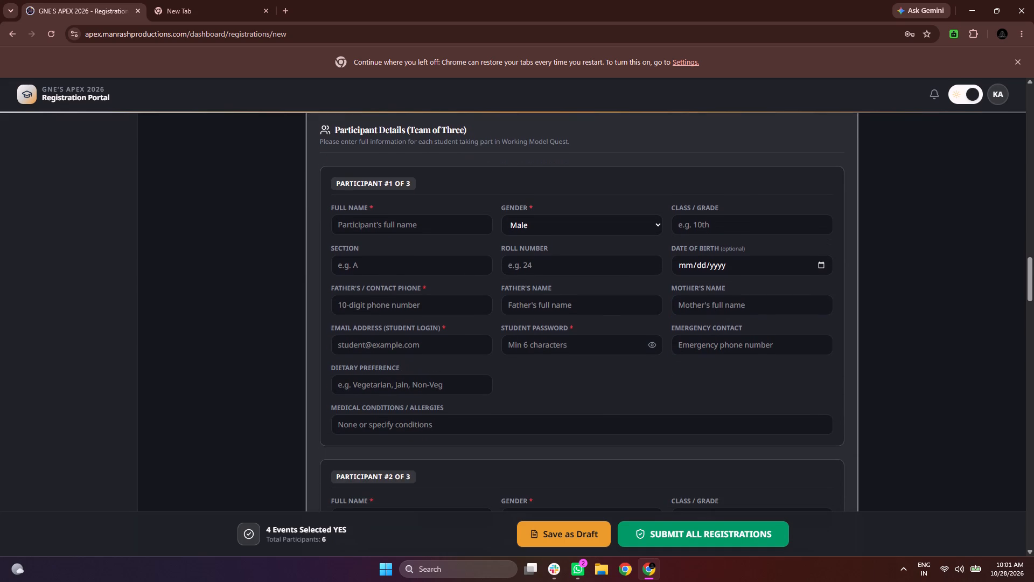
scroll(439, 385, "up", 1)
scroll(422, 257, "up", 1)
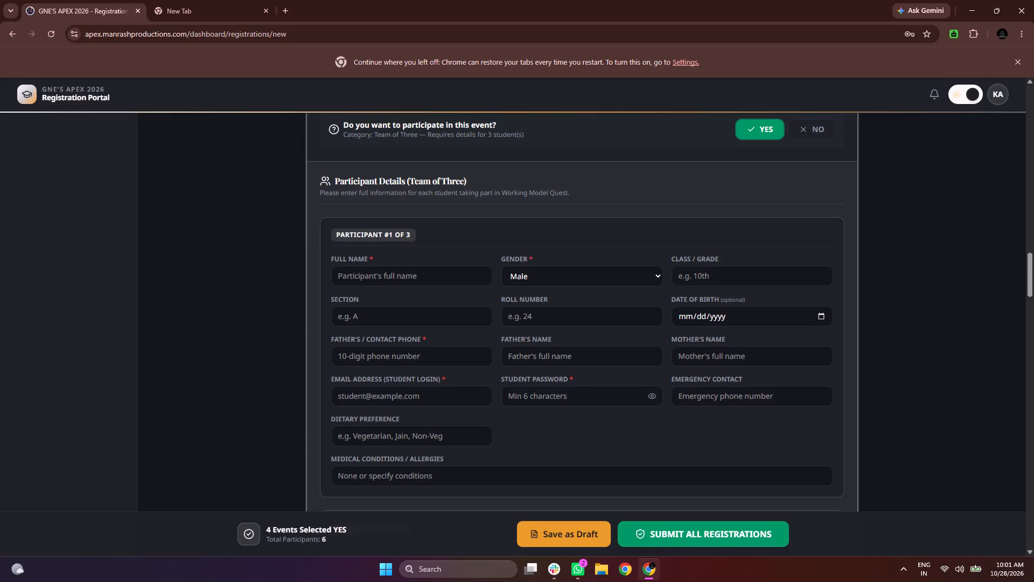
left_click(387, 275)
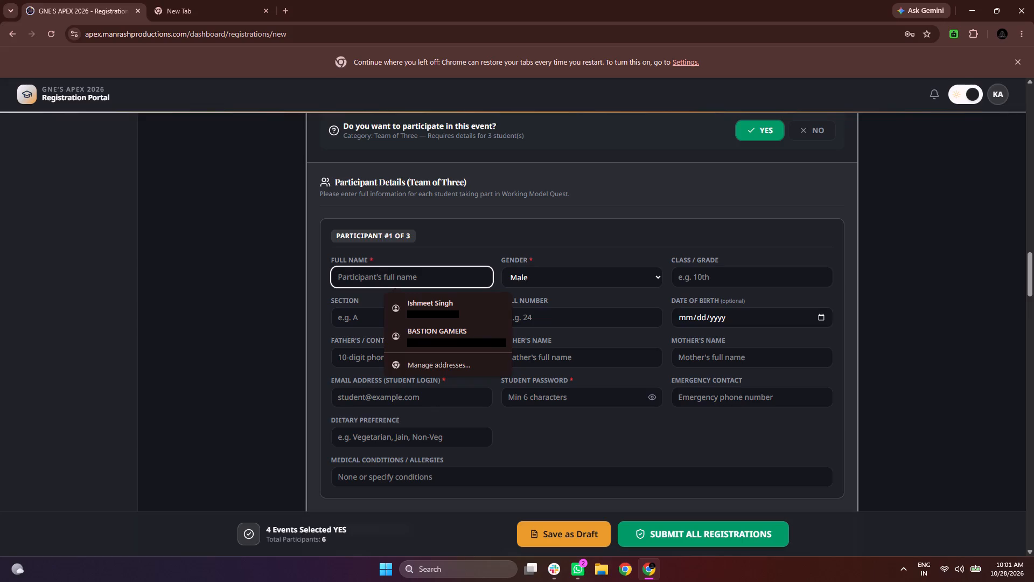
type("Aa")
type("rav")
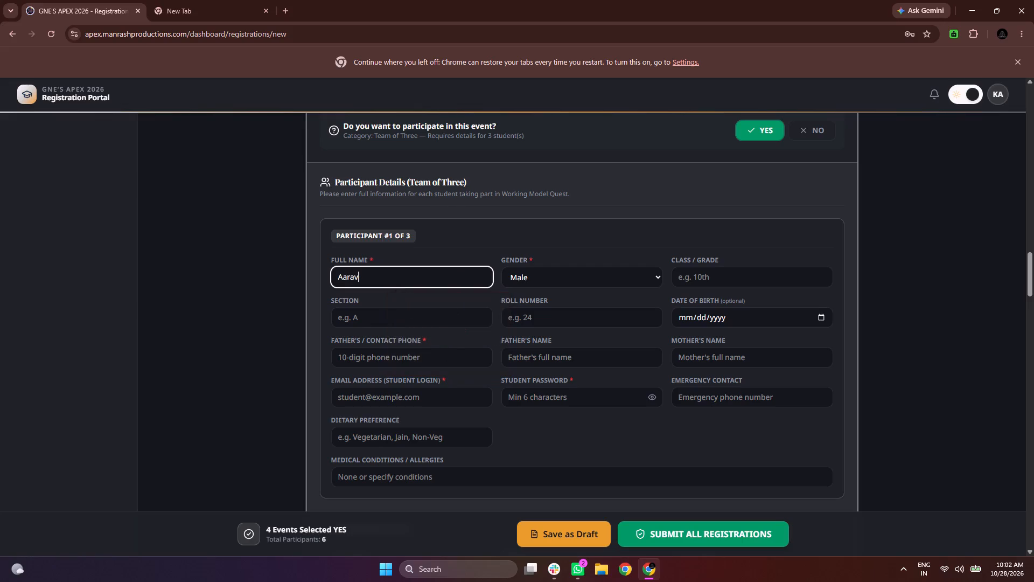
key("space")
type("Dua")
Enter the father's and mother's full names for Participant #1 of 3 in the Working Model Quest details.
left_click(514, 359)
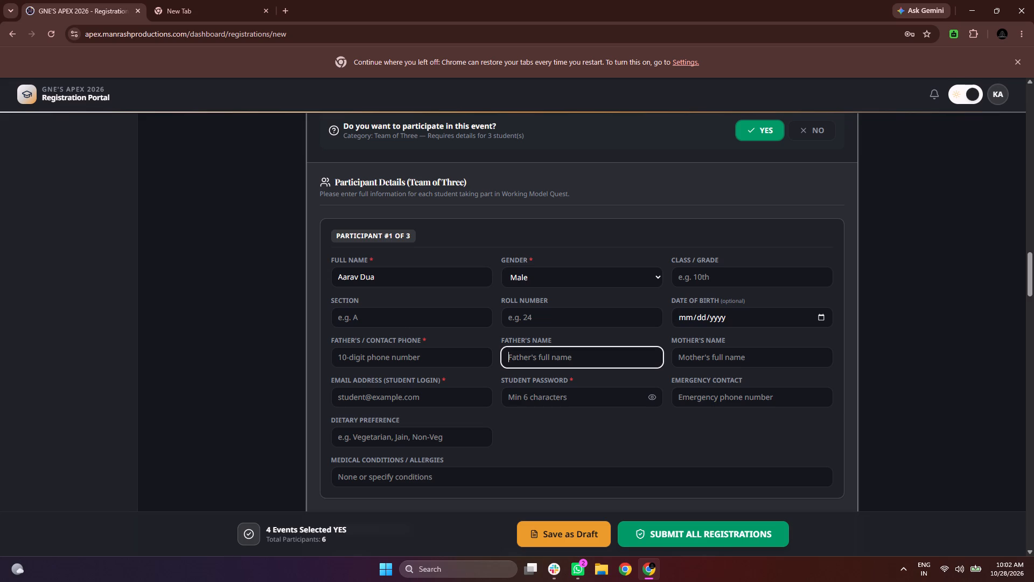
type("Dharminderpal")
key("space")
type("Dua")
left_click(720, 361)
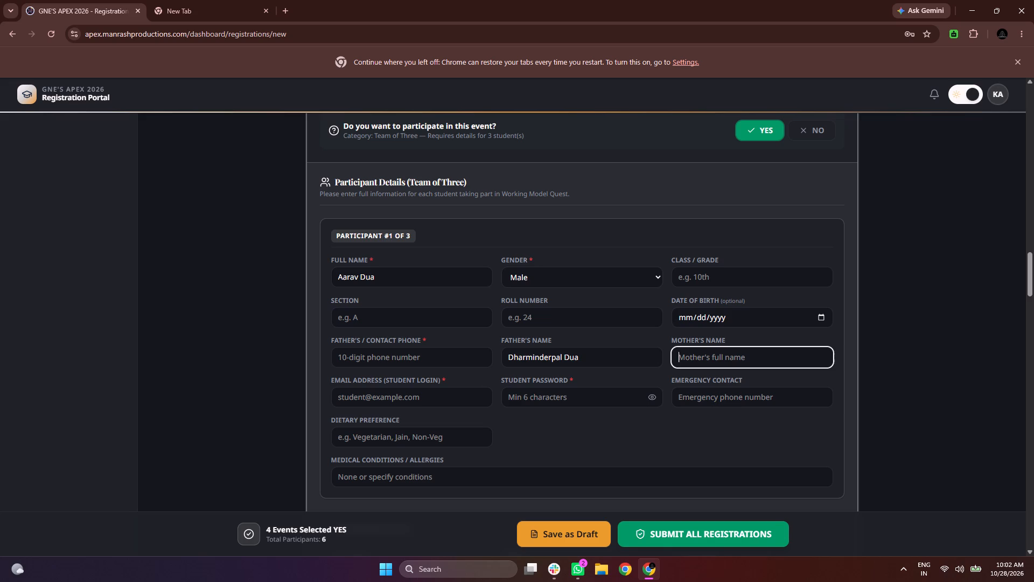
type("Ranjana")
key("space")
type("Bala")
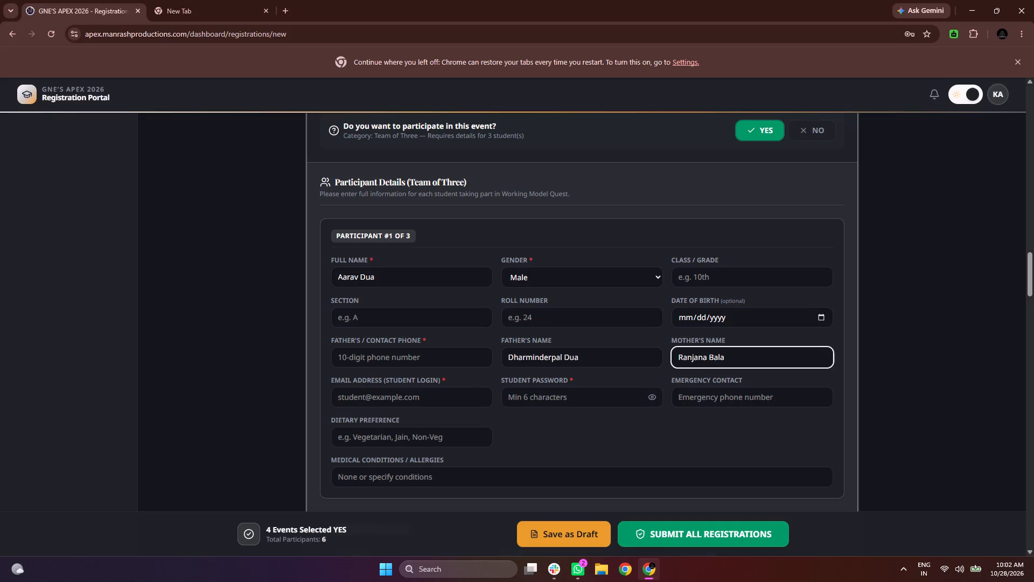
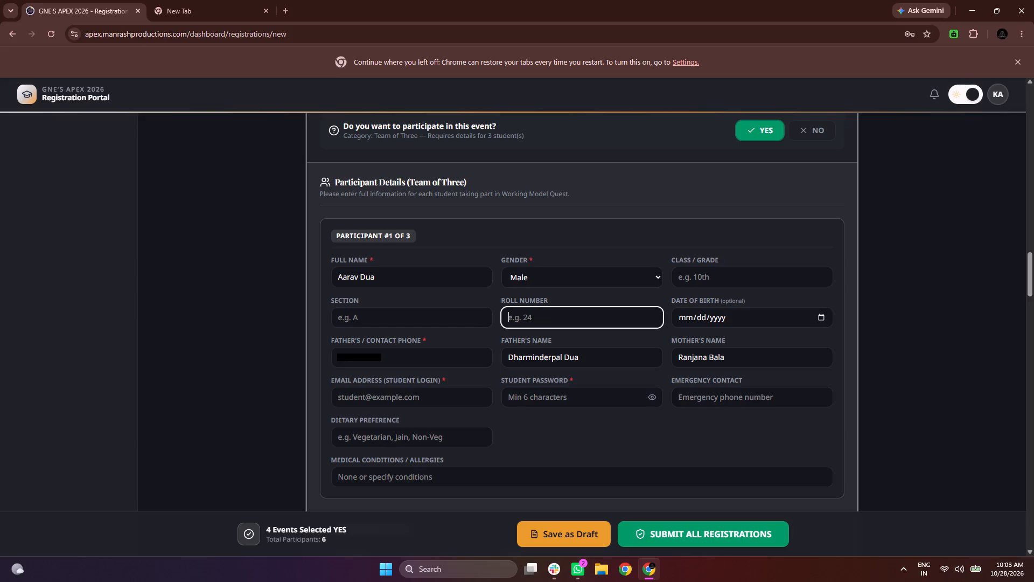
Set the roll number to 1 for Participant #1 of 3 in the Working Model Quest details.
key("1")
Enter the student's full name for Participant #2 of 3 in the Working Model Quest details.
scroll(597, 483, "down", 1)
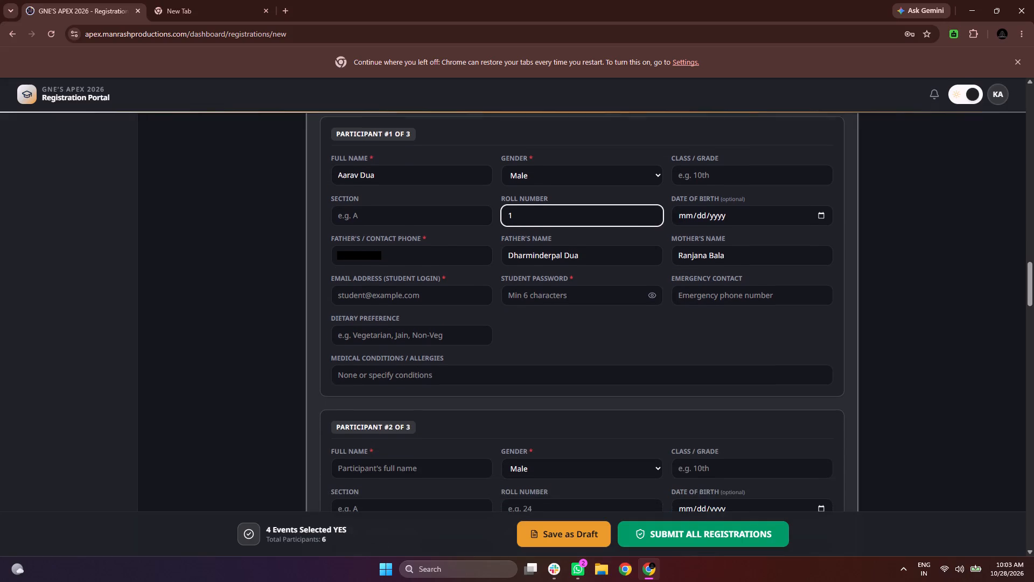
scroll(597, 483, "down", 4)
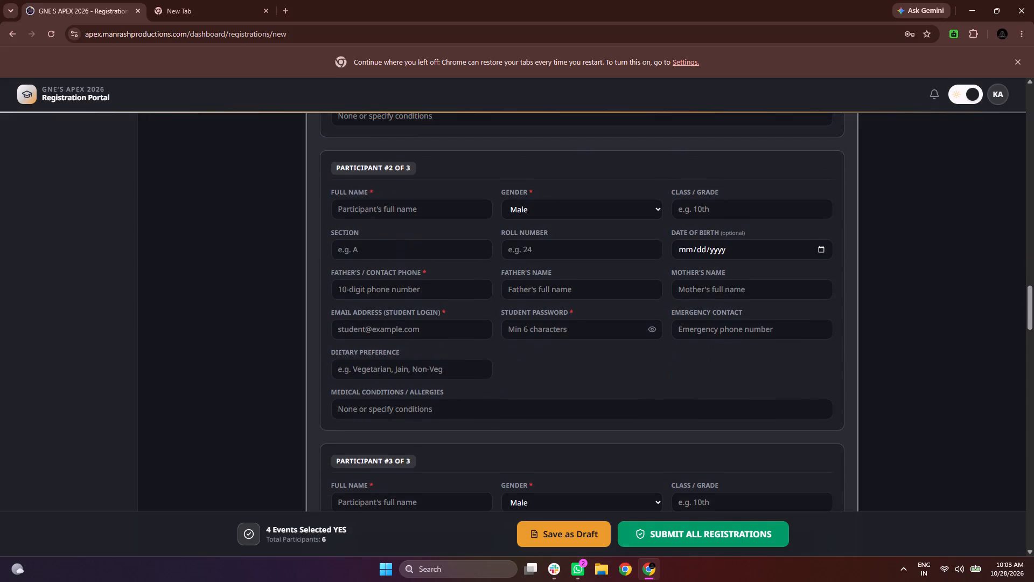
left_click(444, 216)
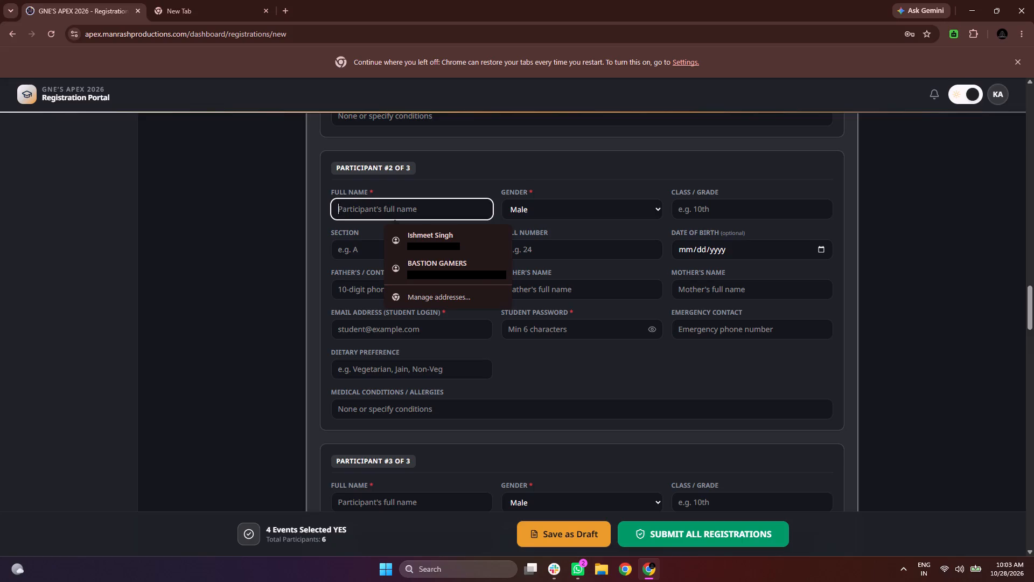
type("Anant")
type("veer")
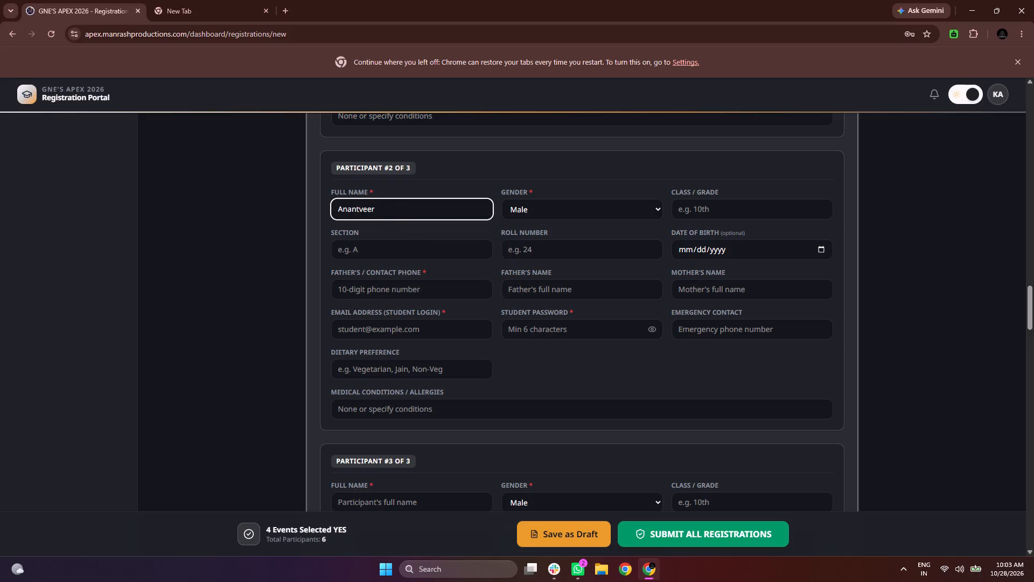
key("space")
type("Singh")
Enter the father's and mother's full names for Participant #2 of 3 in the Working Model Quest details.
left_click(522, 290)
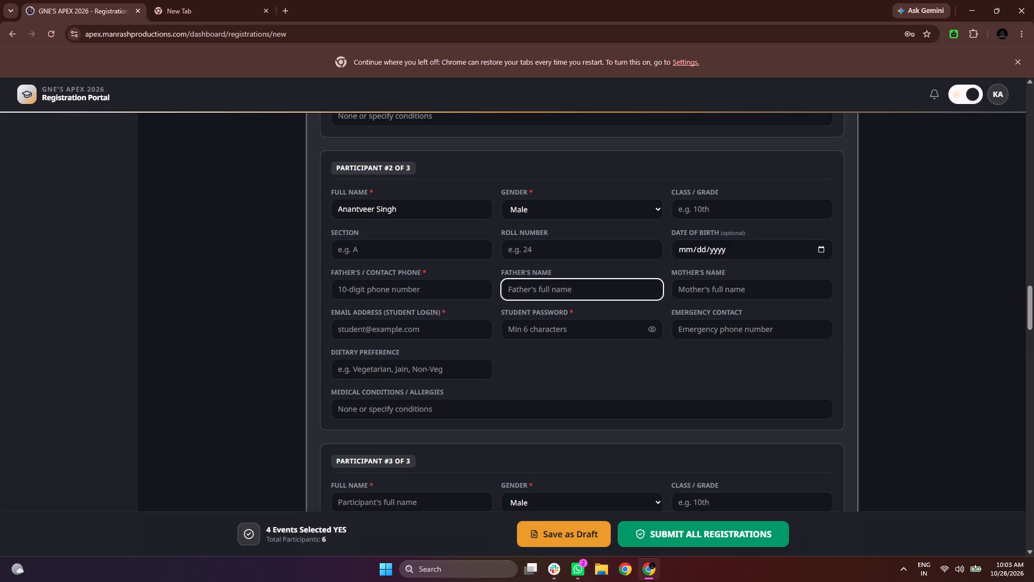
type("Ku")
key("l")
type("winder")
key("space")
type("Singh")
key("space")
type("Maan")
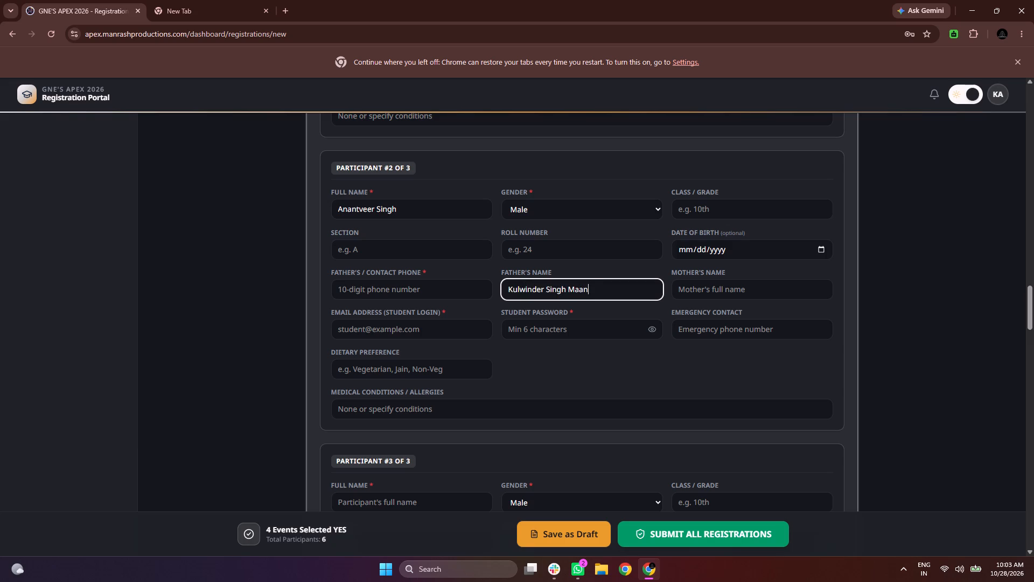
left_click(704, 286)
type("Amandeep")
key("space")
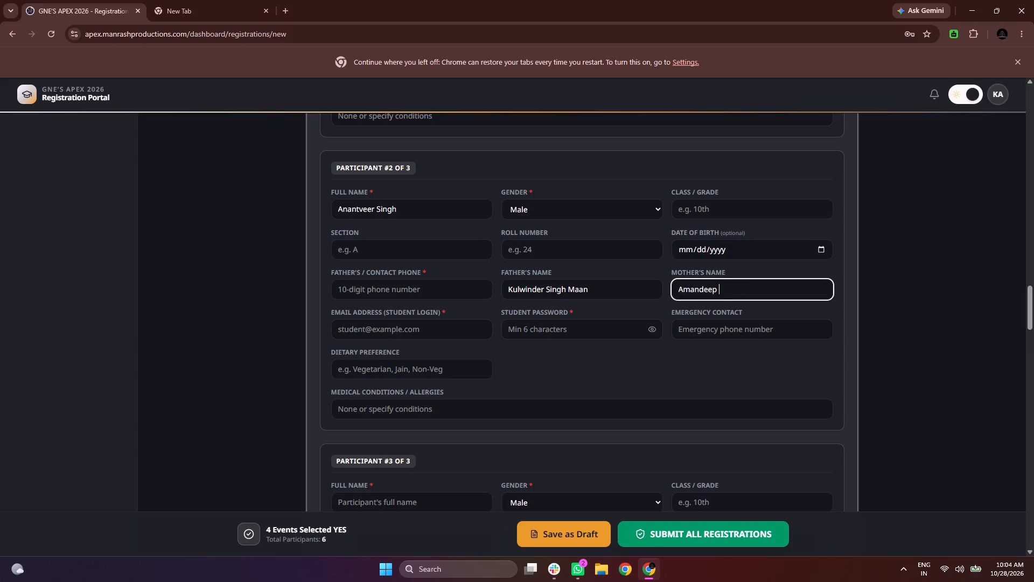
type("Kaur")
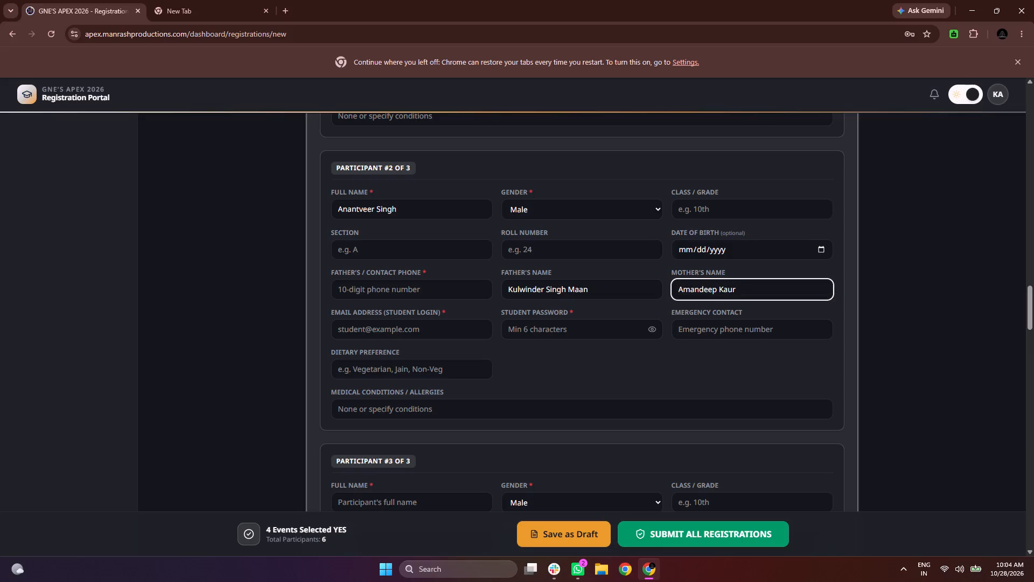
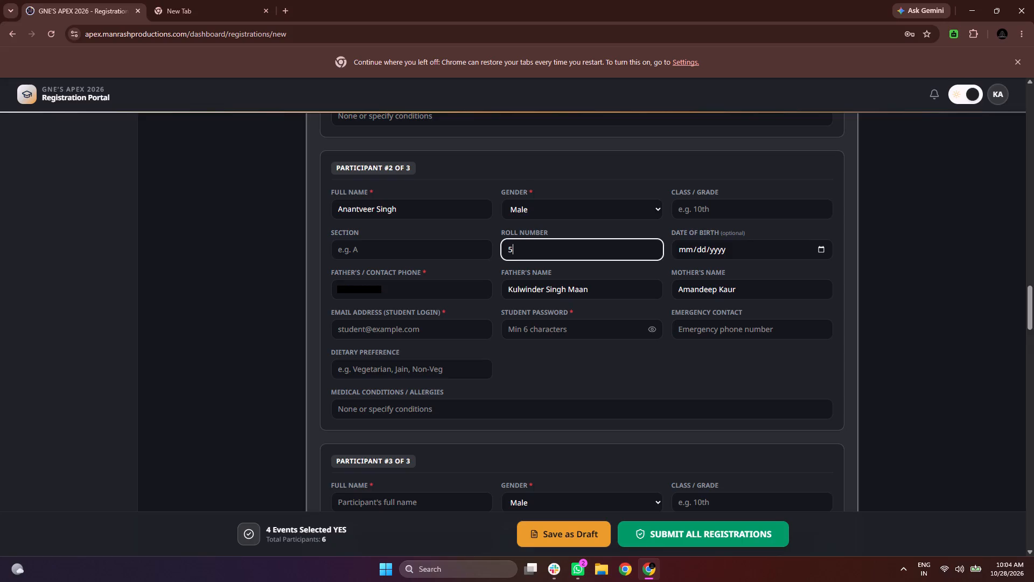
Enter the student's full name for Participant #3 of 3 in the Working Model Quest details.
scroll(421, 402, "down", 3)
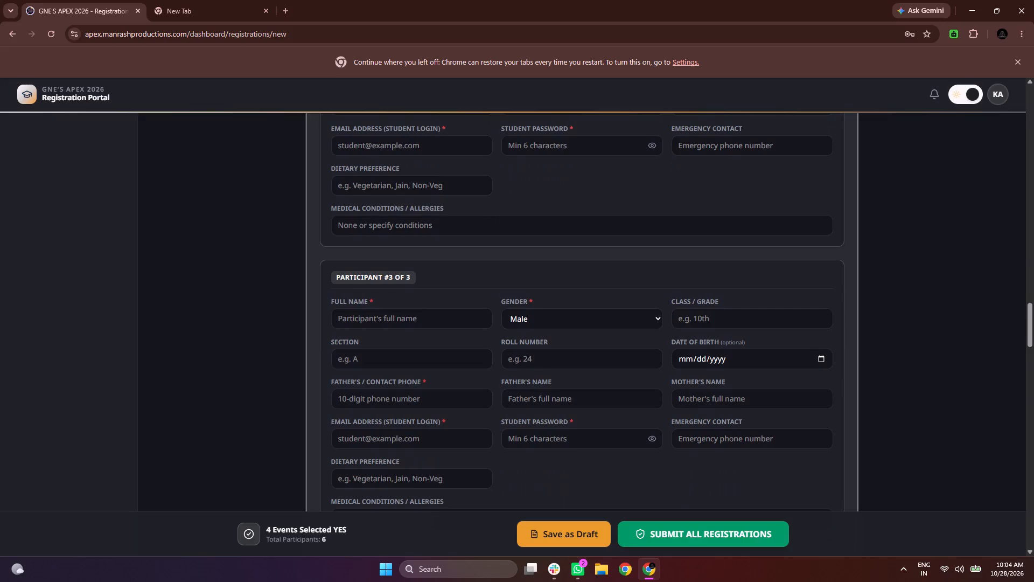
left_click(404, 314)
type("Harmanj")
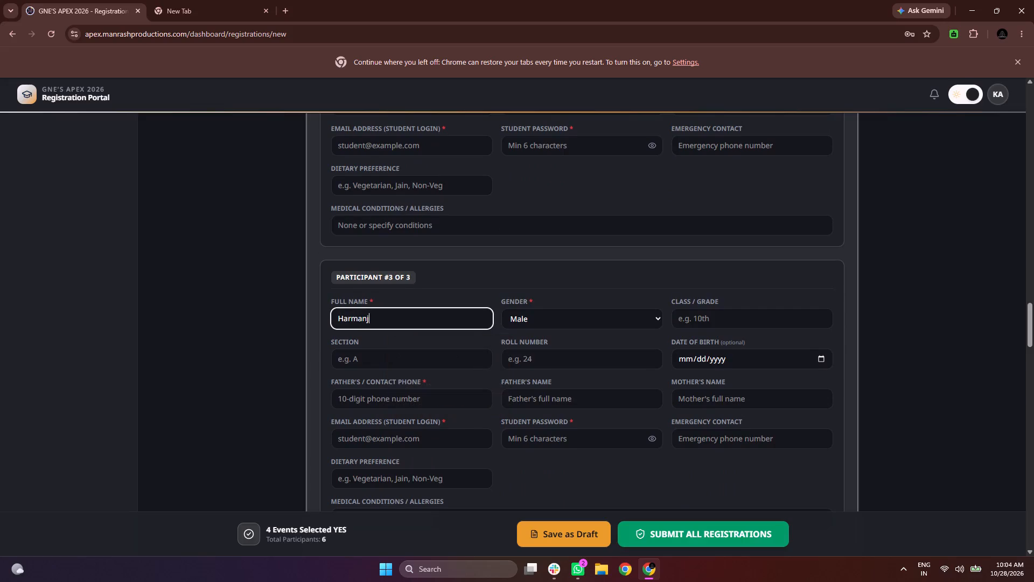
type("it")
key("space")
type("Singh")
Enter the father's and mother's full names for Participant #3 of 3 in the Working Model Quest details.
left_click(546, 404)
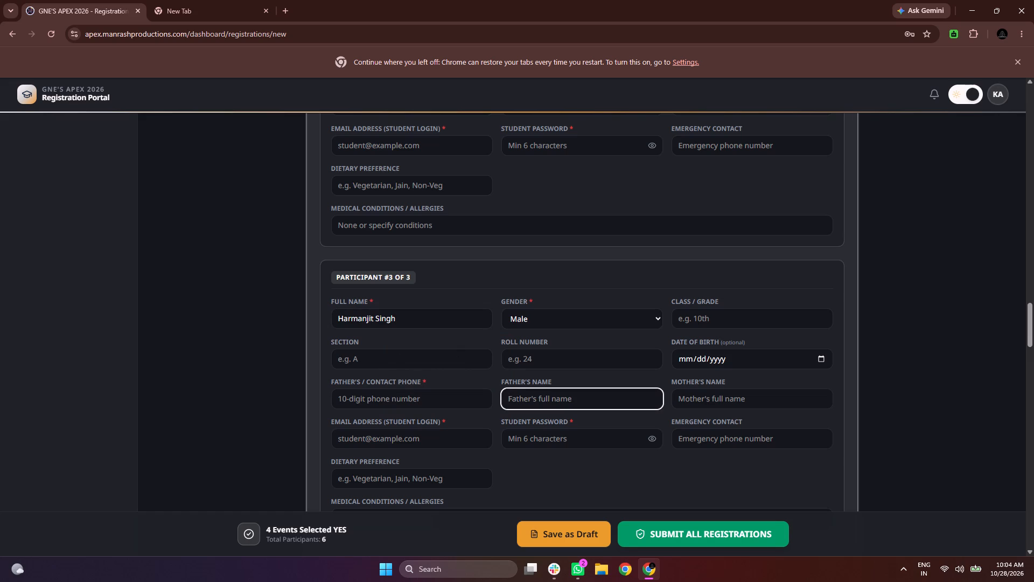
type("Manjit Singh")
left_click(684, 402)
scroll(684, 402, "down", 1)
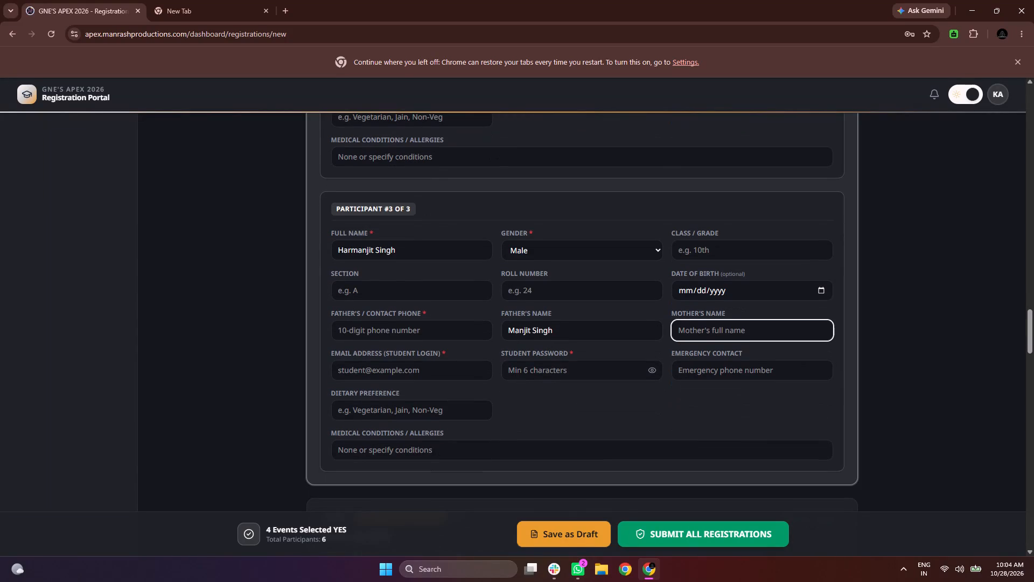
scroll(684, 402, "down", 1)
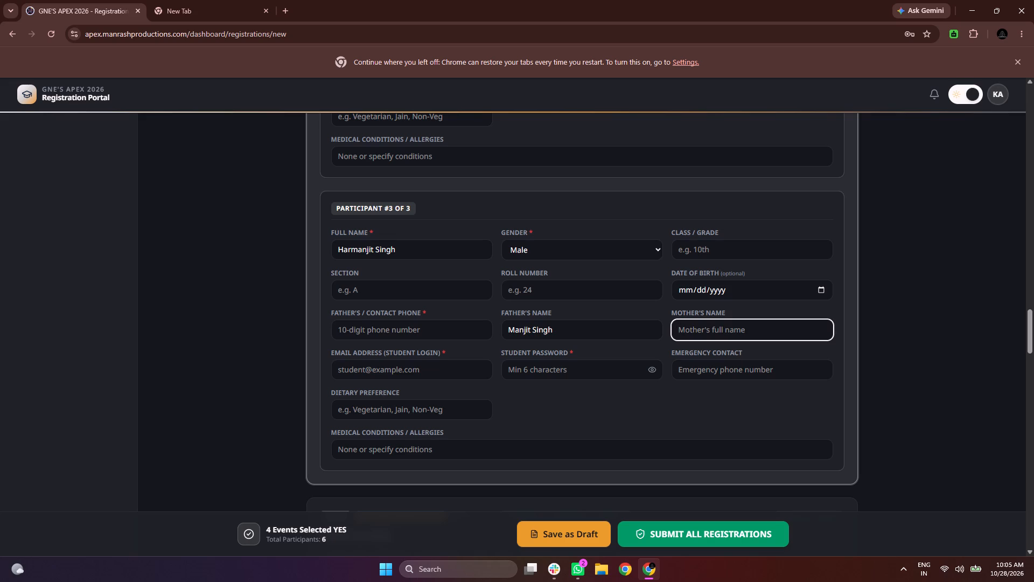
scroll(895, 247, "right", 1)
scroll(895, 247, "up", 1)
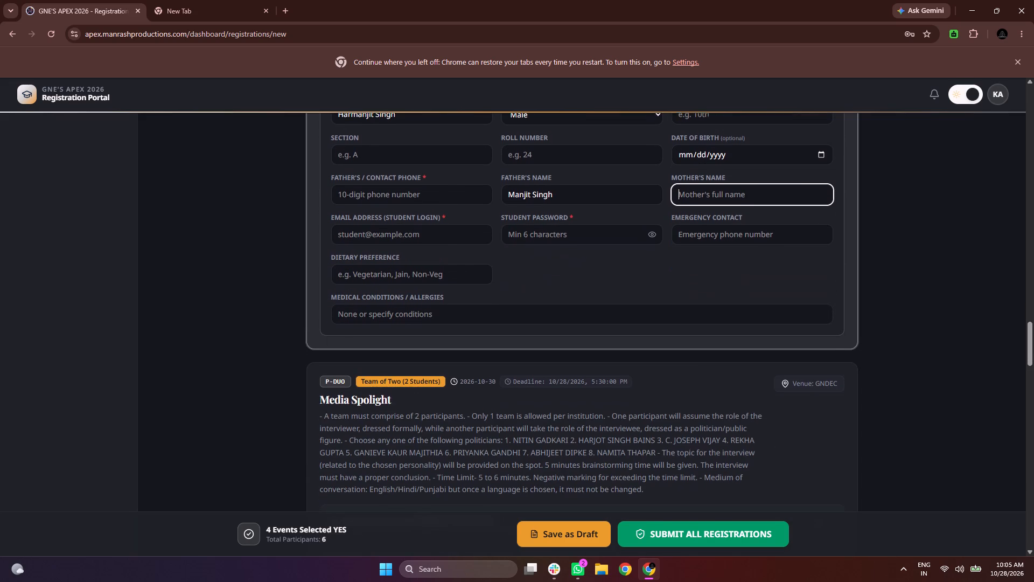
scroll(895, 247, "up", 1)
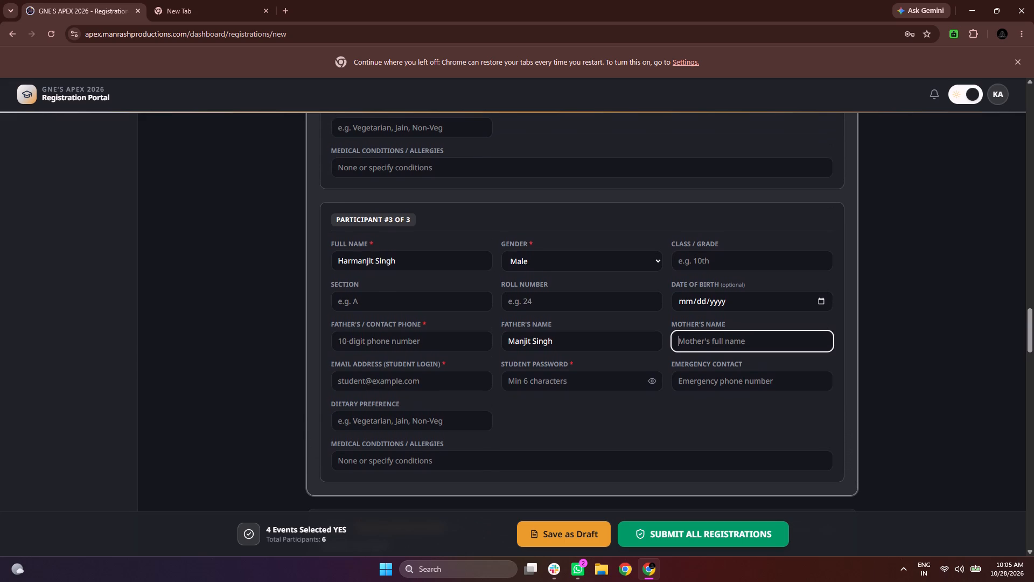
scroll(895, 247, "up", 1)
scroll(742, 339, "up", 8)
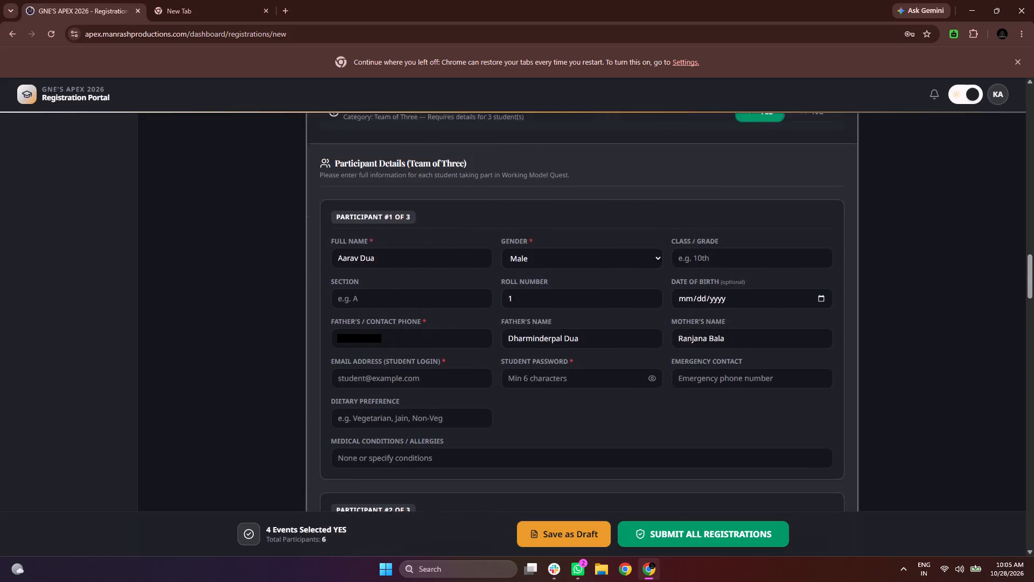
scroll(742, 339, "up", 1)
scroll(742, 339, "down", 3)
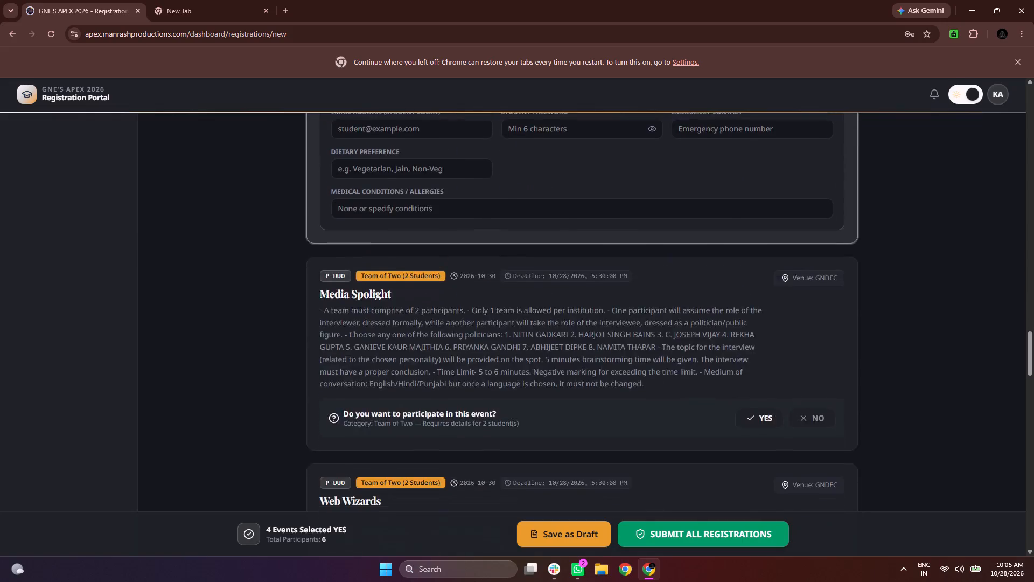
scroll(742, 339, "down", 2)
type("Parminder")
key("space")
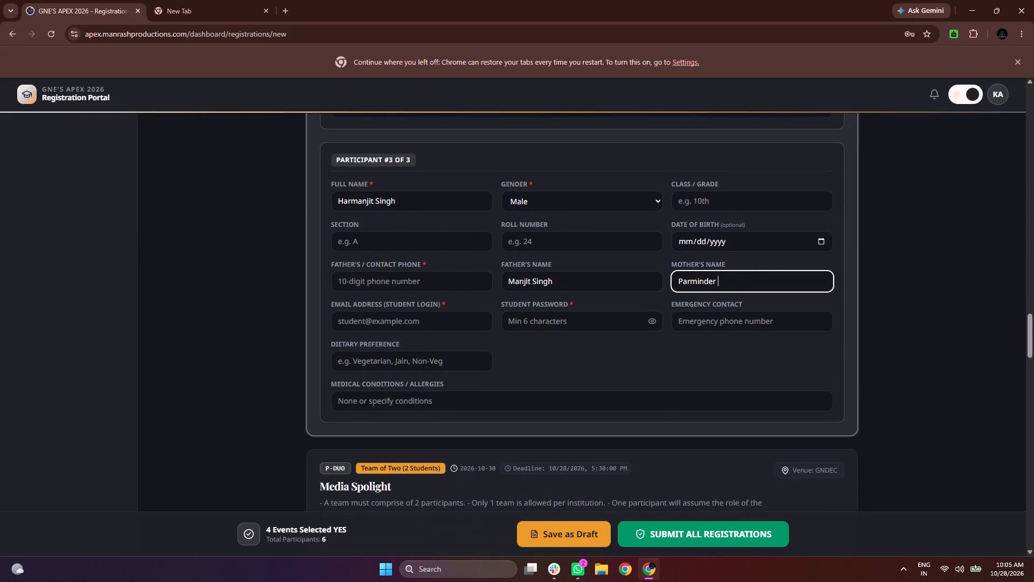
Complete the mother's name with her surname for Participant #3 of 3 in the Working Model Quest details.
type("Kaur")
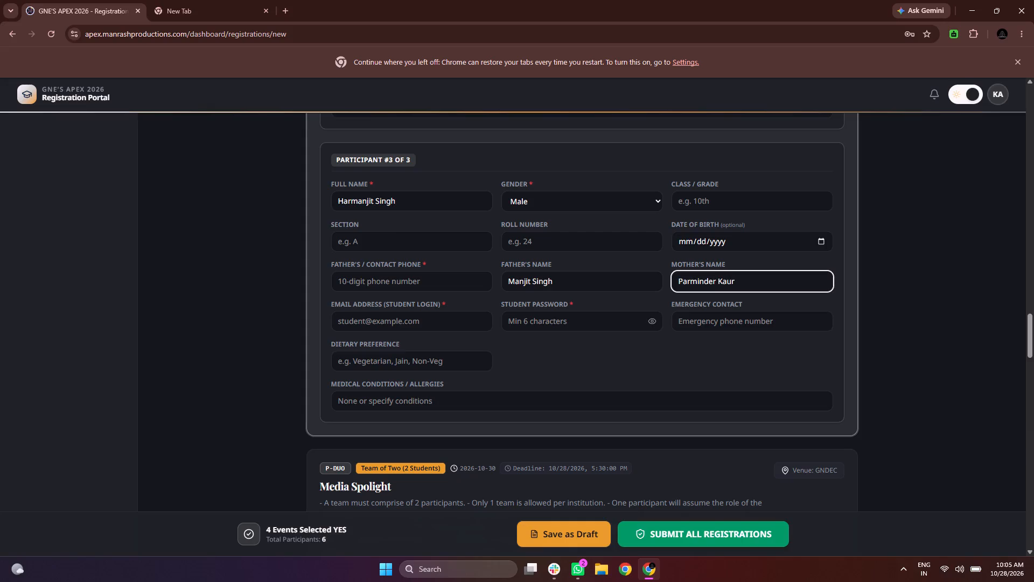
Enter the father's contact phone number for Participant #3 of 3 in the Working Model Quest details.
left_click(420, 279)
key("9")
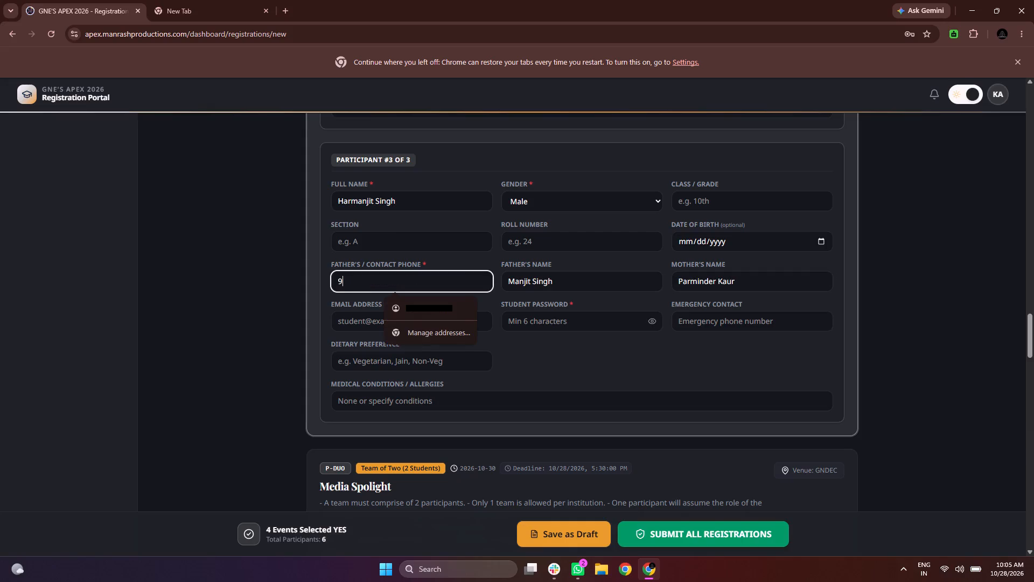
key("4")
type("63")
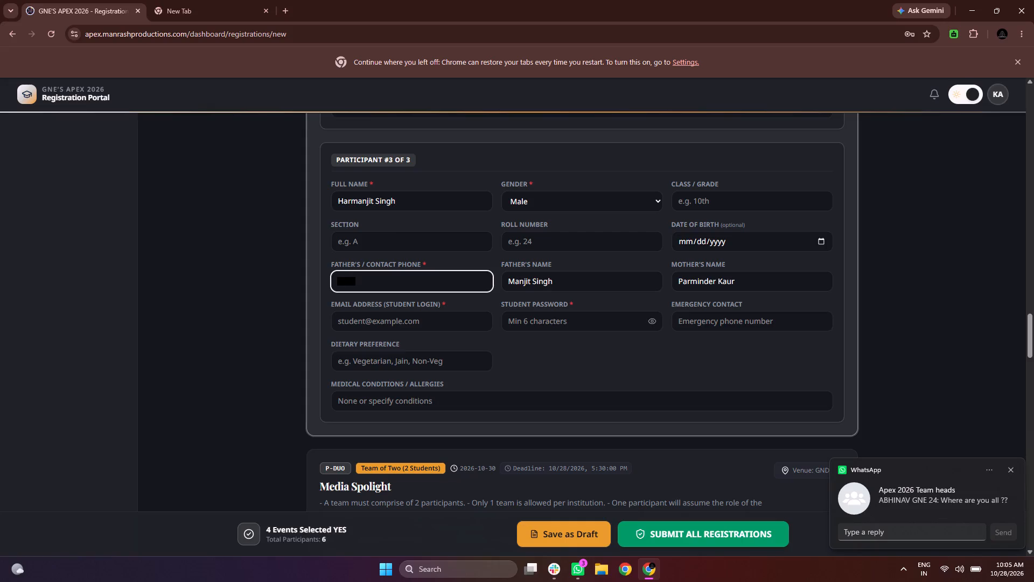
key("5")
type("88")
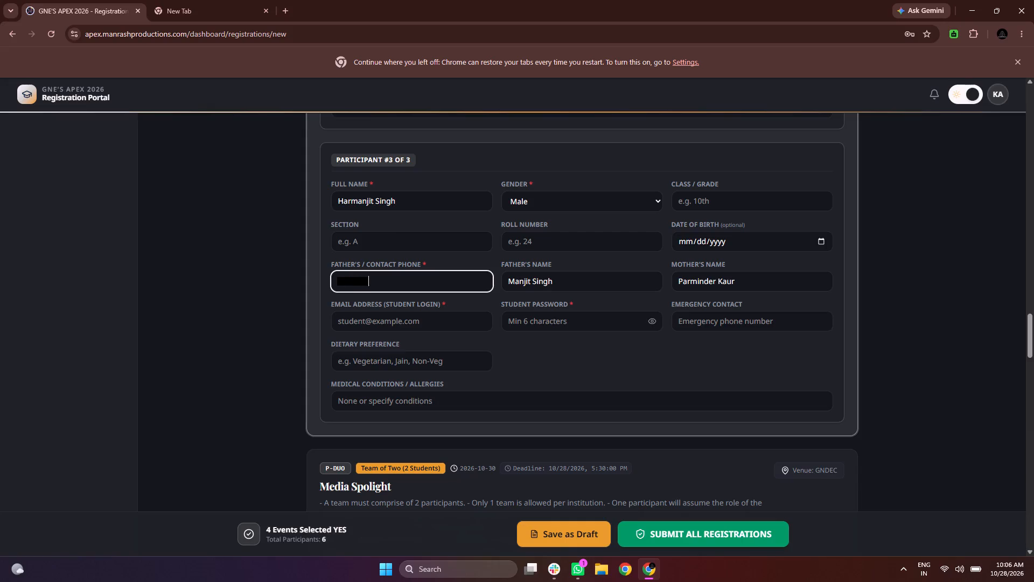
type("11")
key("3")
Opt in to participate in the Media Spolight team-of-two event.
scroll(400, 421, "down", 4)
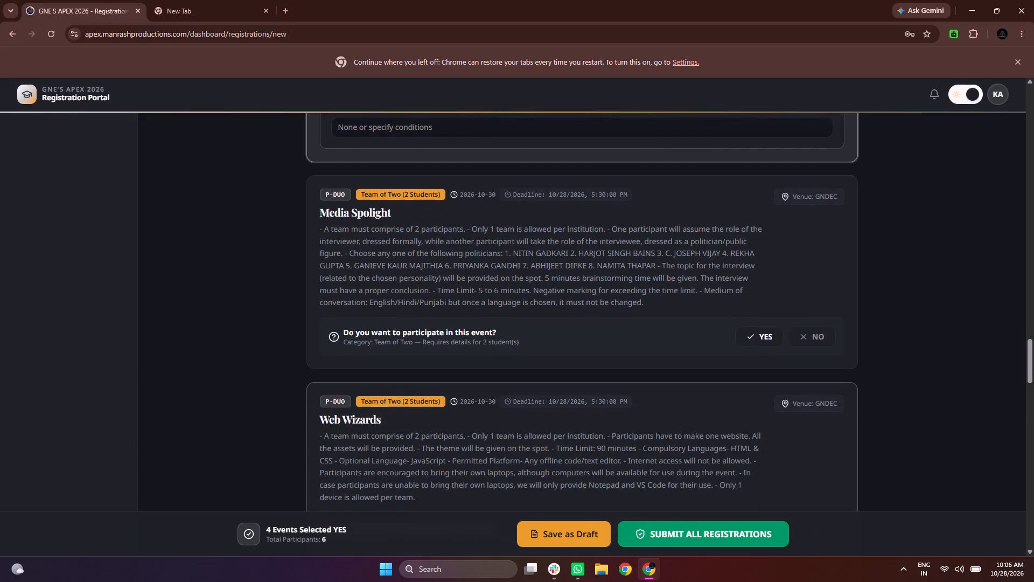
left_click(760, 337)
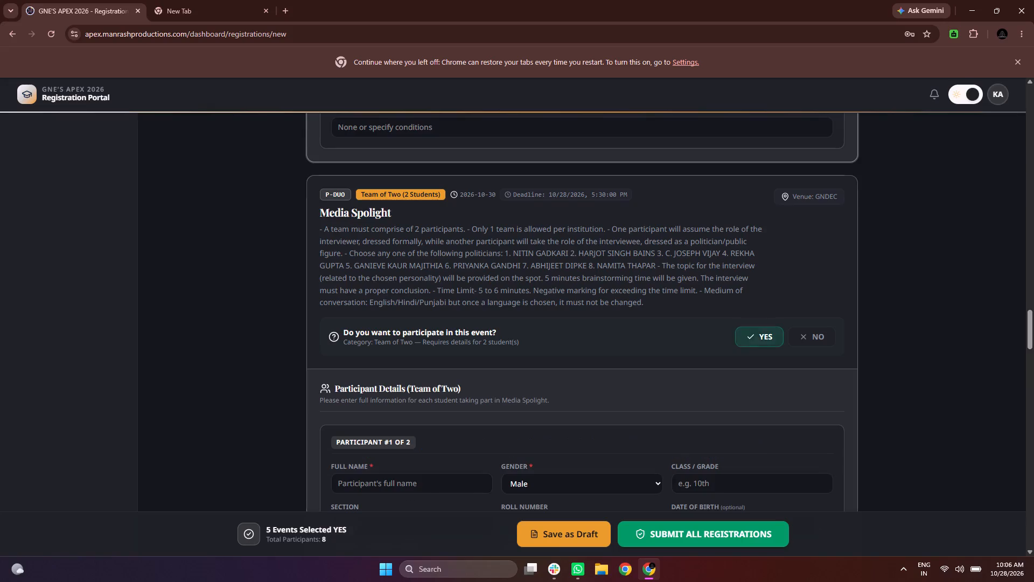
Enter the student's name and set the gender to Female for Participant #1 of 2 in the Media Spolight details.
scroll(593, 406, "down", 2)
left_click(389, 318)
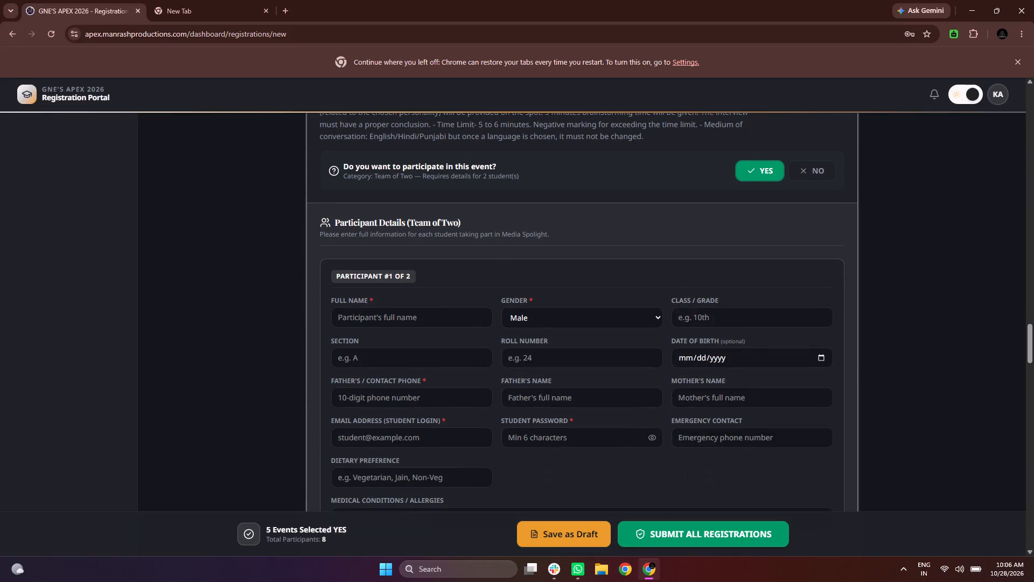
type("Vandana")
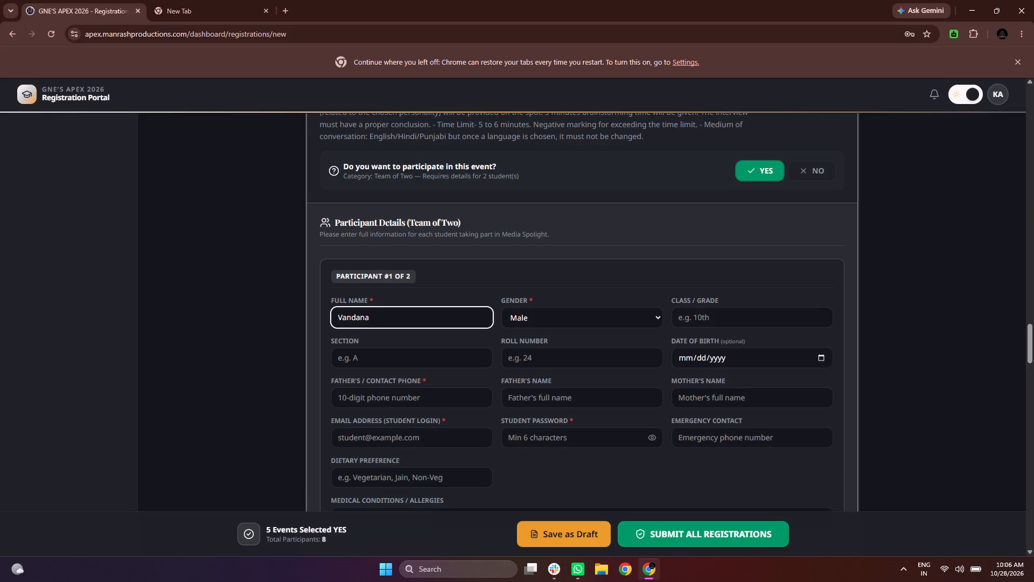
left_click(541, 314)
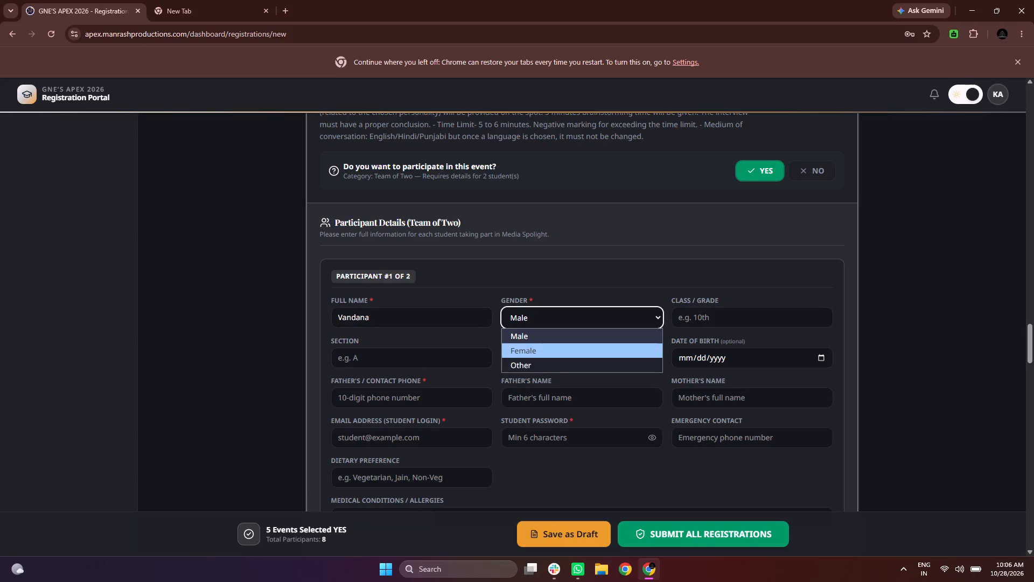
left_click(541, 345)
Set the roll number to 23 for Participant #3 of 3 in the Working Model Quest details.
scroll(541, 345, "up", 6)
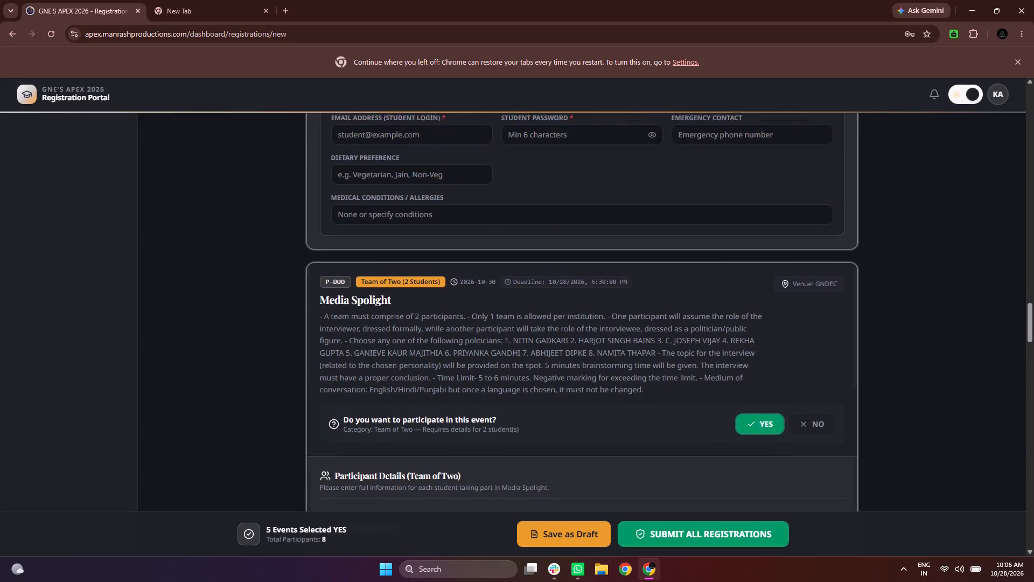
scroll(541, 345, "up", 7)
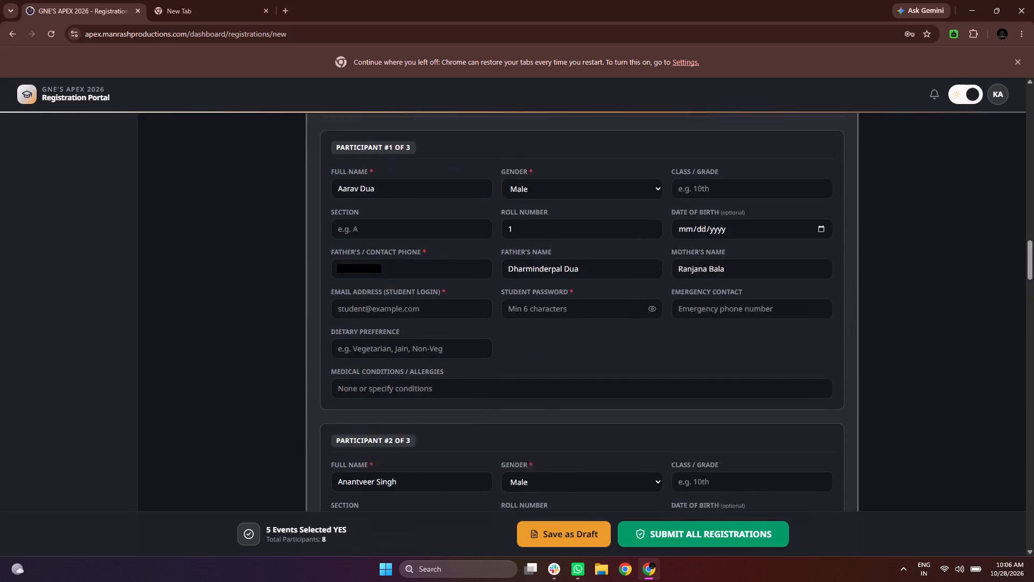
scroll(541, 345, "down", 2)
scroll(541, 345, "up", 7)
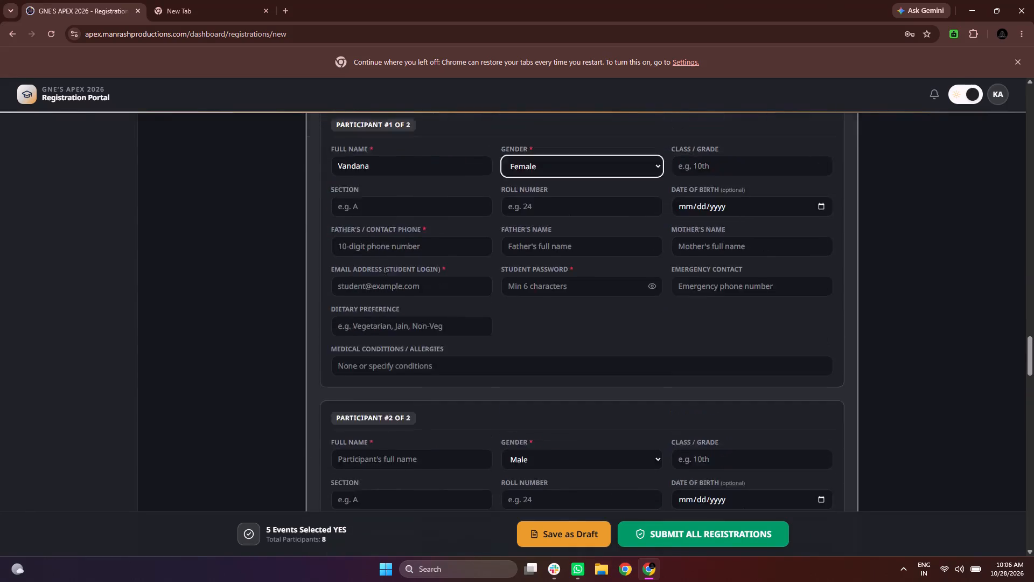
scroll(541, 345, "up", 5)
scroll(541, 345, "down", 1)
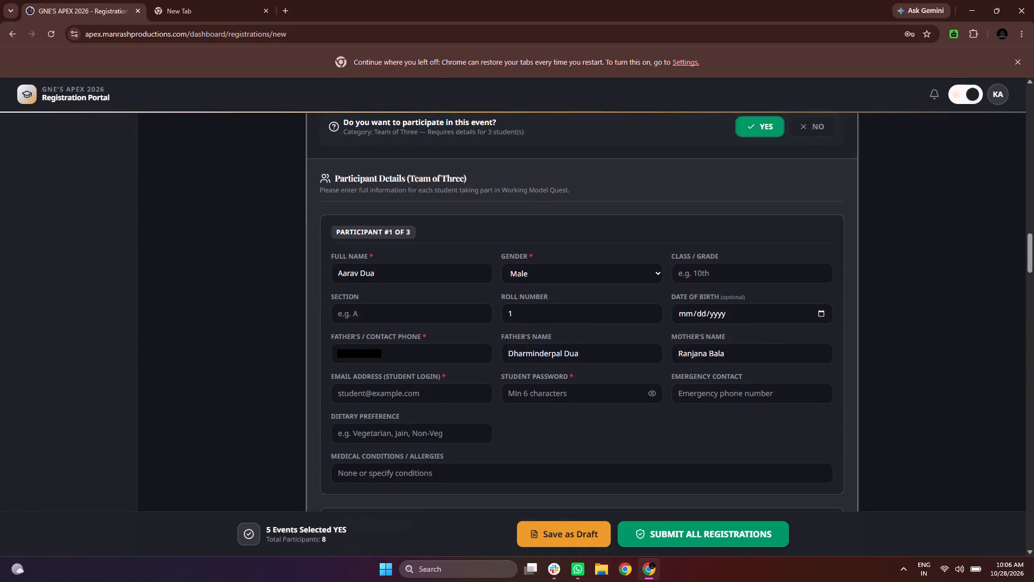
scroll(541, 345, "down", 9)
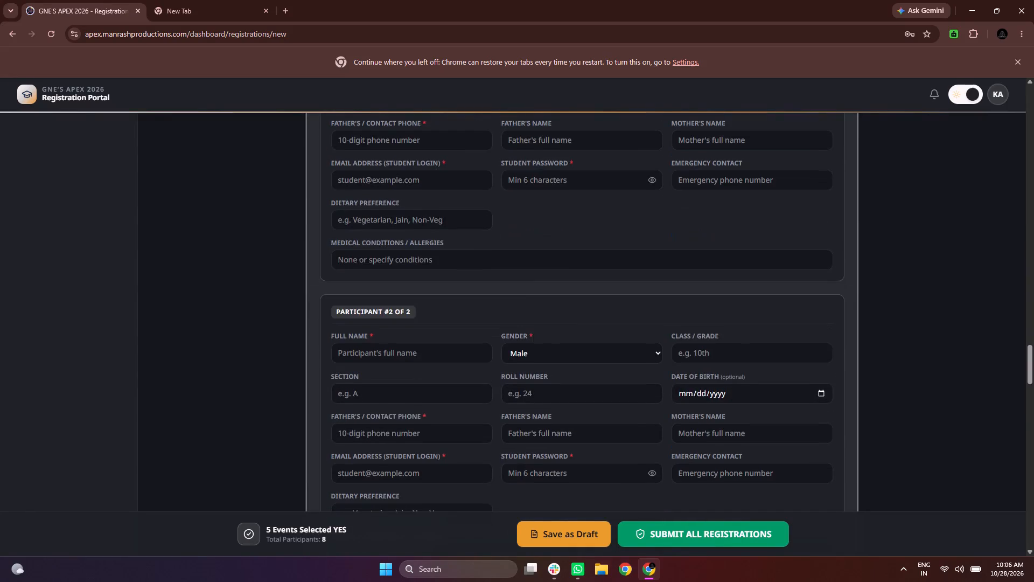
scroll(541, 345, "up", 3)
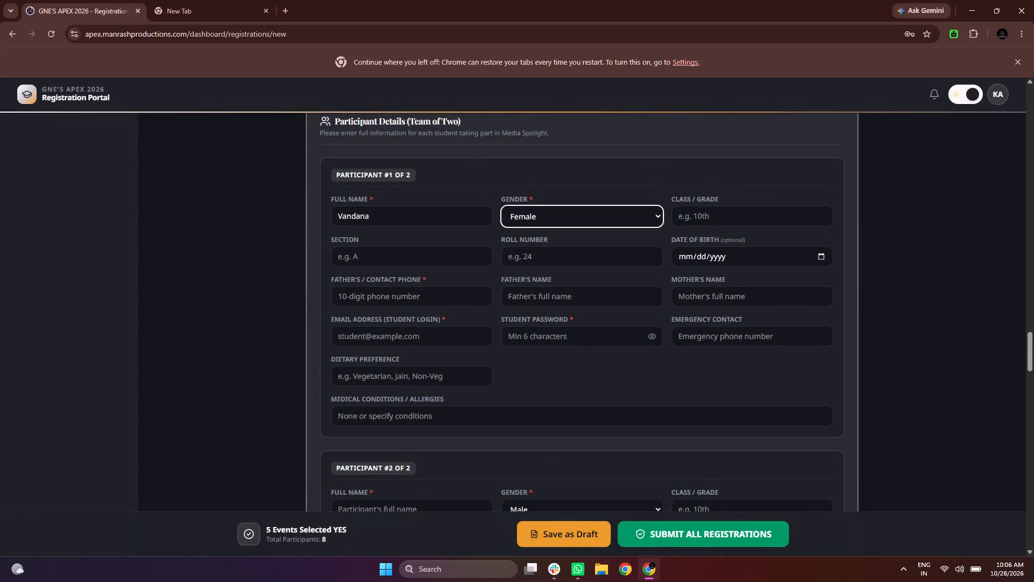
scroll(584, 274, "up", 5)
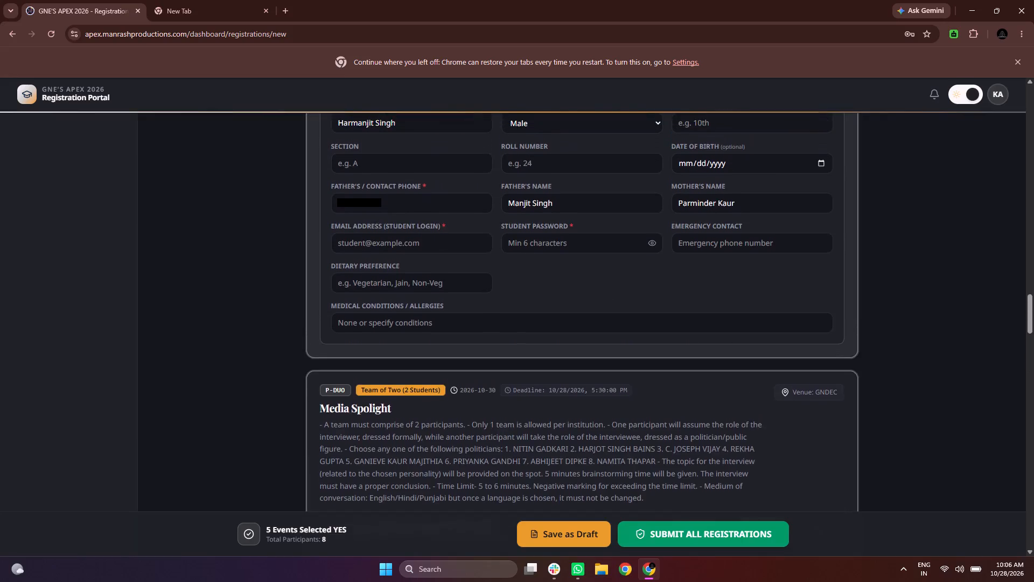
scroll(584, 274, "up", 3)
scroll(561, 210, "up", 1)
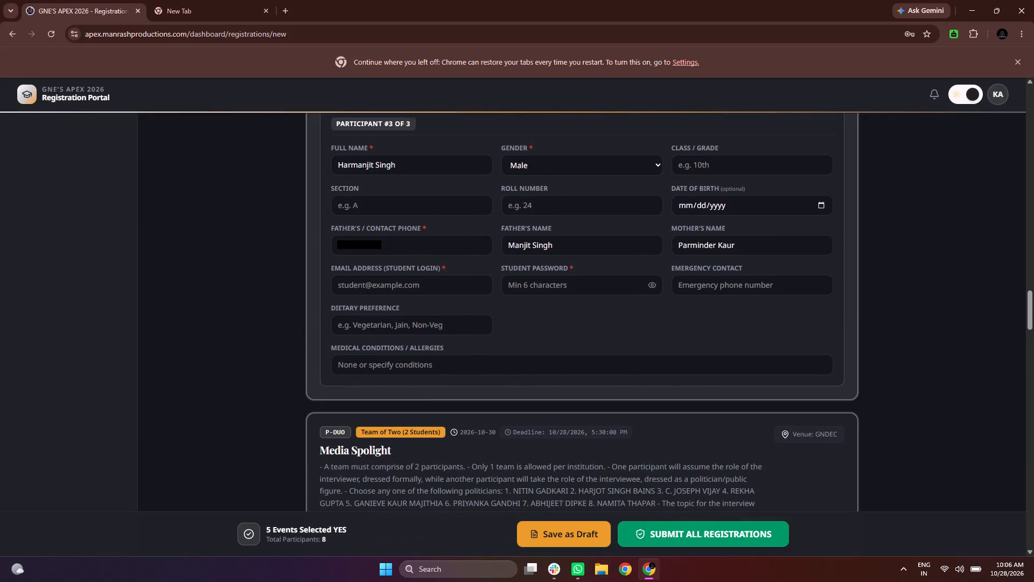
scroll(561, 210, "up", 2)
left_click(561, 210)
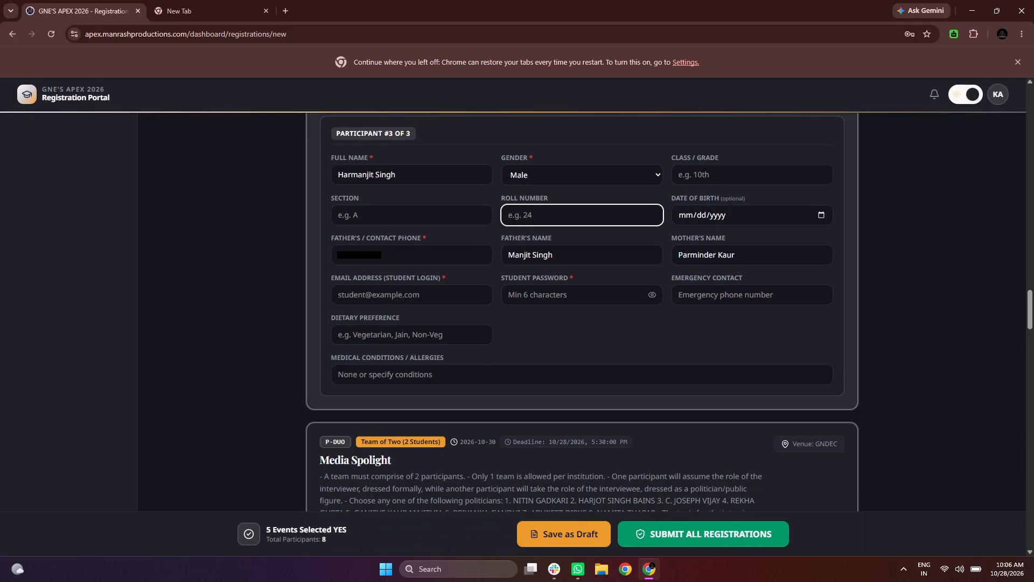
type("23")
Enter the date of birth for Participant #1 of 2 in the Media Spolight details.
scroll(565, 212, "down", 4)
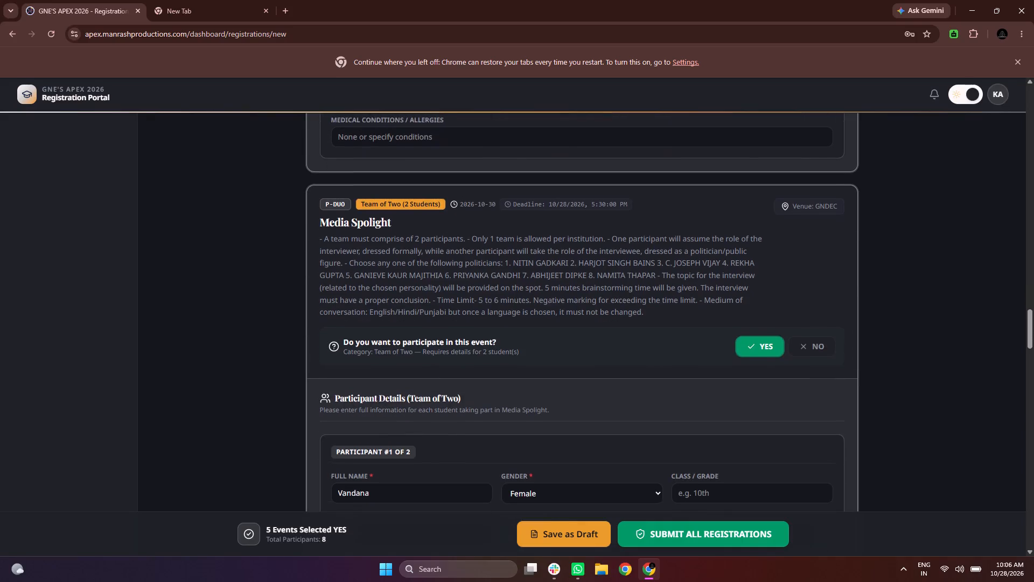
scroll(458, 328, "down", 1)
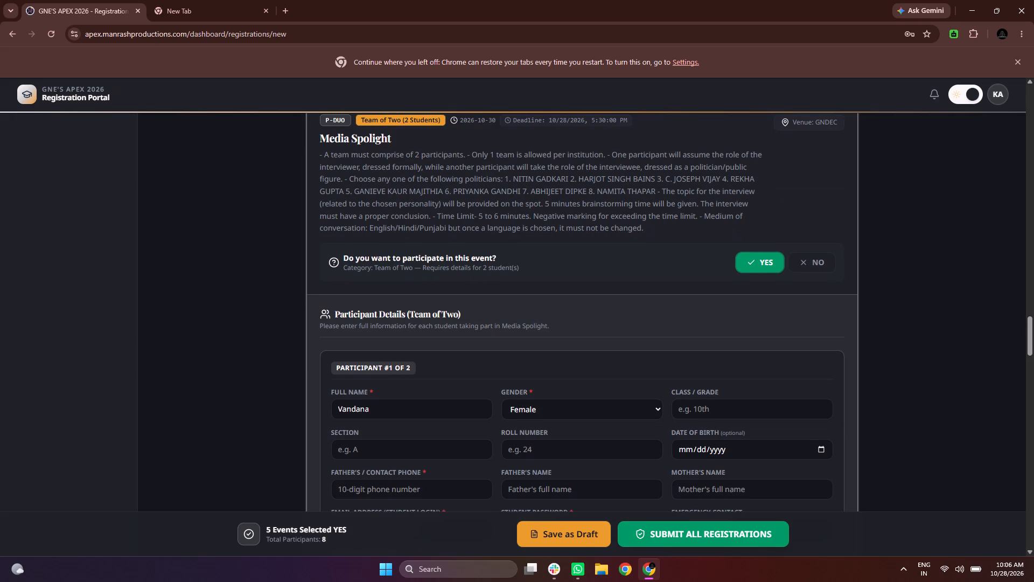
scroll(458, 328, "down", 2)
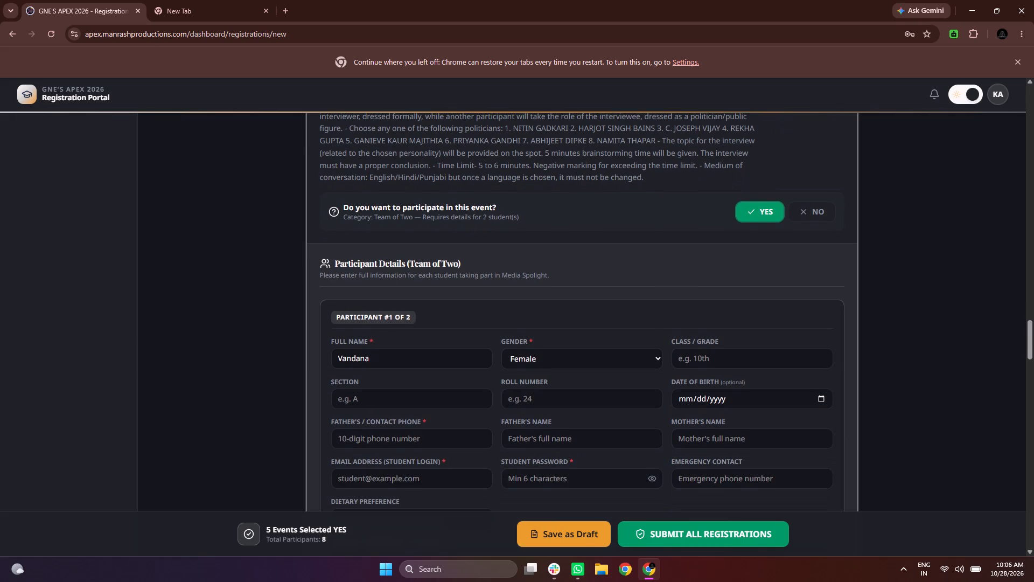
scroll(458, 328, "down", 1)
left_click(691, 397)
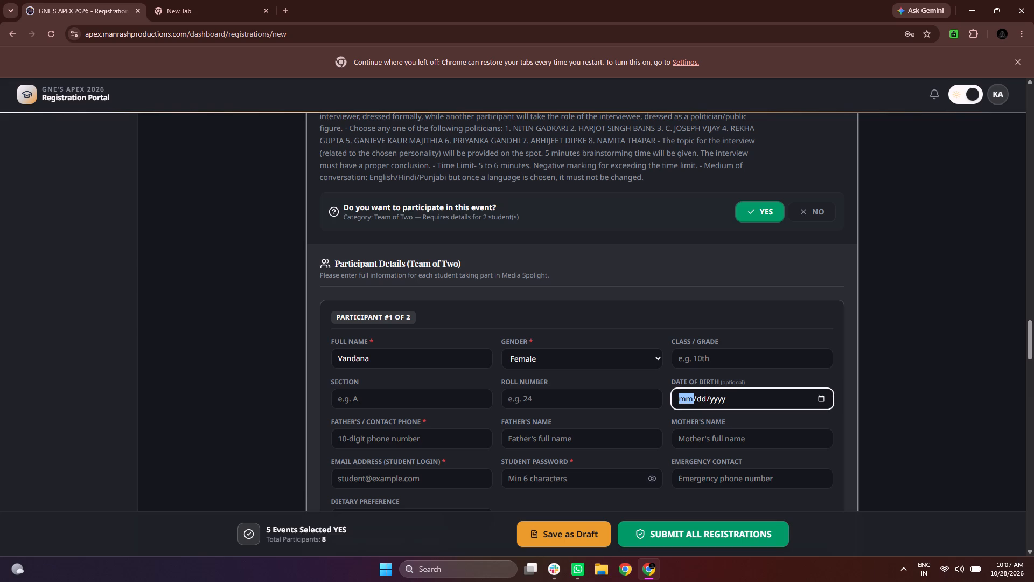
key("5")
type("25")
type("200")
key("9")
Enter the father's full name for Participant #1 of 2 in the Media Spolight details.
scroll(718, 405, "down", 1)
left_click(596, 337)
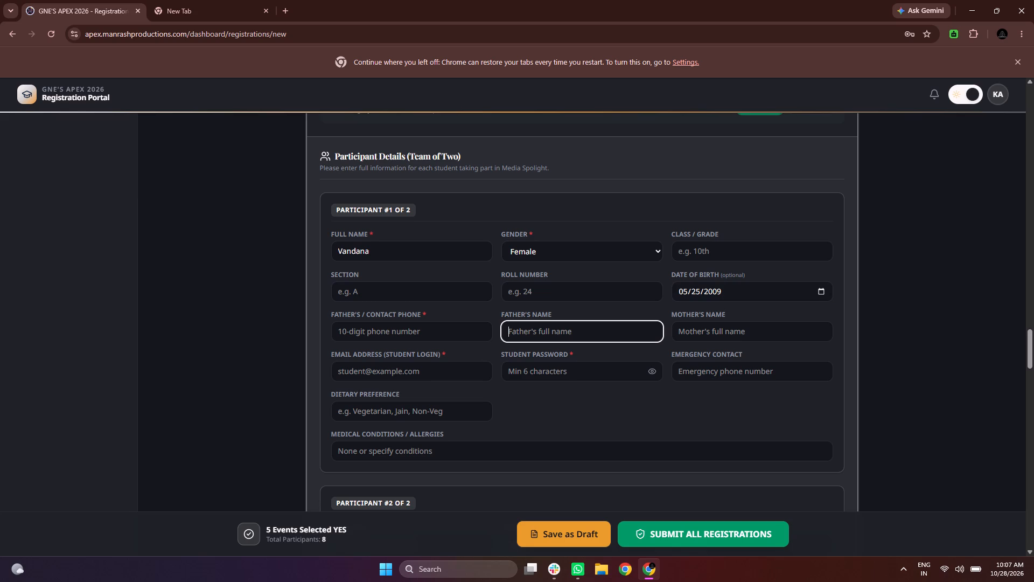
Fill in the father's full name for Participant #1 of 2 in the Media Spolight details.
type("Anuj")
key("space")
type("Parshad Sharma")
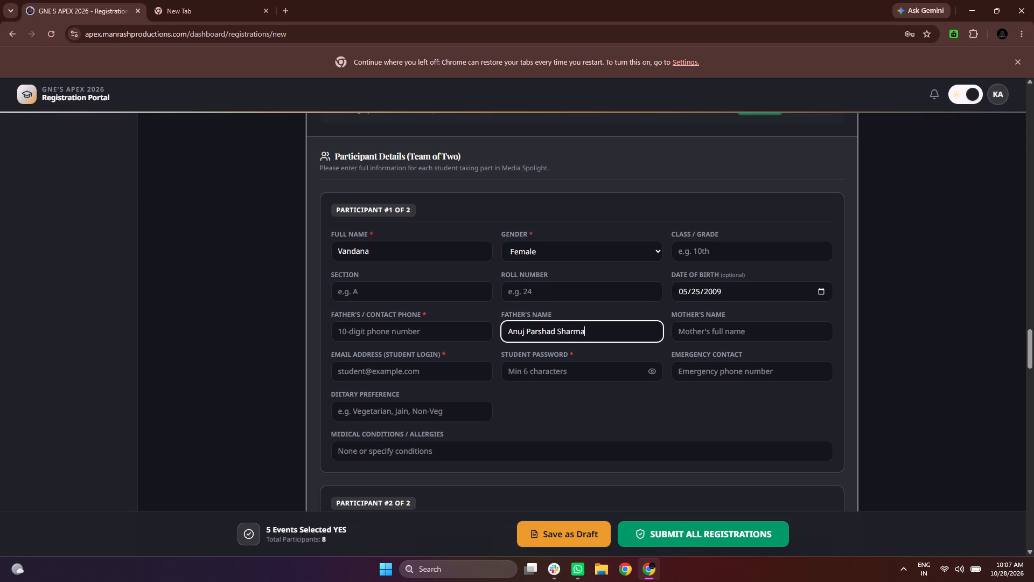
Enter the mother's full name for Participant #1 of 2 in the Media Spolight details.
left_click(684, 335)
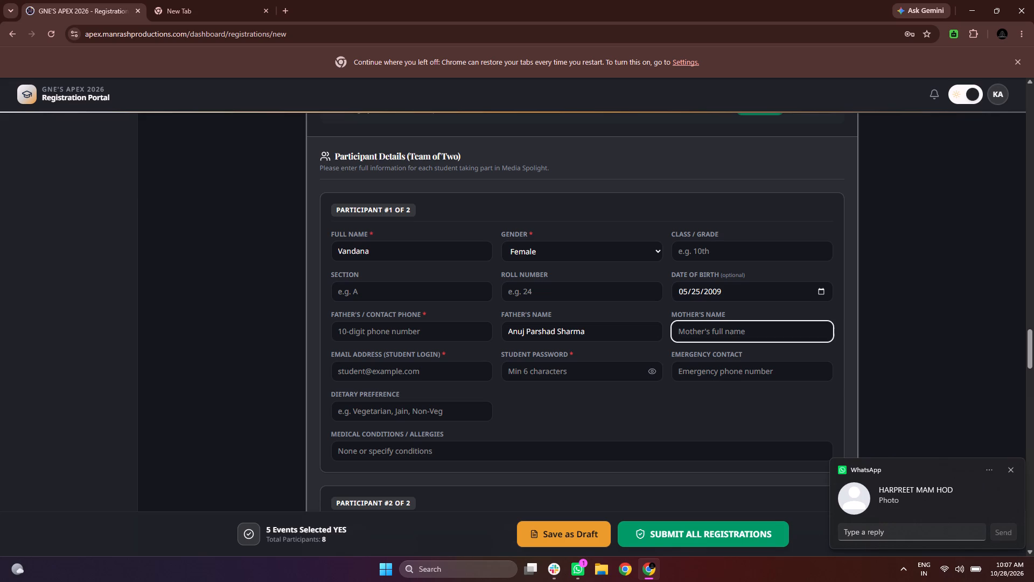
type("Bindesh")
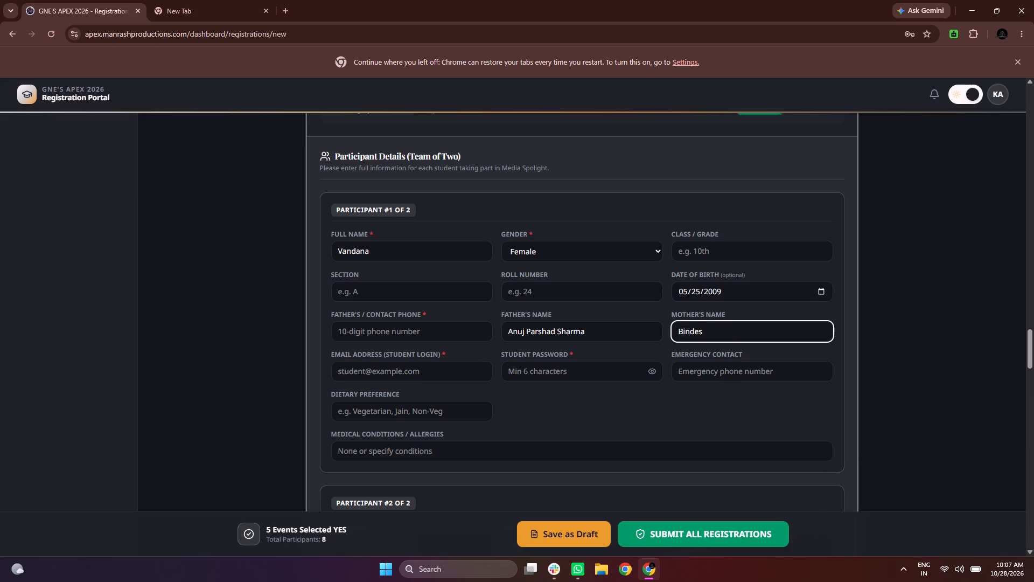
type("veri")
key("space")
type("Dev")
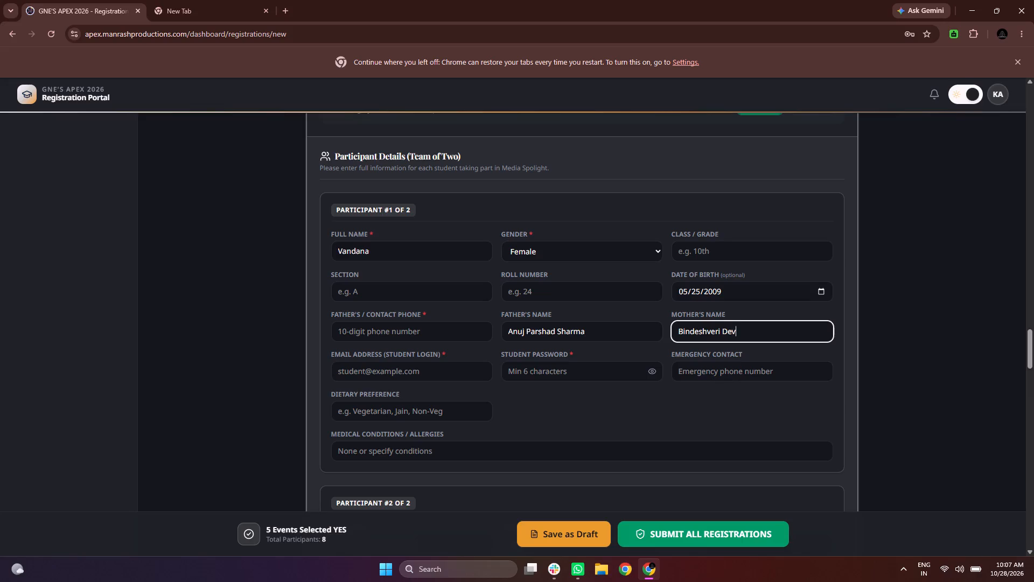
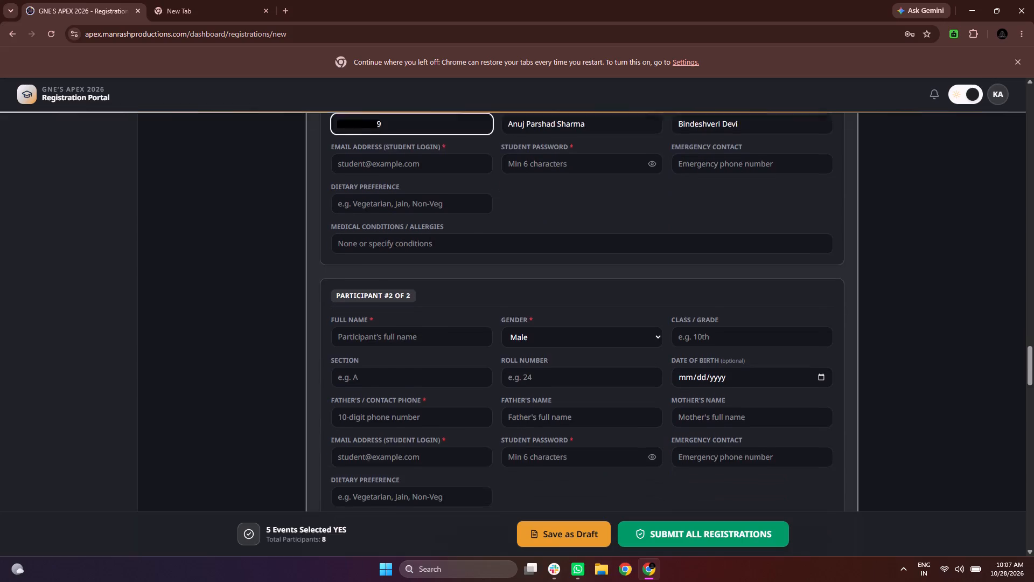
Set the roll number to 10 for Participant #1 of 2 in the Media Spolight details.
scroll(428, 418, "down", 2)
scroll(428, 418, "up", 1)
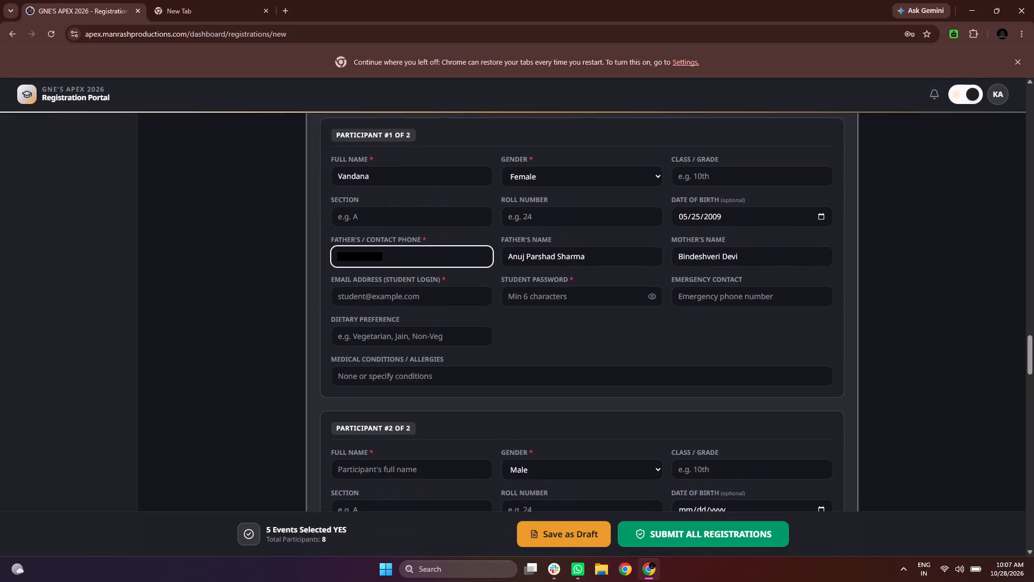
left_click(561, 210)
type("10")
Enter the student's full name and set the gender to Female for Participant #2 of 2 in the Media Spolight details.
scroll(471, 348, "down", 2)
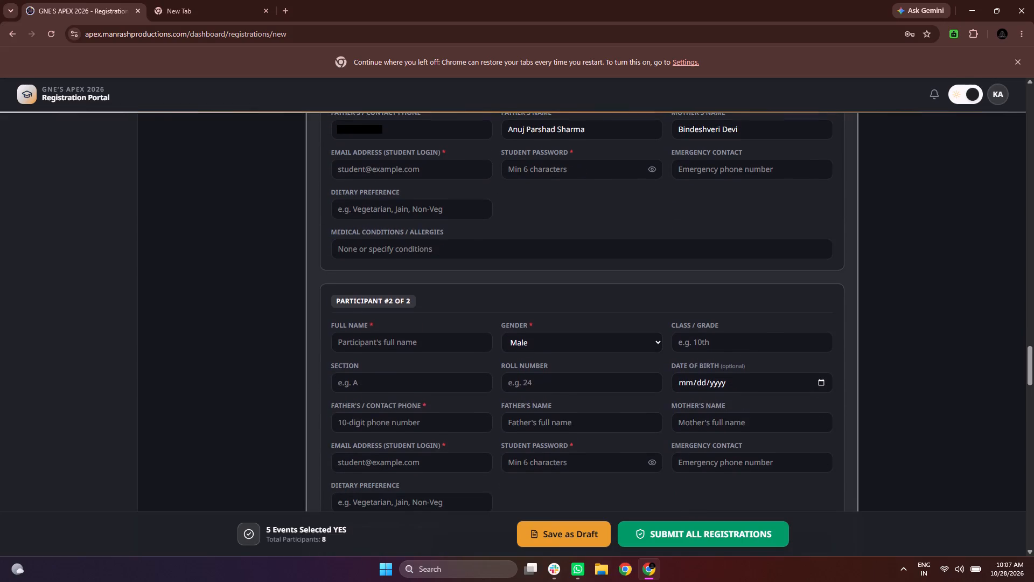
left_click(375, 341)
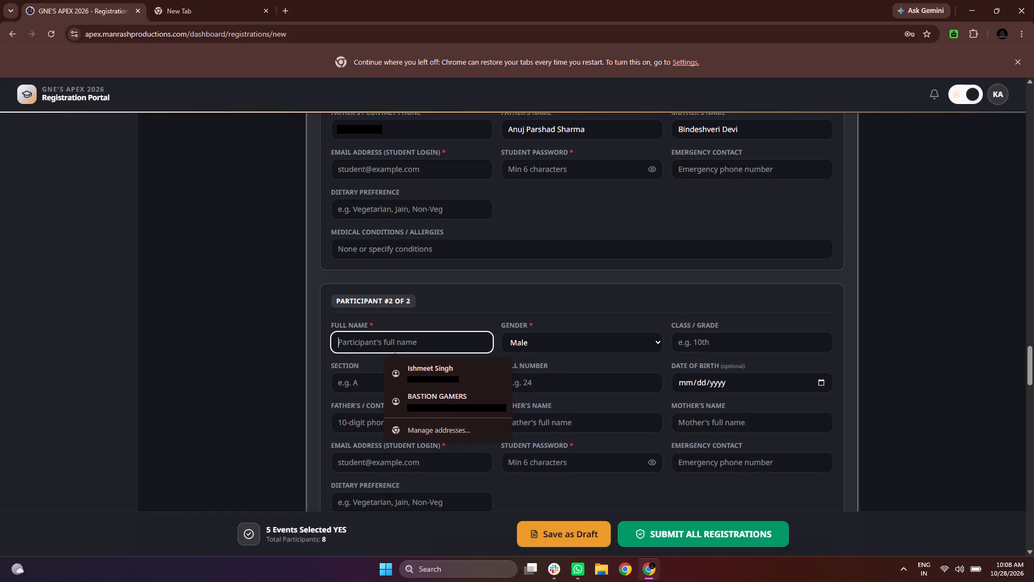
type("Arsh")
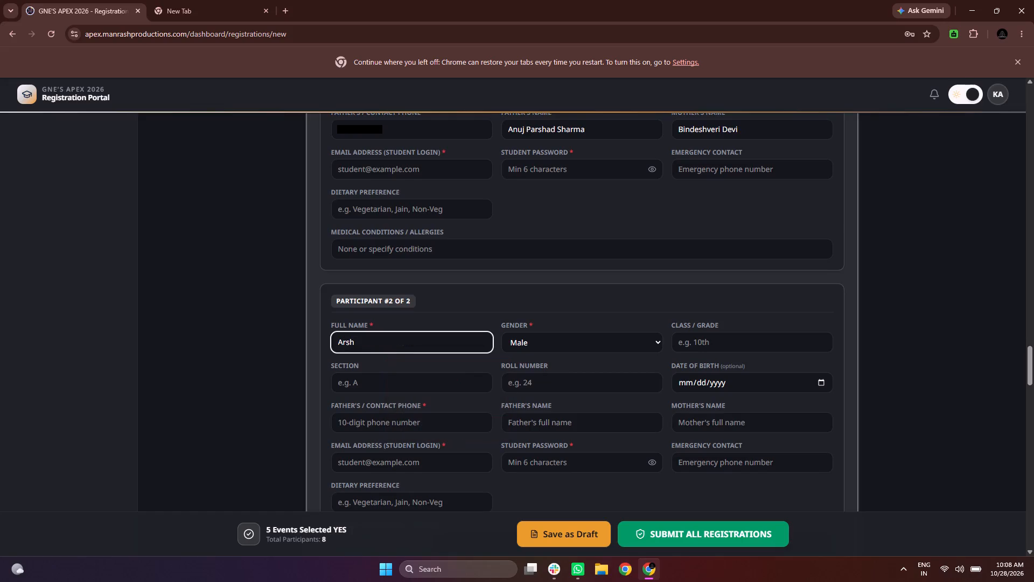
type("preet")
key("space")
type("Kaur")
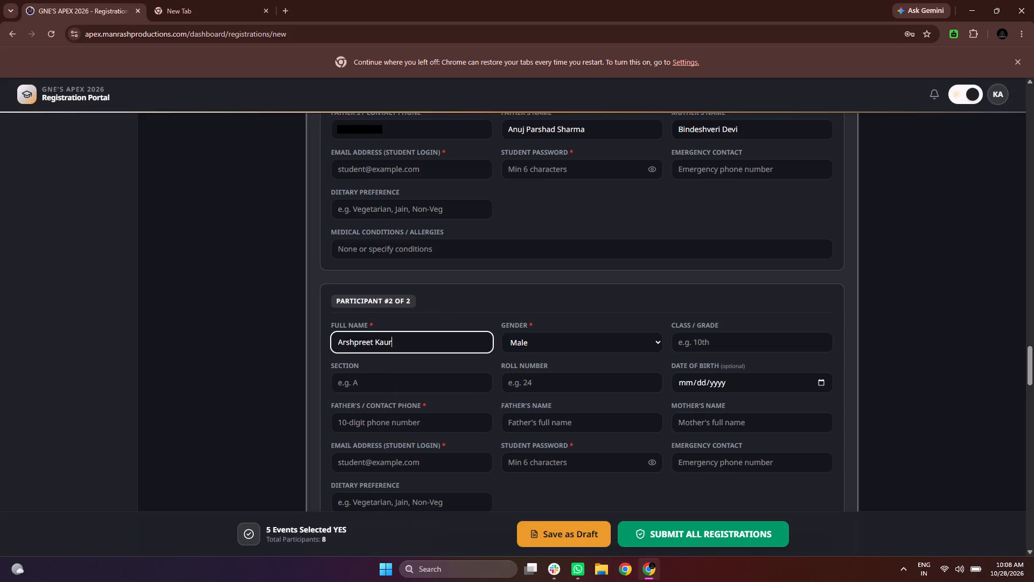
left_click(515, 338)
left_click(520, 370)
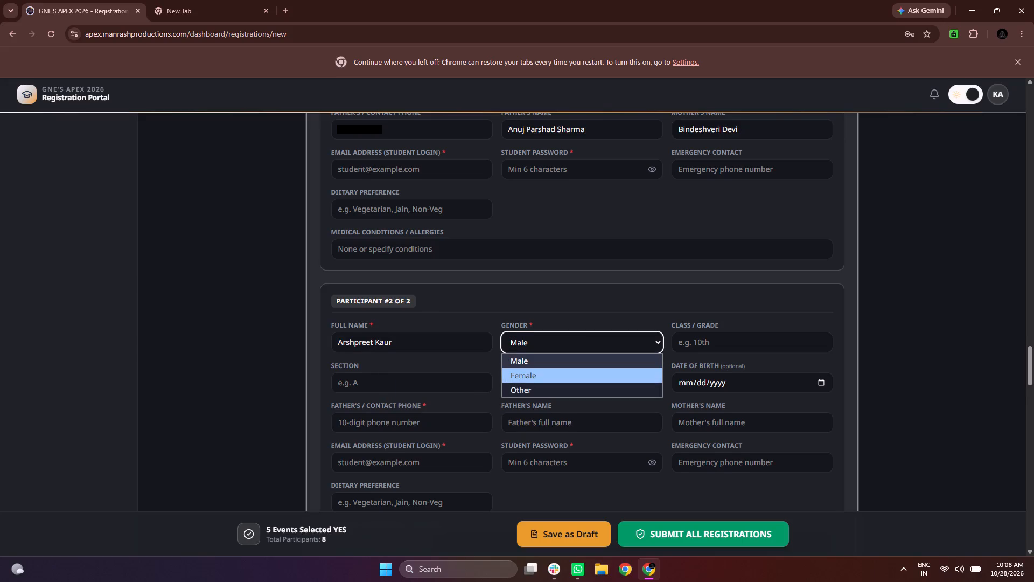
Enter the father's and mother's full names for Participant #2 of 2 in the Media Spolight details.
scroll(520, 370, "down", 2)
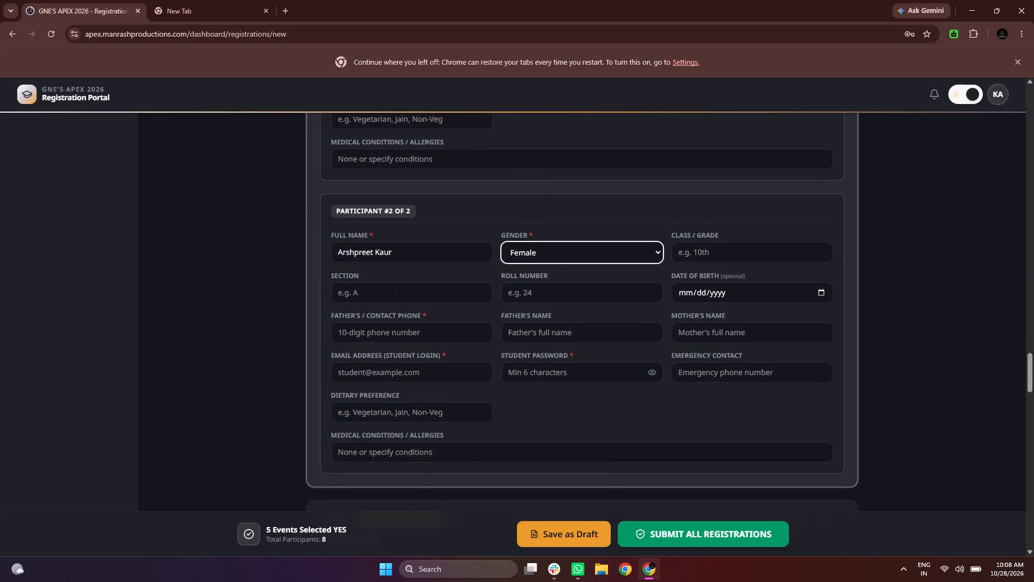
left_click(537, 335)
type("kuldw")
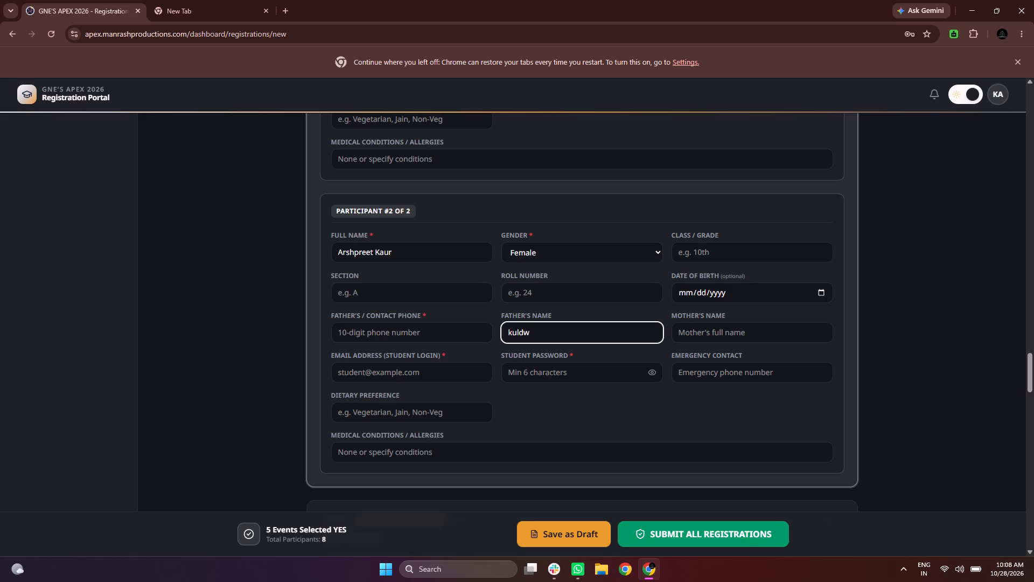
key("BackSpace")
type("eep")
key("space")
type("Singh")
left_click(688, 337)
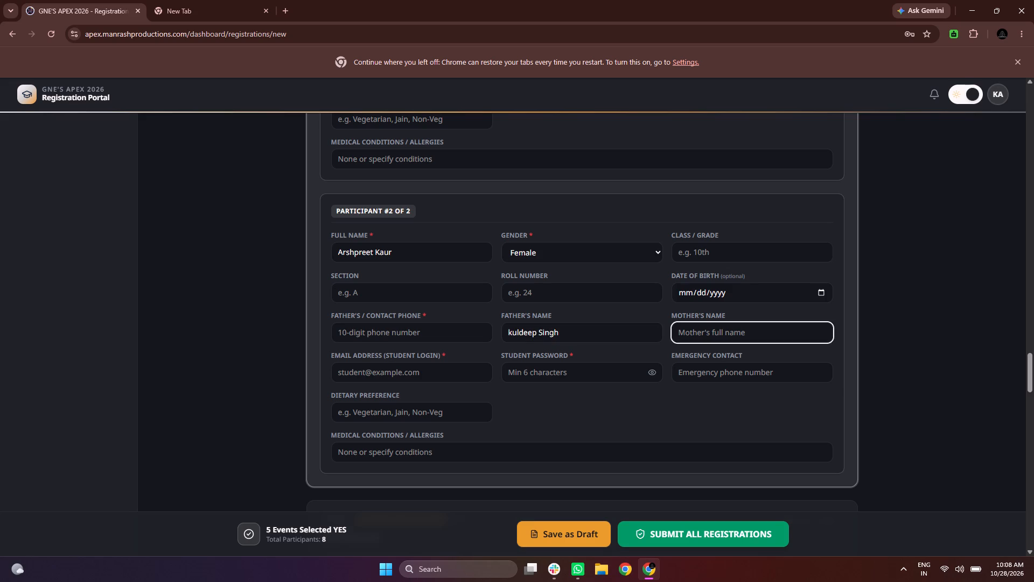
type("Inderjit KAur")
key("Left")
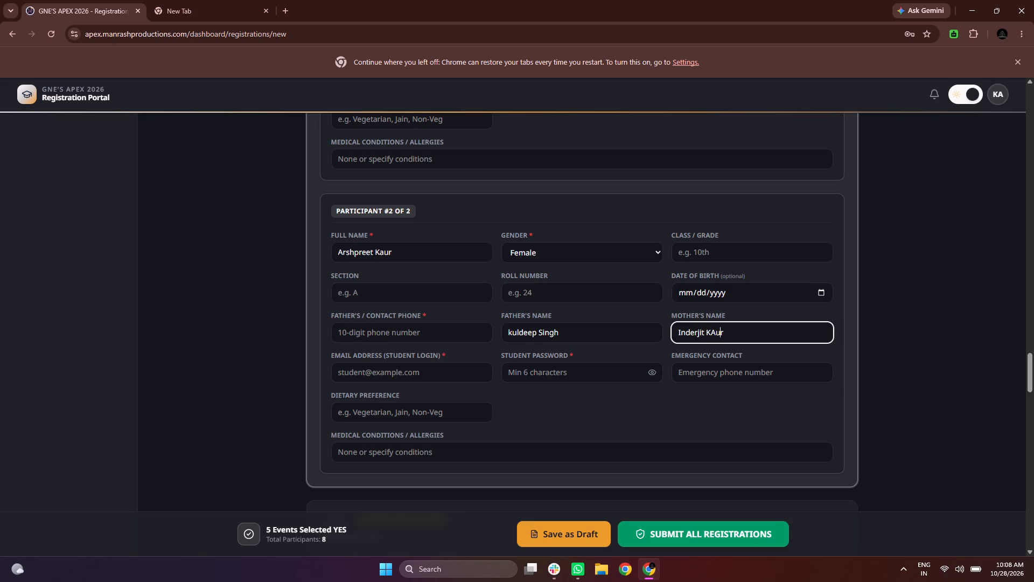
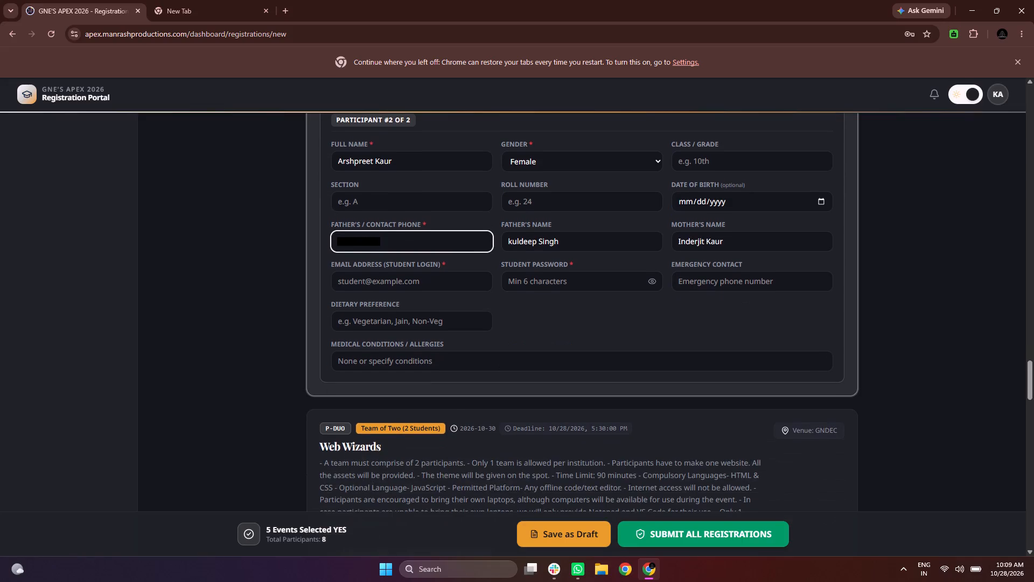
Opt in to participate in the Web Wizards event.
scroll(440, 385, "down", 1)
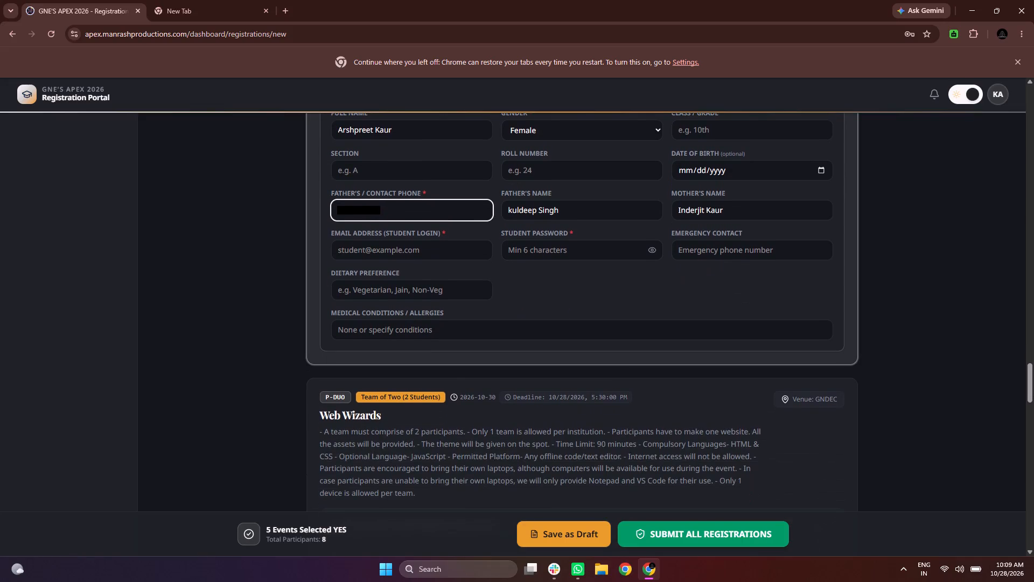
scroll(440, 385, "down", 1)
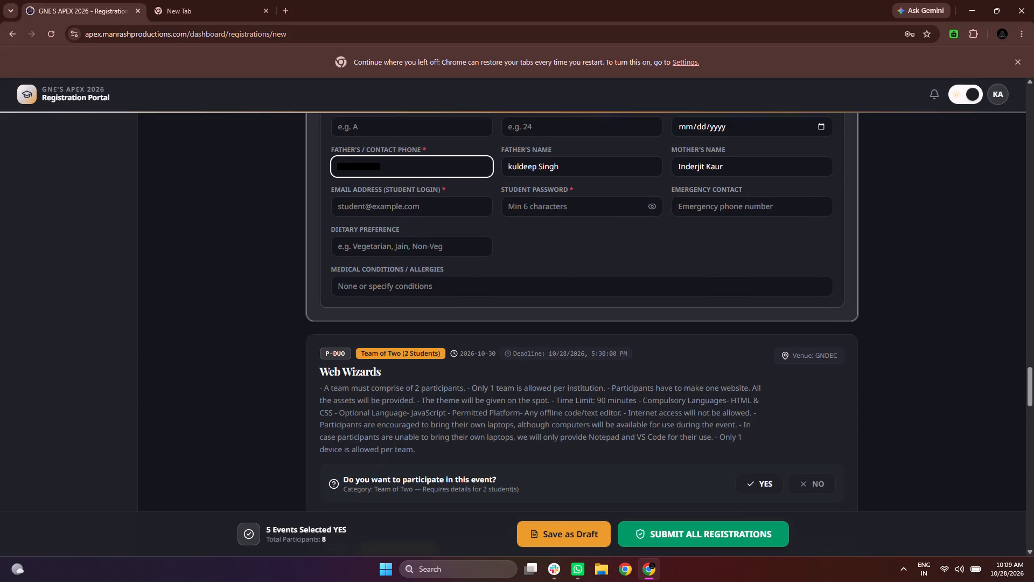
scroll(440, 385, "down", 3)
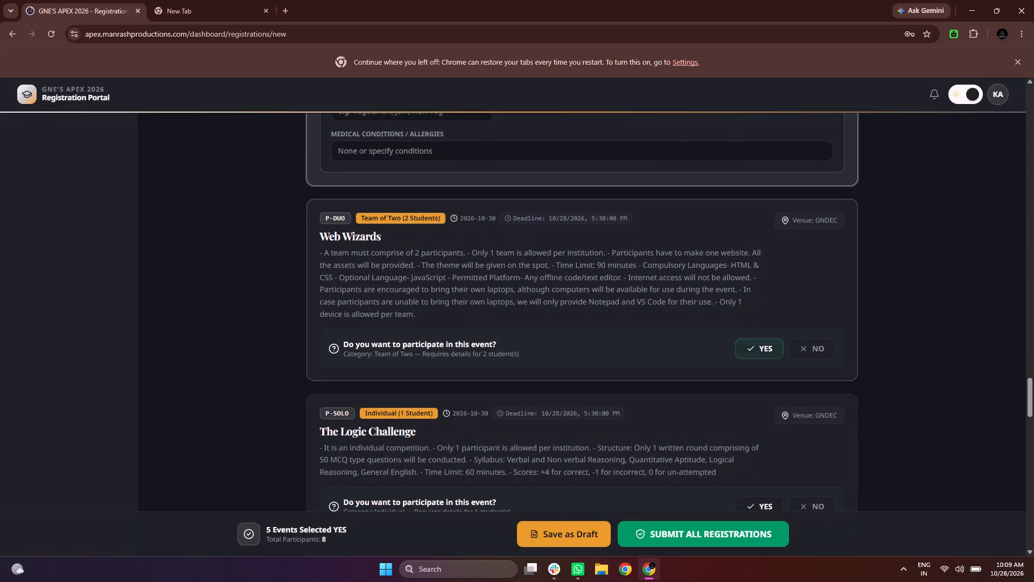
left_click(766, 345)
Enter the student's first name as the full name for Participant #1 of 2 in the Web Wizards details.
scroll(601, 420, "down", 1)
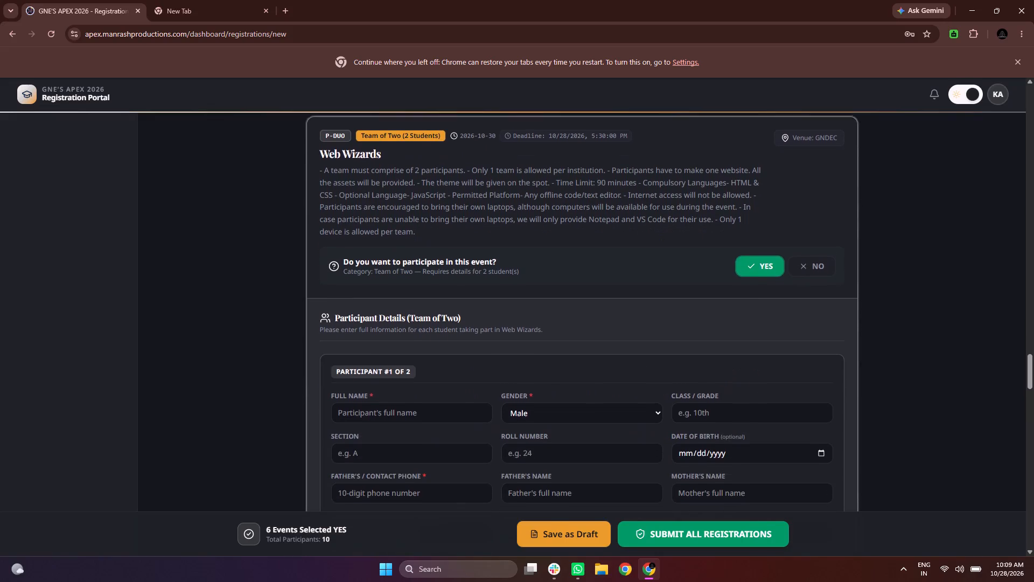
scroll(601, 420, "down", 2)
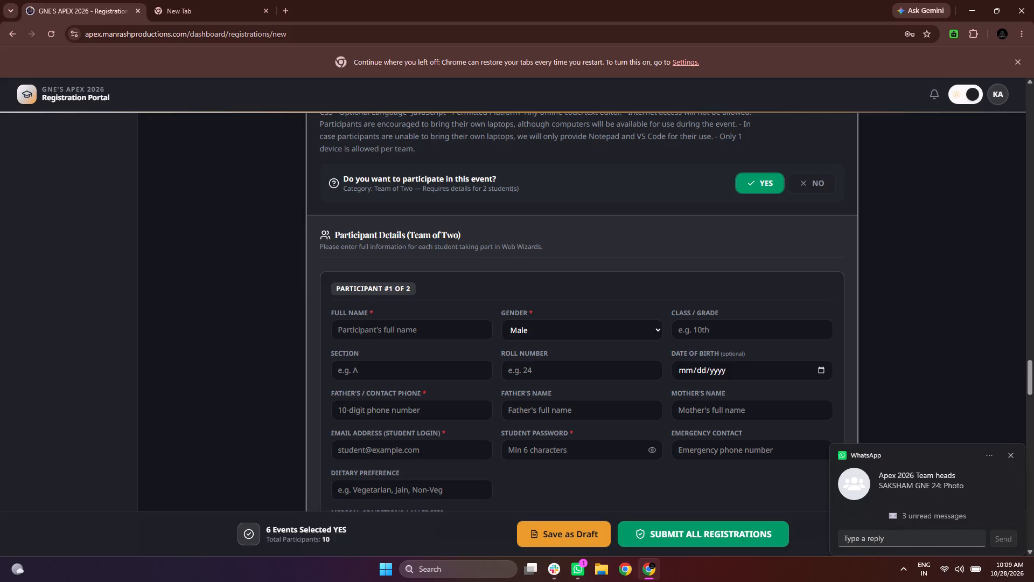
left_click(404, 333)
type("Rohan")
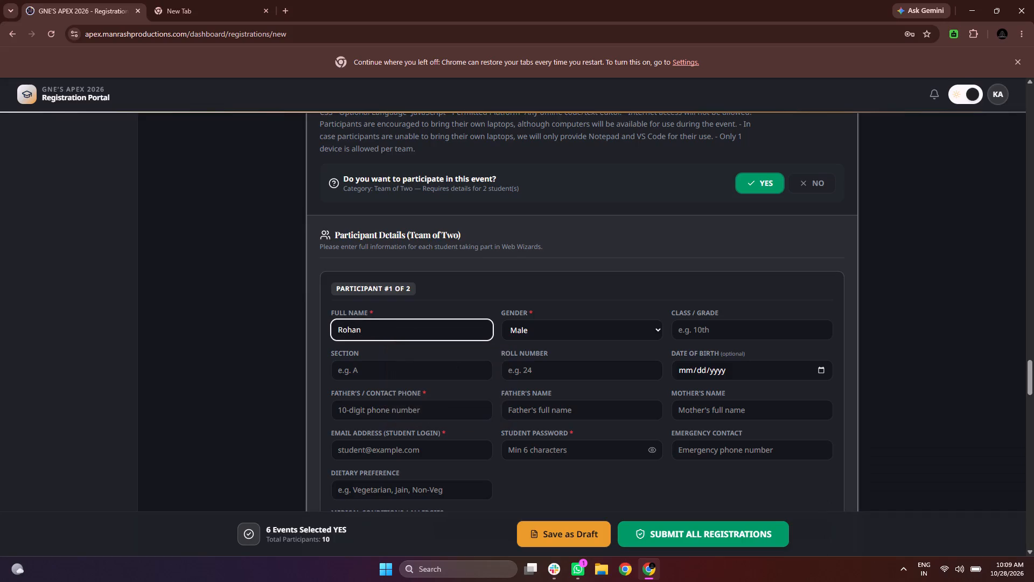
Review the Web Wizards event description and the detail fields for both team participants.
scroll(436, 226, "up", 2)
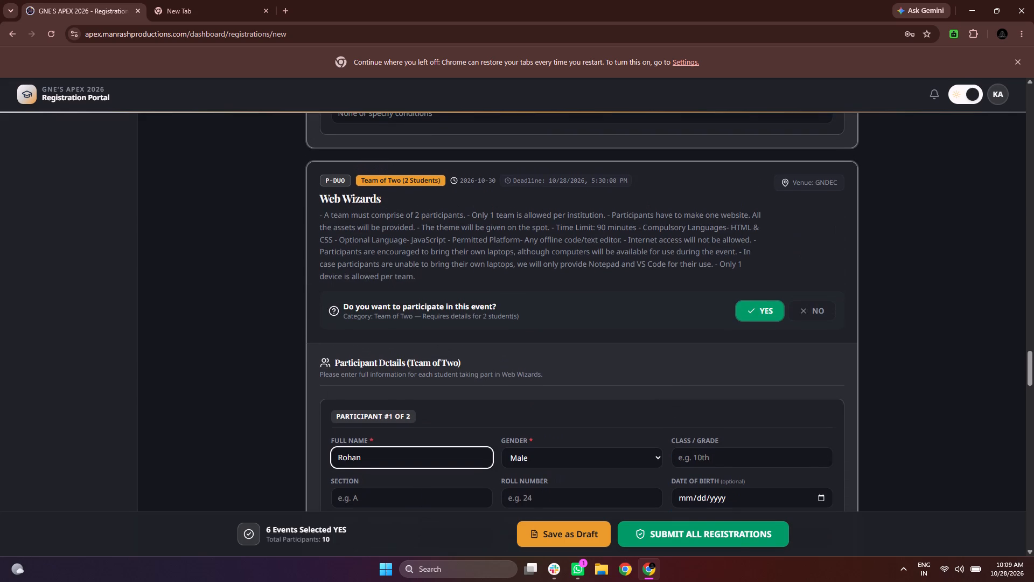
scroll(436, 226, "up", 1)
scroll(554, 337, "down", 2)
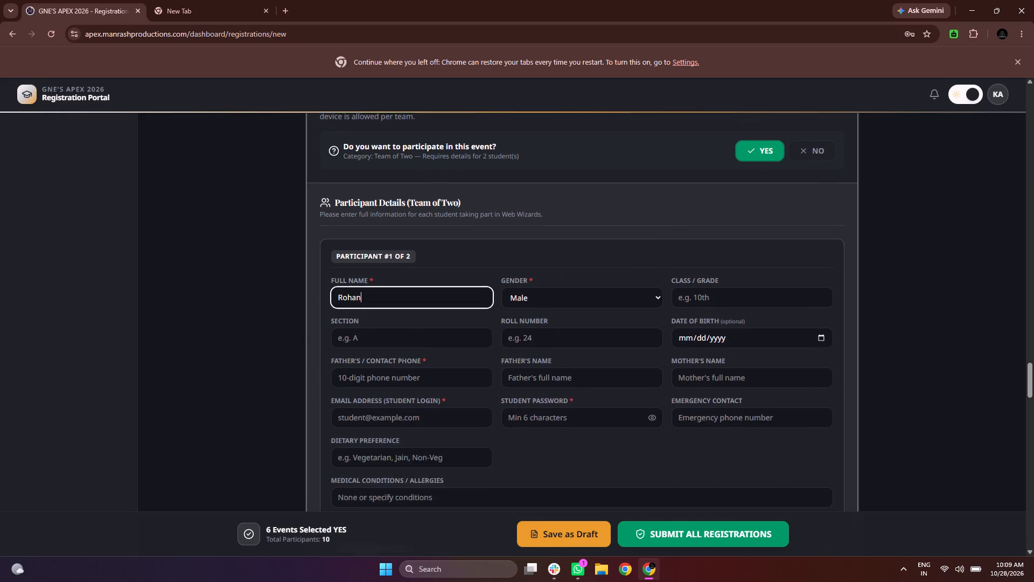
scroll(554, 337, "down", 3)
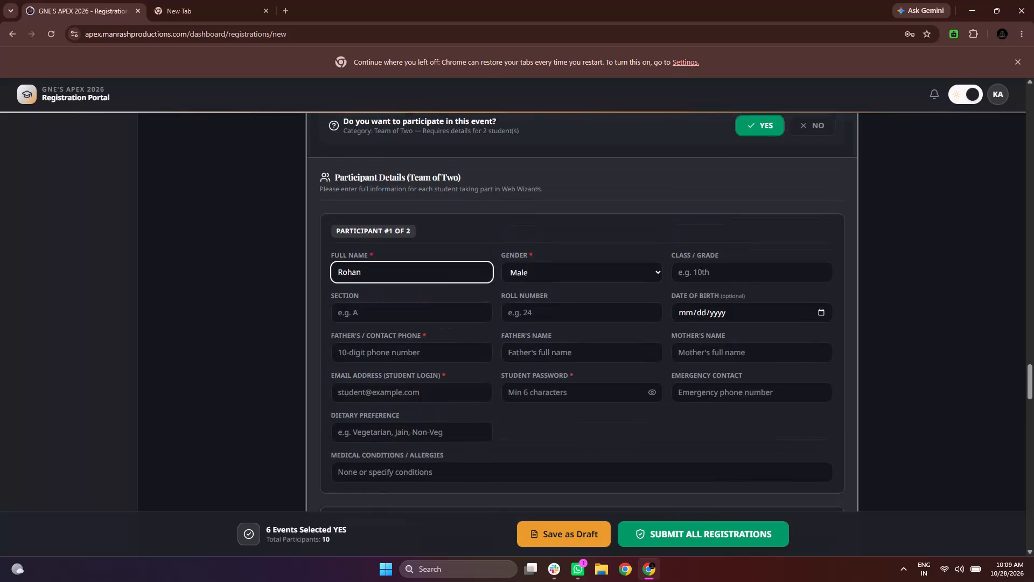
scroll(554, 337, "down", 2)
scroll(414, 418, "down", 1)
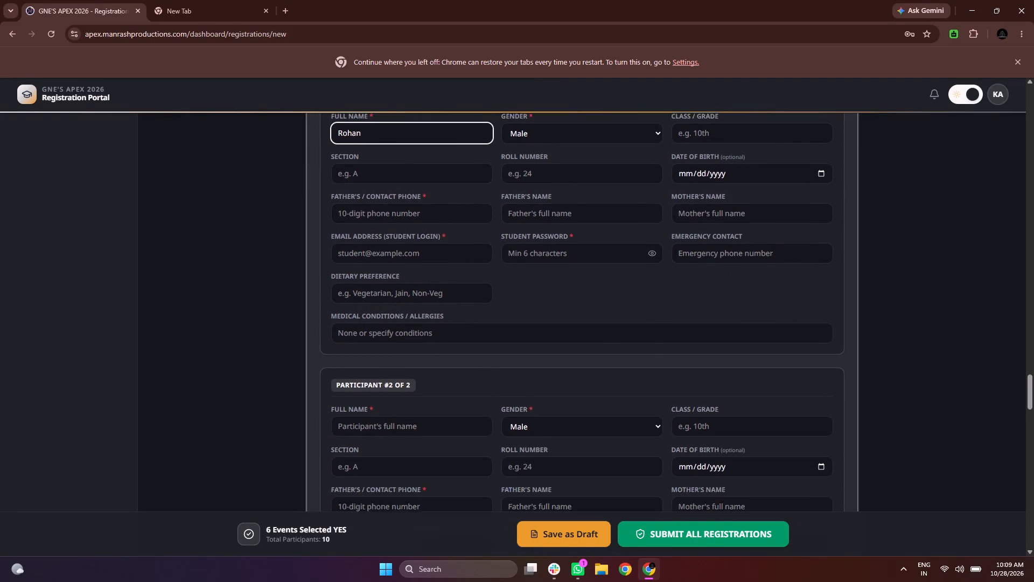
scroll(414, 418, "down", 1)
scroll(363, 304, "up", 1)
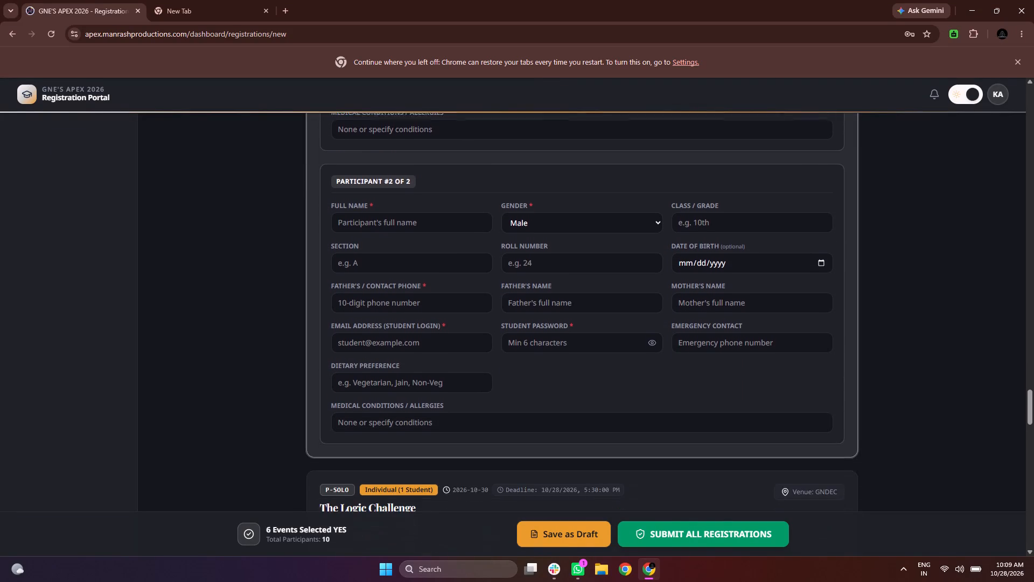
scroll(363, 304, "up", 3)
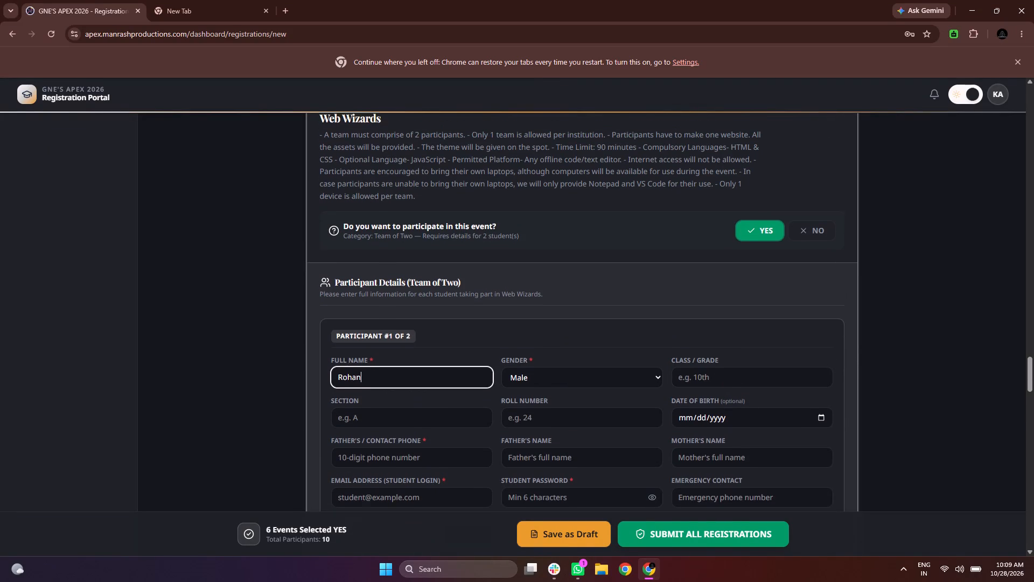
scroll(363, 304, "up", 4)
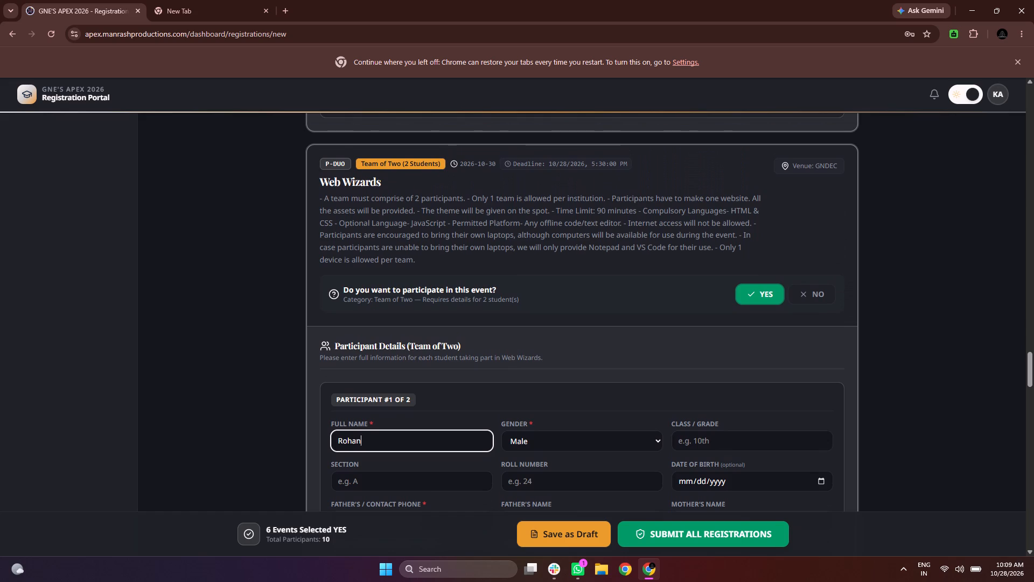
scroll(363, 304, "up", 2)
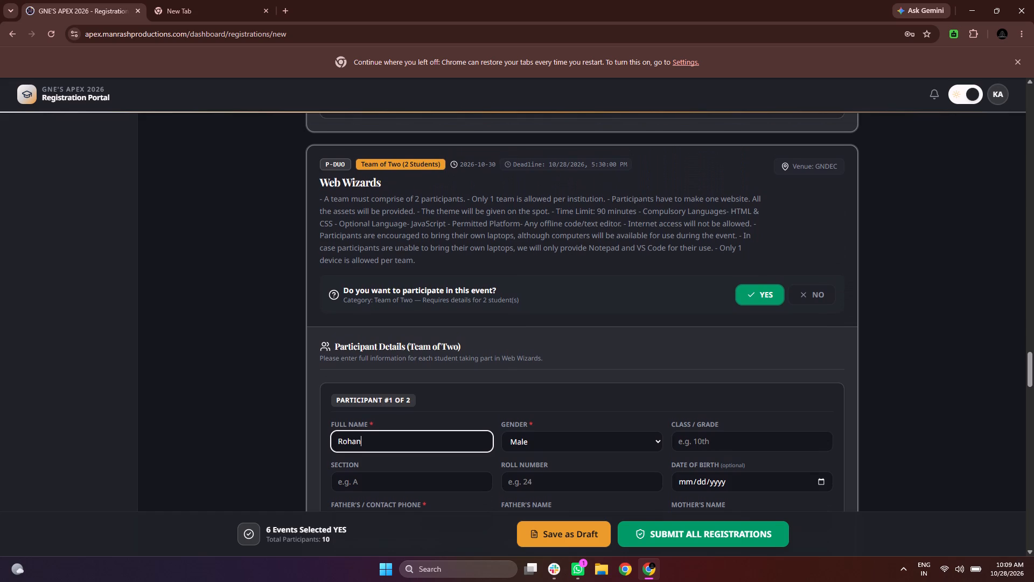
Set the roll number to 27 for Participant #1 of 2 in the Web Wizards details.
scroll(384, 404, "down", 1)
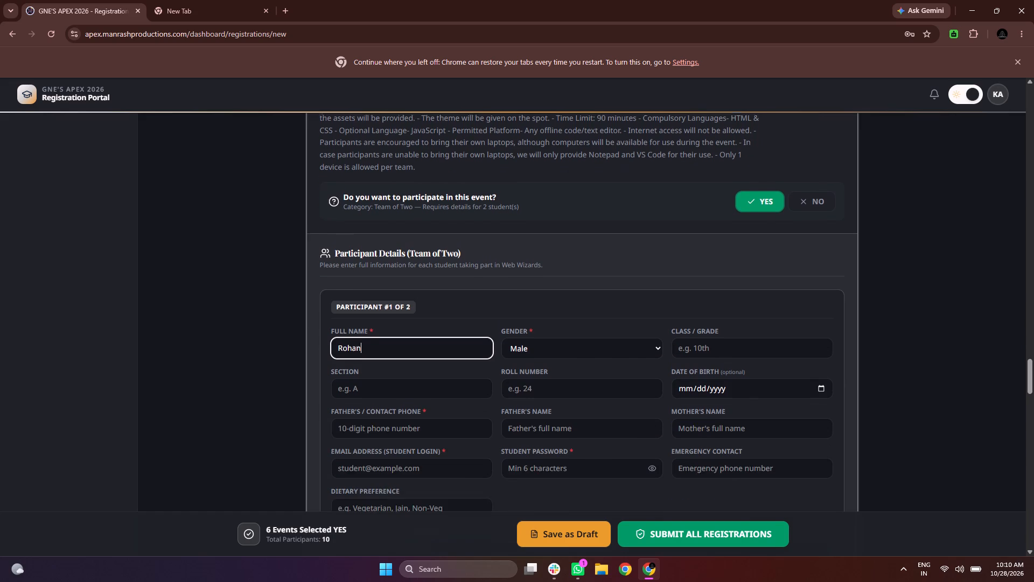
scroll(384, 404, "down", 2)
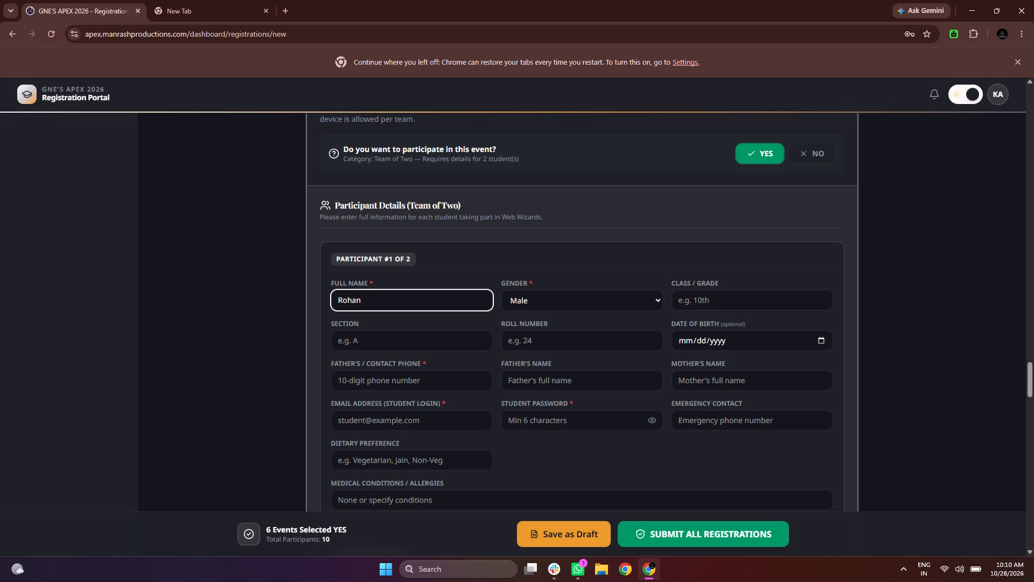
left_click(547, 335)
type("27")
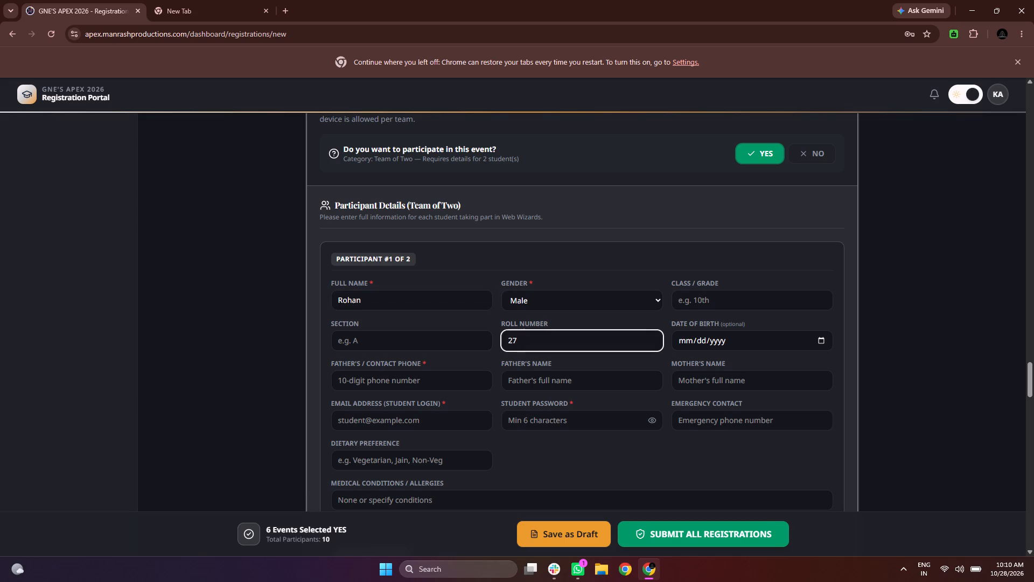
Enter the father's and mother's full names for Participant #1 of 2 in the Web Wizards details.
left_click(551, 386)
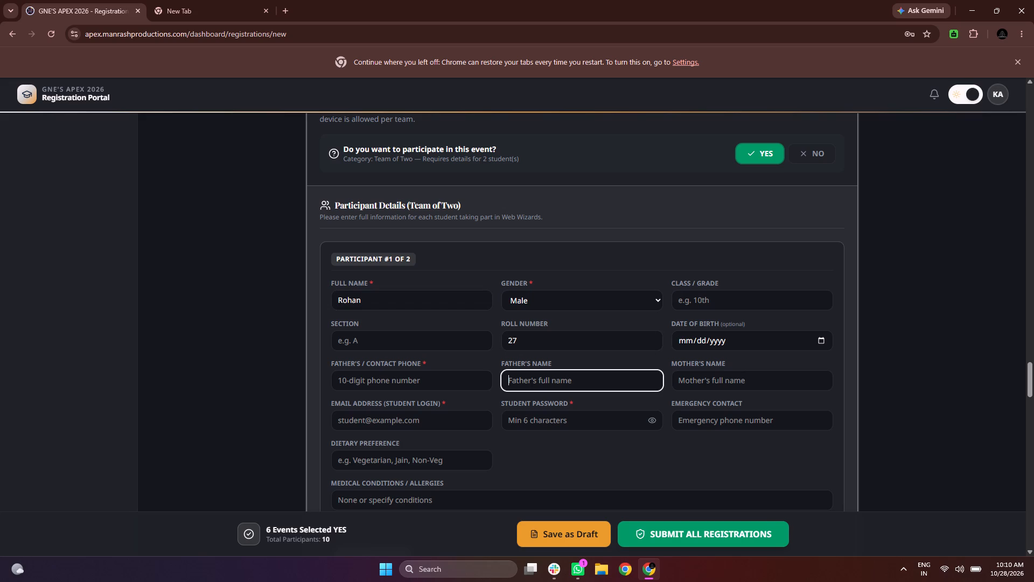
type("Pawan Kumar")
left_click(683, 386)
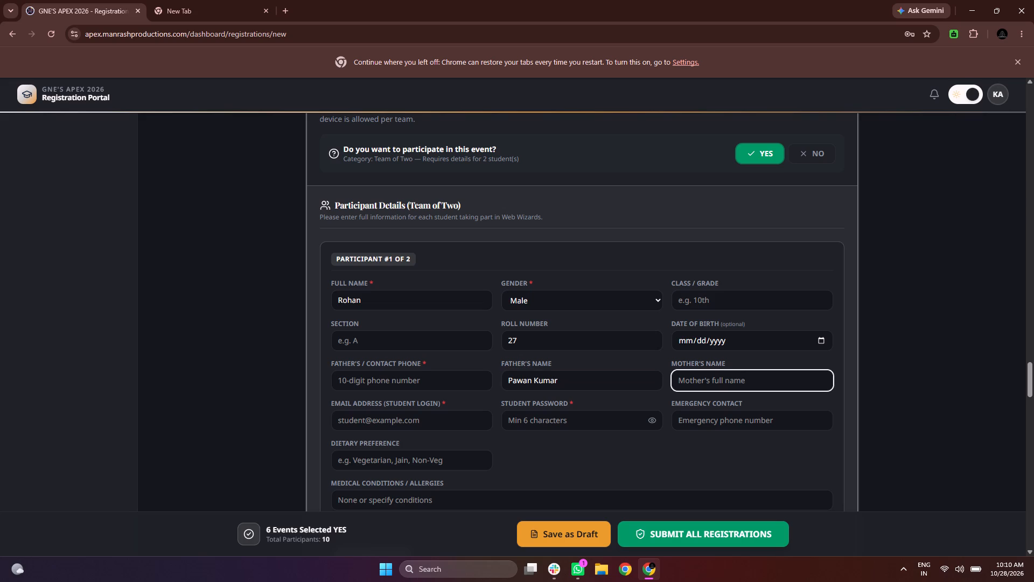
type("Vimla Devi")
Enter the student's date of birth for Participant #1 of 2 in the Web Wizards details.
scroll(679, 406, "down", 1)
left_click(693, 237)
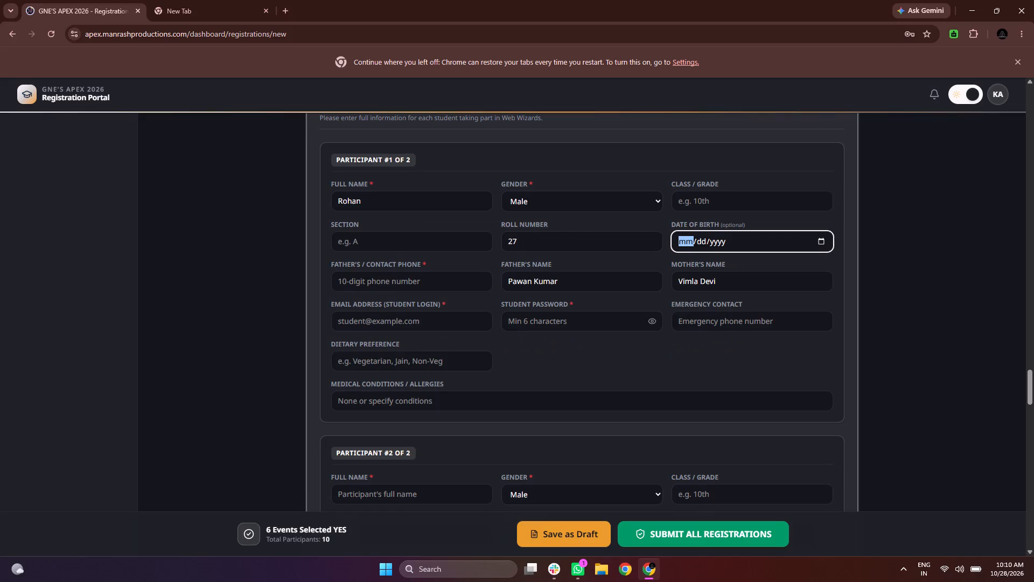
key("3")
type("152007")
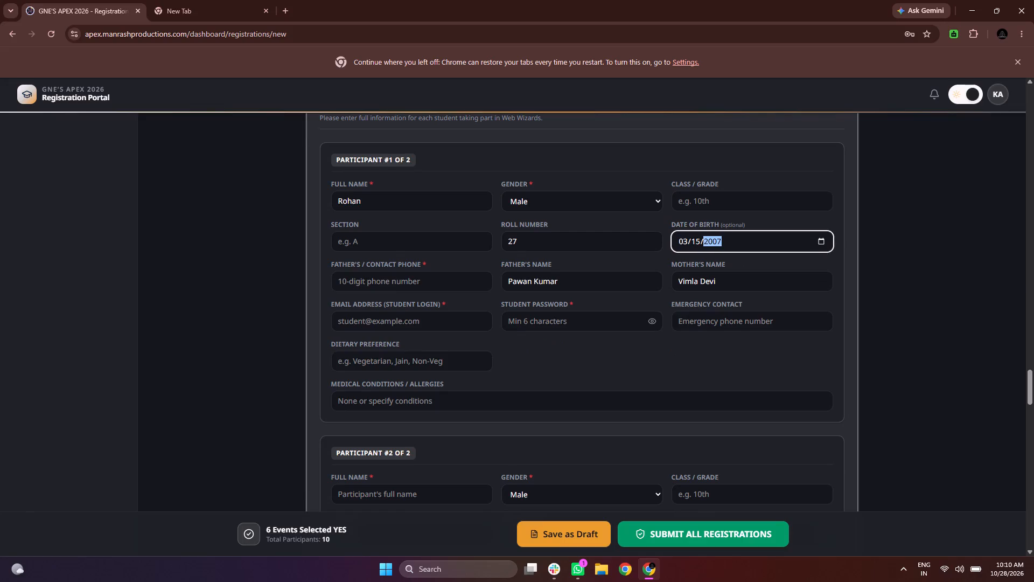
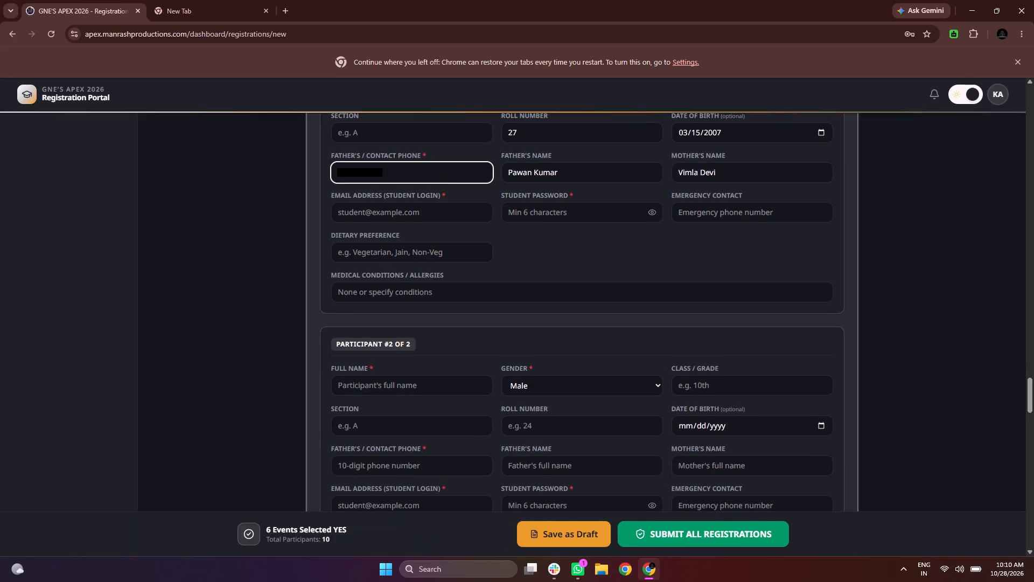
Choose to participate in The Logic Challenge event.
scroll(462, 404, "down", 2)
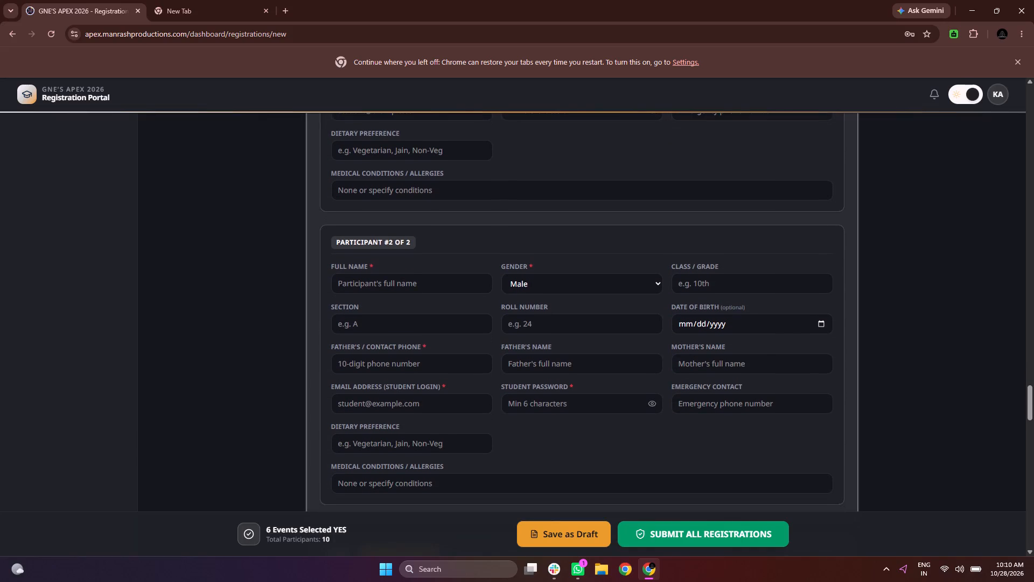
scroll(462, 404, "down", 3)
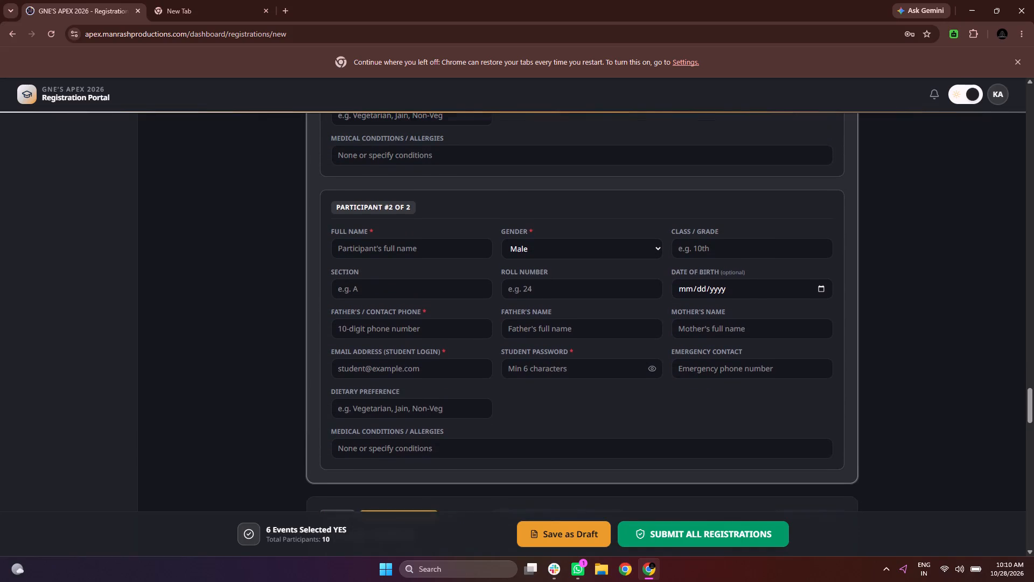
scroll(462, 404, "down", 1)
scroll(462, 358, "down", 3)
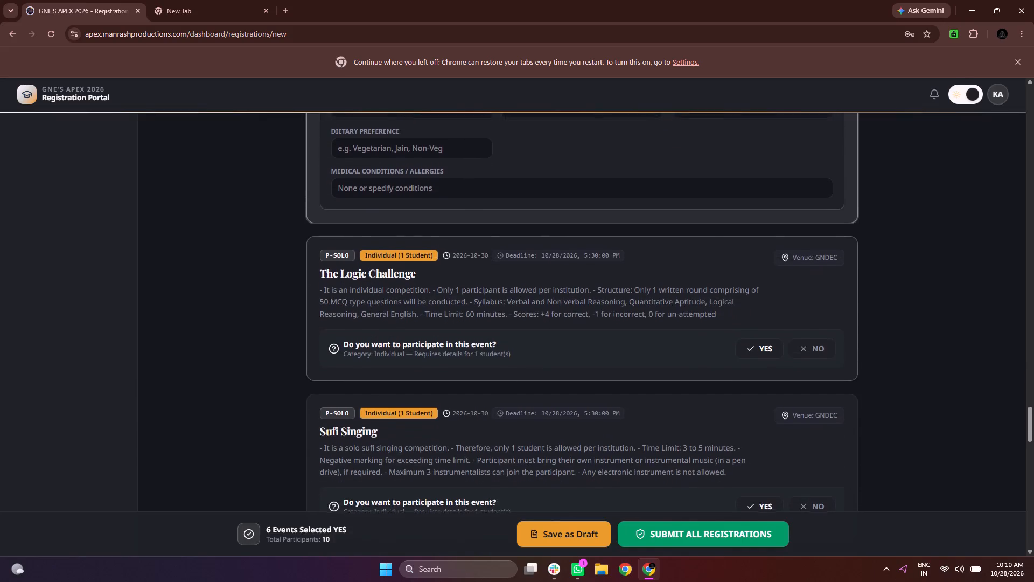
scroll(462, 358, "down", 4)
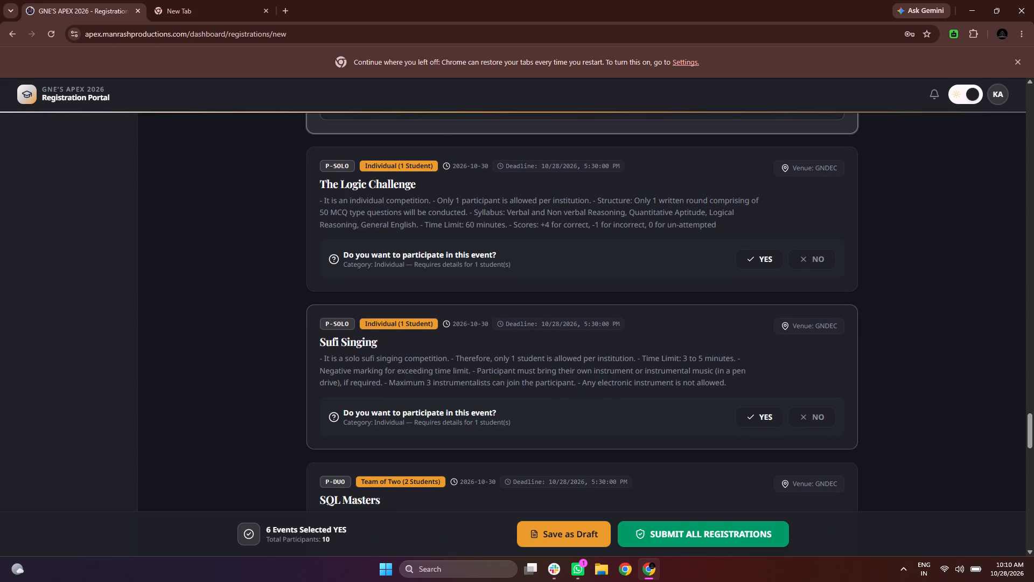
left_click(764, 261)
Enter the student's full name for Participant #1 of 1 in The Logic Challenge details.
scroll(571, 374, "down", 2)
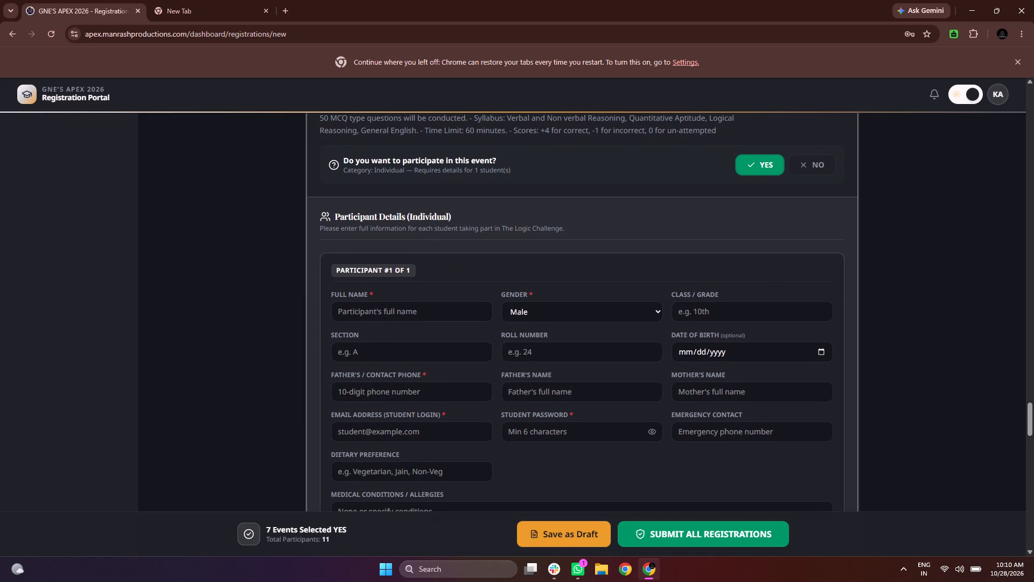
left_click(423, 313)
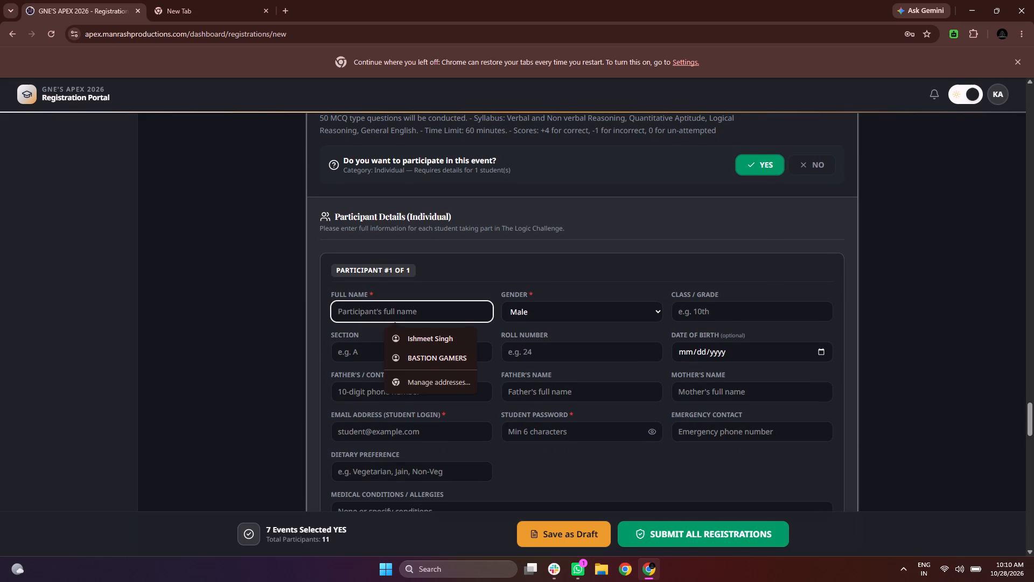
scroll(423, 313, "down", 1)
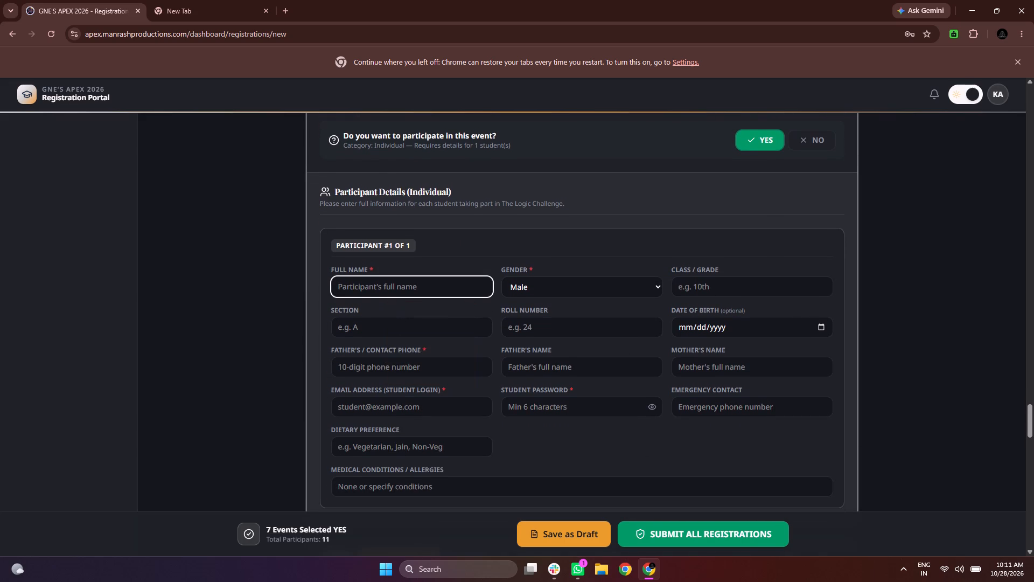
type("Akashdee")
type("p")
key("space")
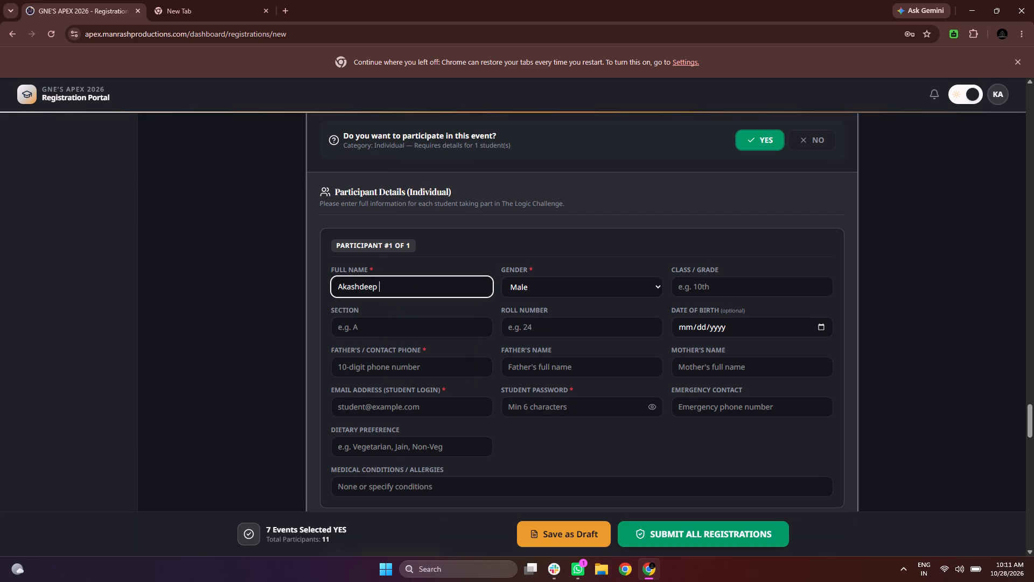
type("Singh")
Set the roll number to 1 for Participant #1 of 1 in The Logic Challenge details.
left_click(522, 334)
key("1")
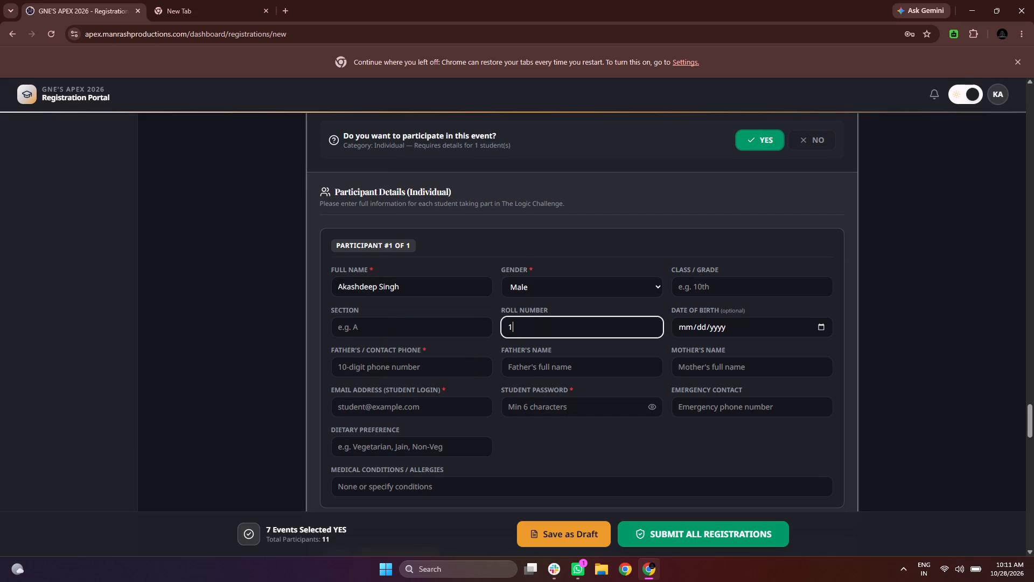
Enter the father's and mother's full names for Participant #1 of 1 in The Logic Challenge details.
left_click(525, 371)
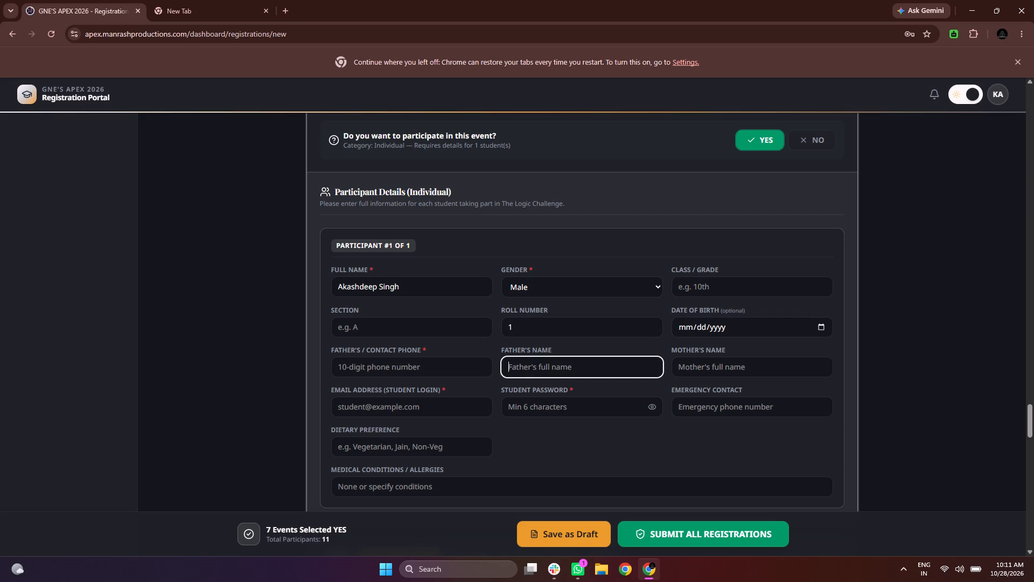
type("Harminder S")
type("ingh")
left_click(701, 369)
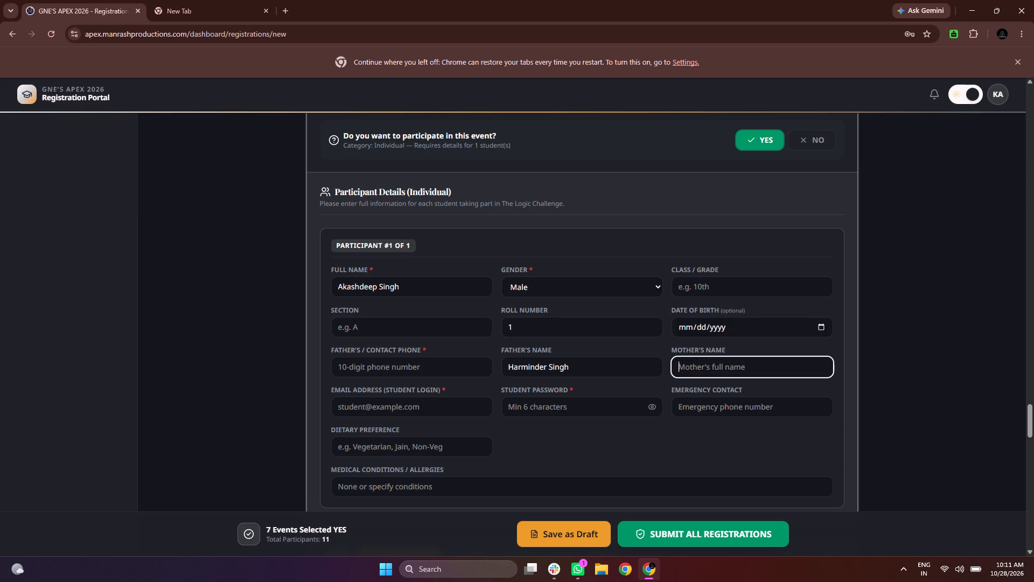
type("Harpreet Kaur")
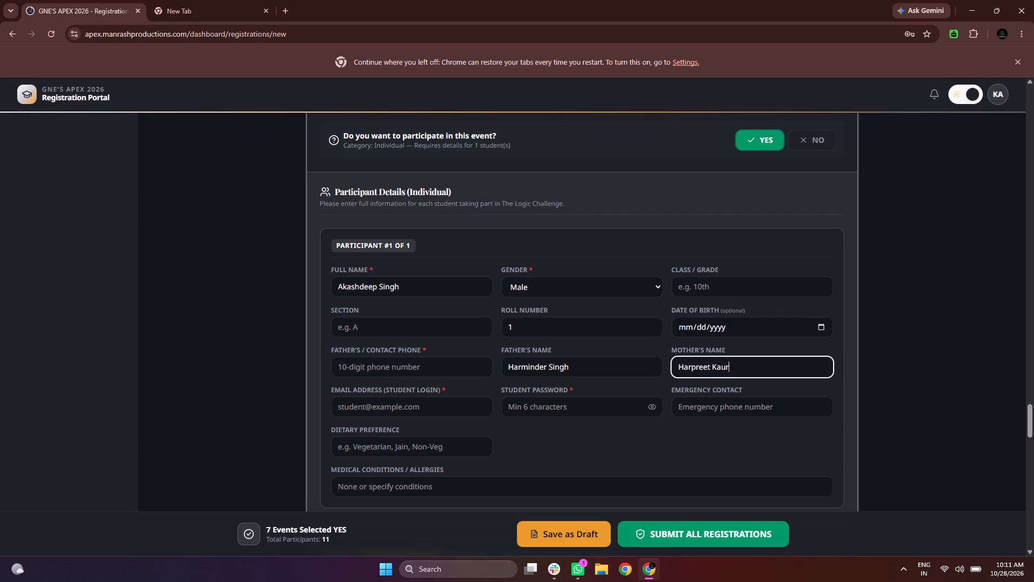
Enter the student's date of birth for Participant #1 of 1 in The Logic Challenge details.
left_click(735, 328)
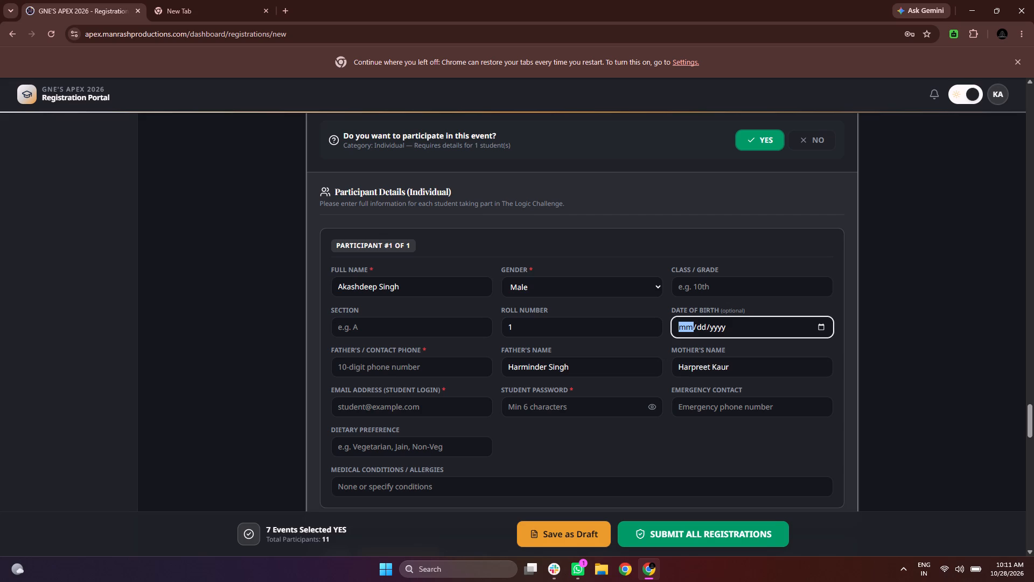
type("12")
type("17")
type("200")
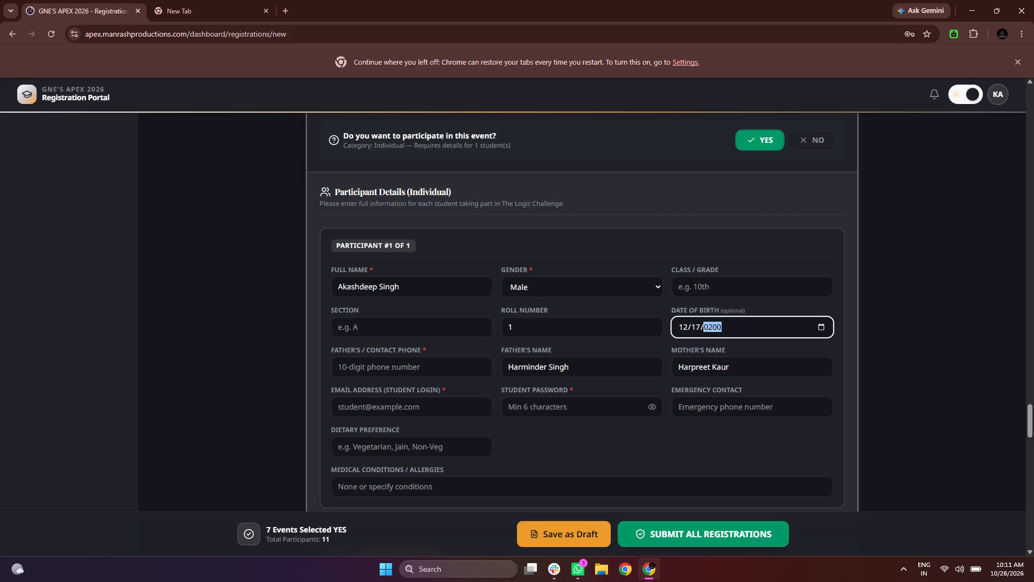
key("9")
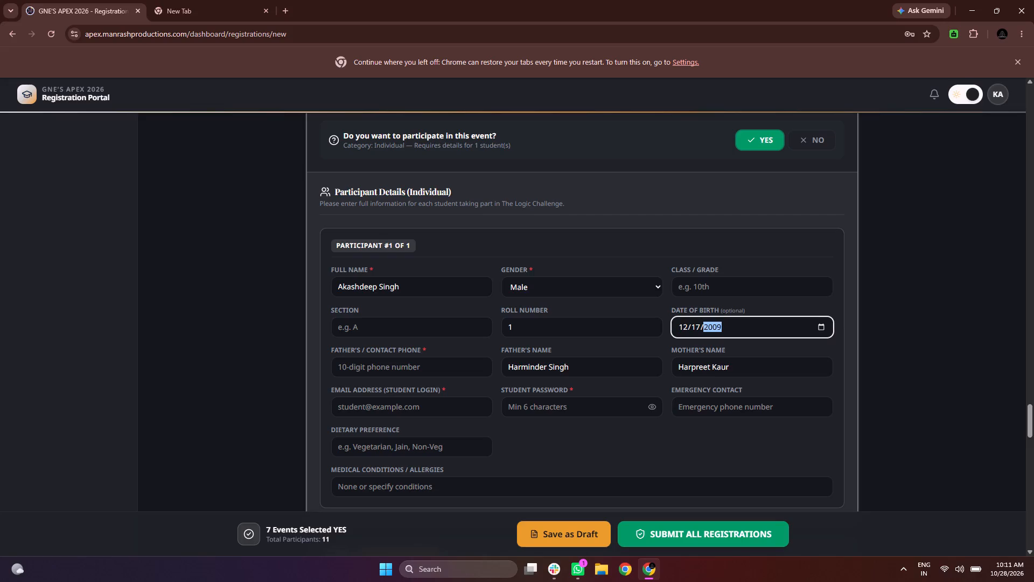
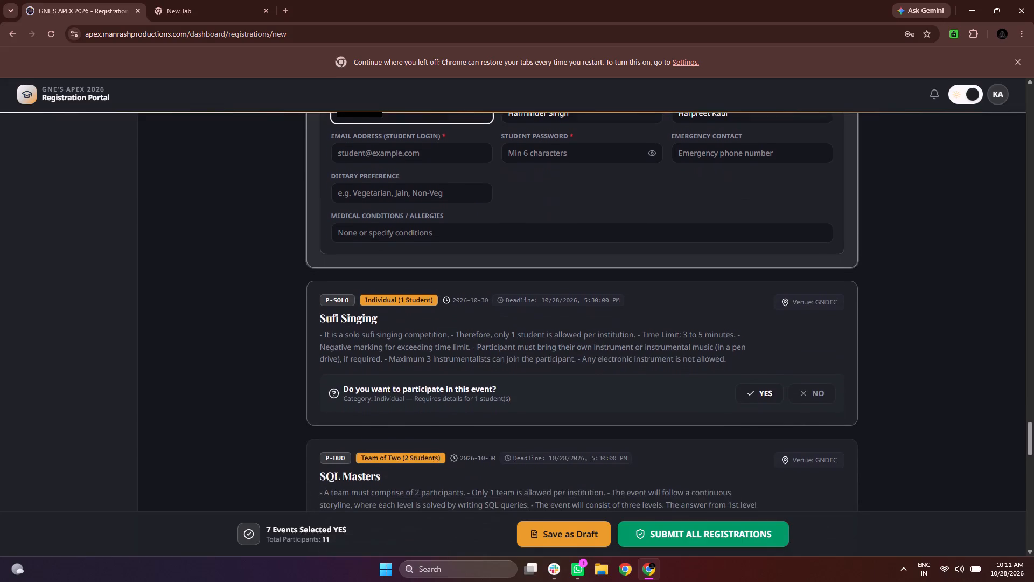
Opt in to participate in the Sufi Singing event.
scroll(424, 422, "down", 1)
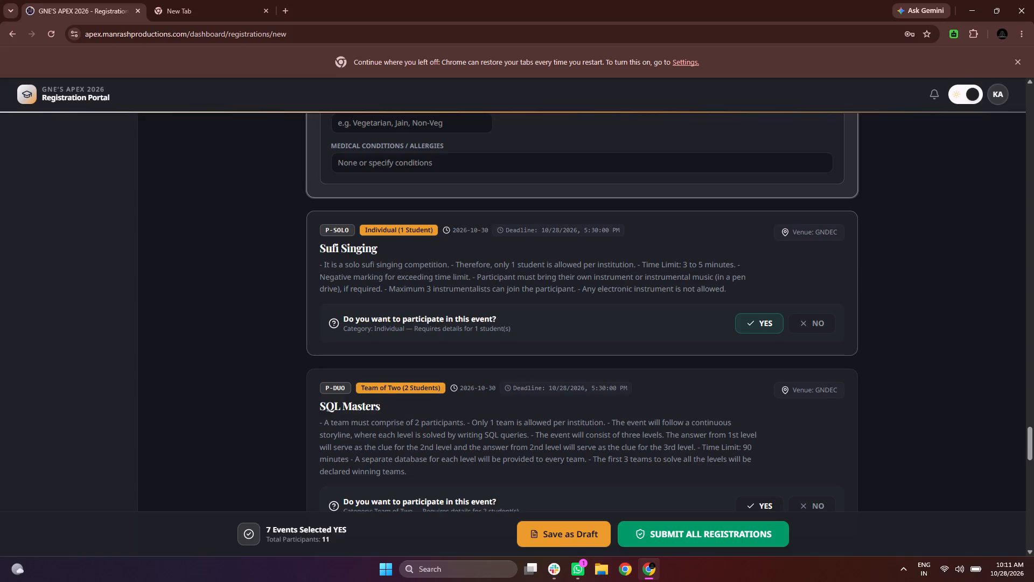
left_click(760, 318)
Enter the student's full name for Participant #1 of 1 in the Sufi Singing details.
scroll(641, 355, "down", 2)
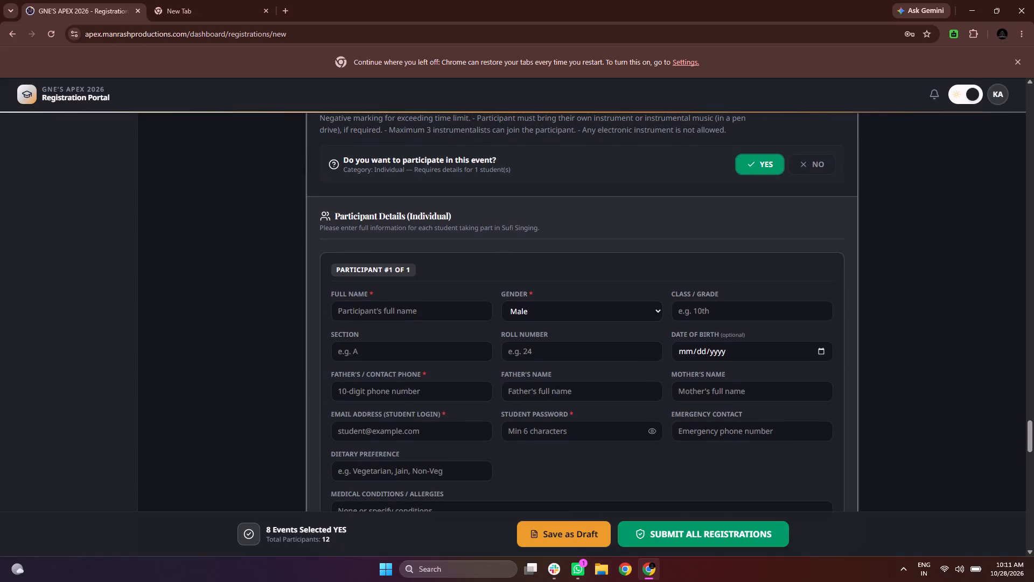
left_click(434, 311)
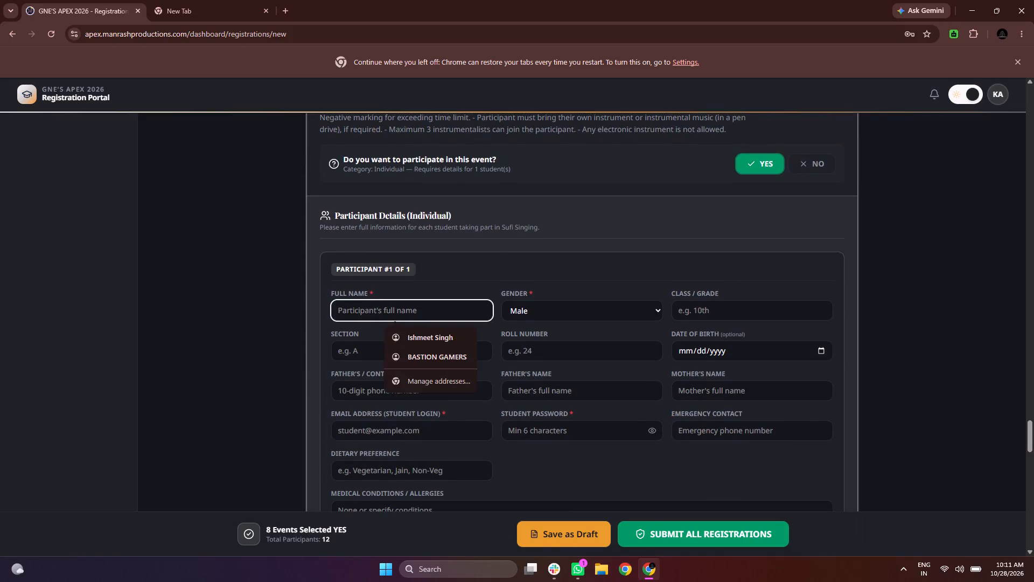
scroll(434, 311, "up", 7)
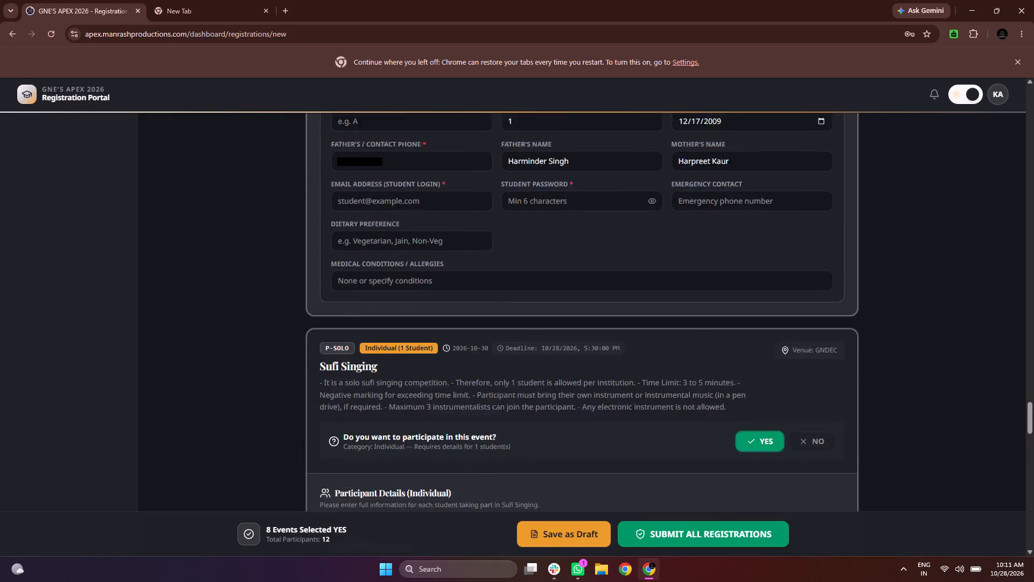
scroll(434, 311, "up", 4)
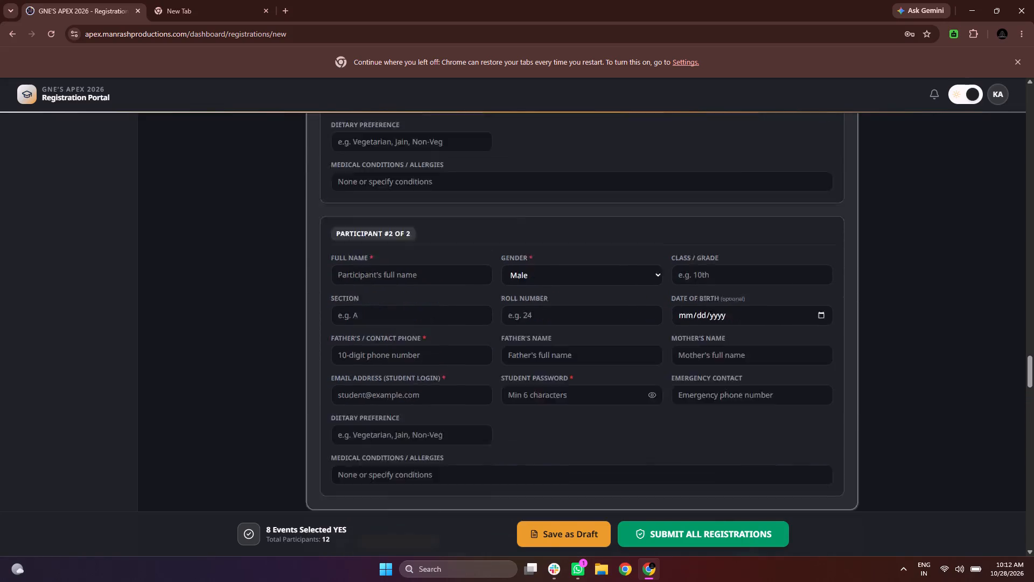
scroll(434, 311, "up", 2)
scroll(434, 311, "down", 3)
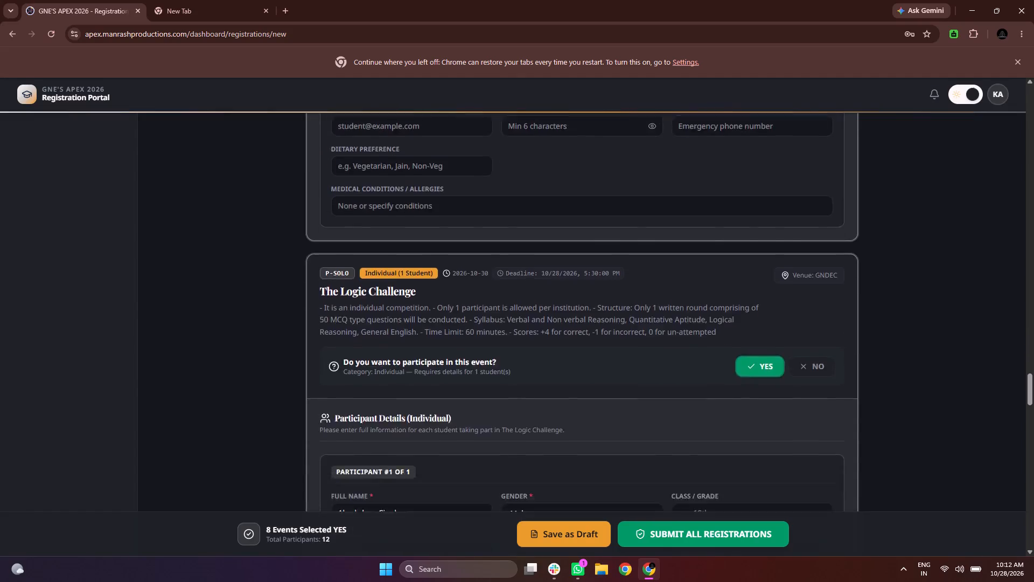
scroll(434, 311, "down", 7)
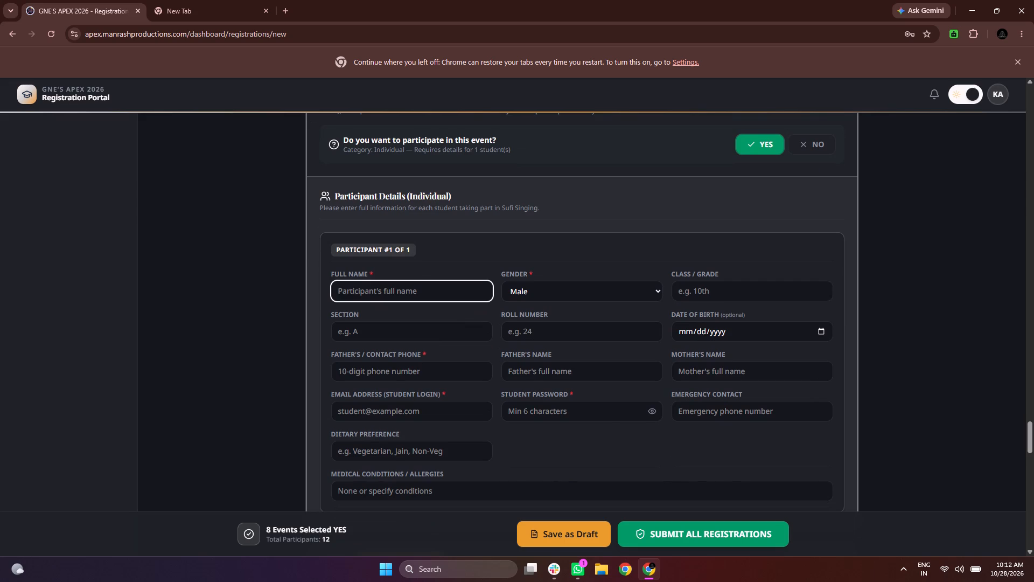
scroll(434, 311, "up", 1)
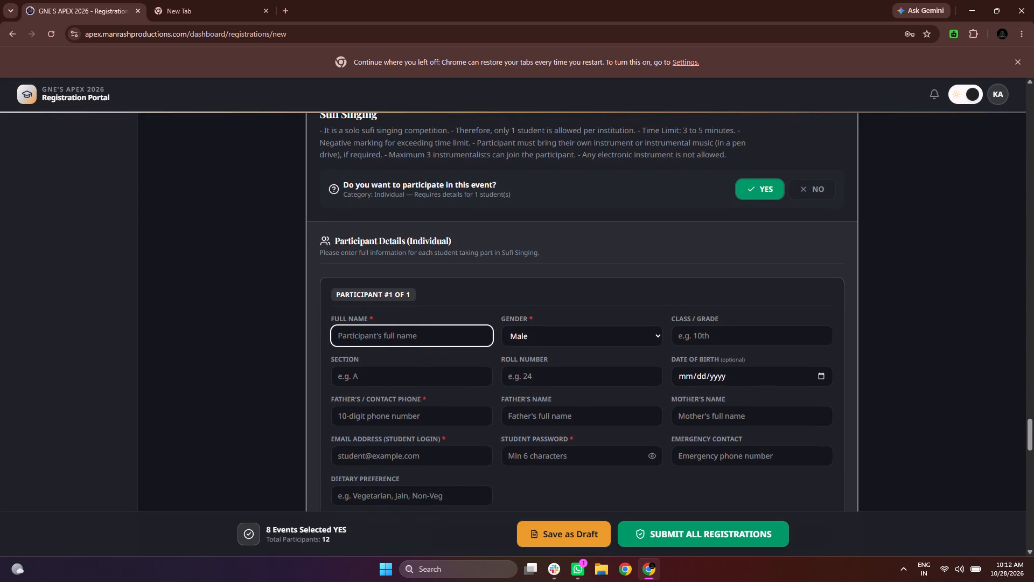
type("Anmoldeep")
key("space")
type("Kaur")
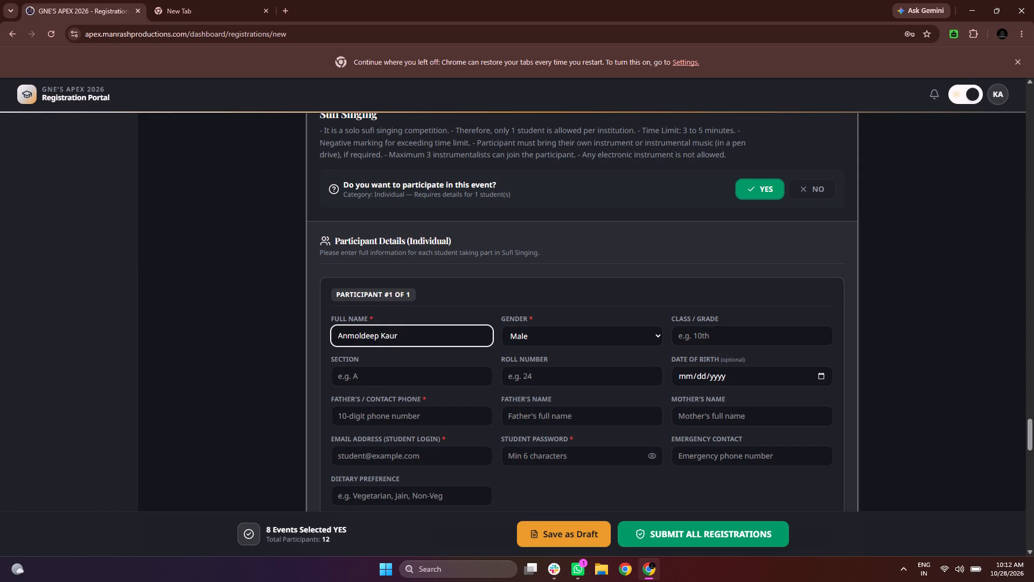
Set the roll number to 3 for Participant #1 of 1 in the Sufi Singing details.
left_click(519, 378)
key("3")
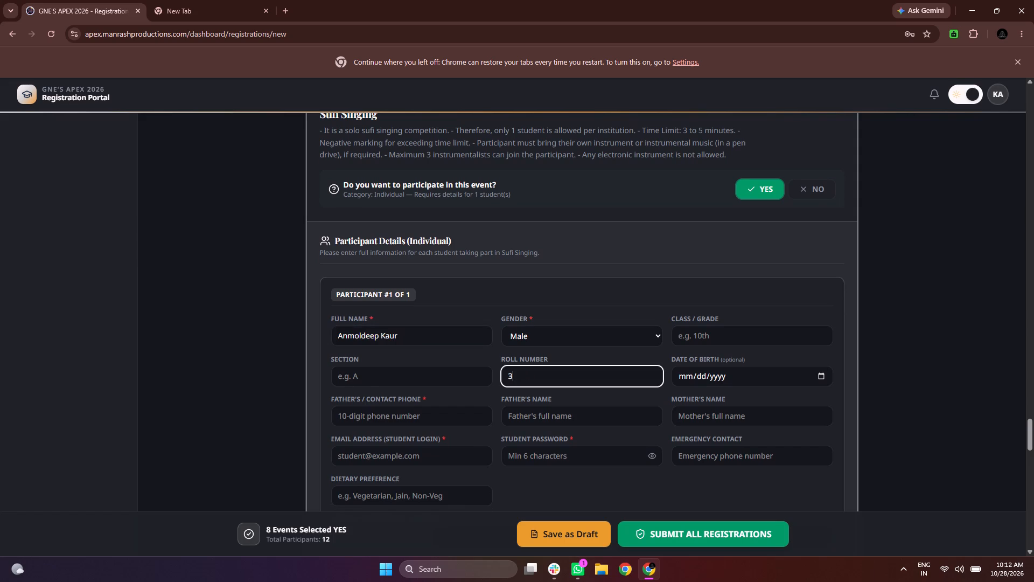
Enter the father's and mother's full names for Participant #1 of 1 in the Sufi Singing details.
left_click(530, 415)
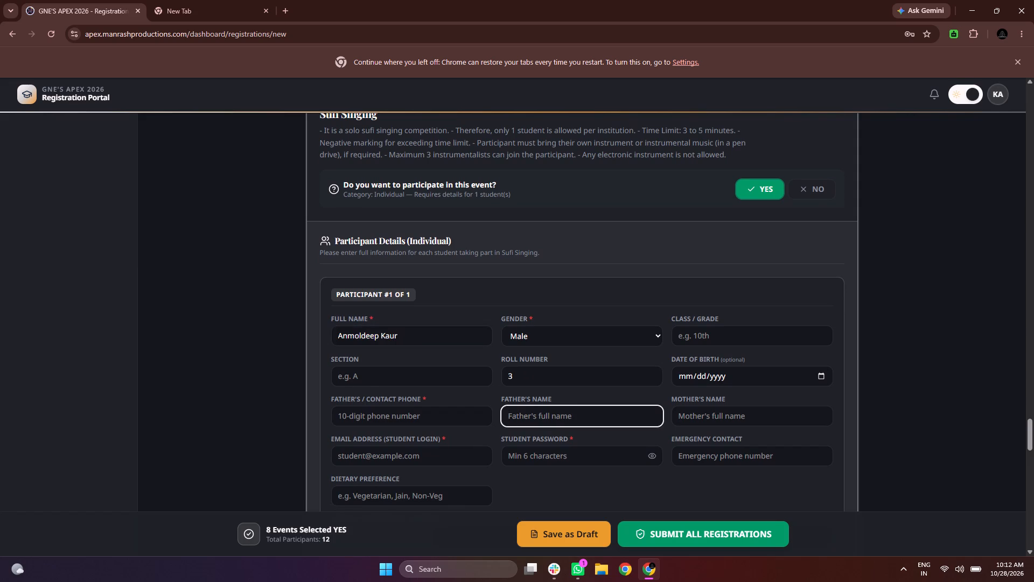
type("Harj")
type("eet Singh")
left_click(690, 419)
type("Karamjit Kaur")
Enter the student's date of birth for Participant #1 of 1 in the Sufi Singing details.
scroll(690, 419, "down", 1)
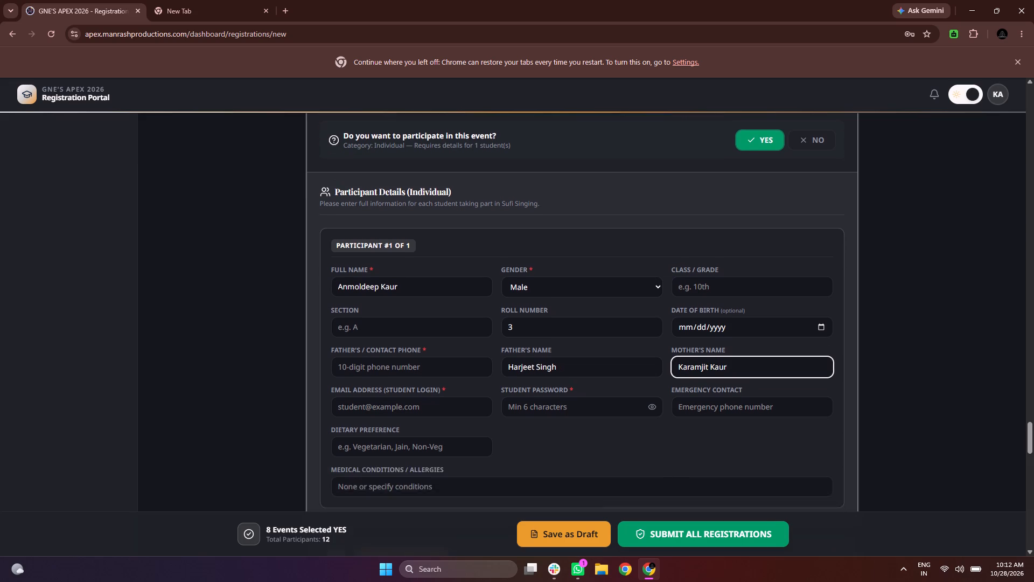
scroll(690, 419, "down", 1)
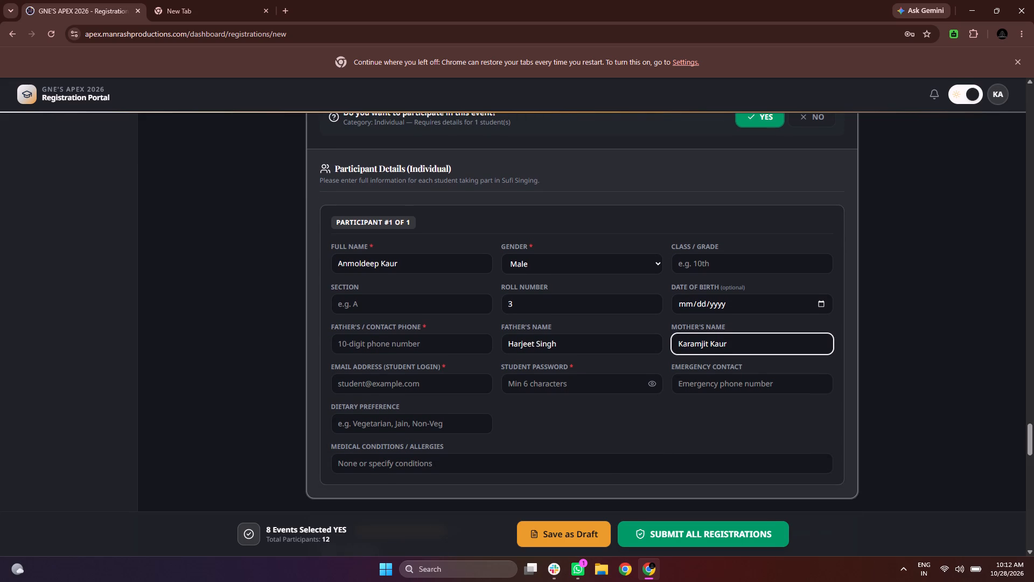
left_click(701, 297)
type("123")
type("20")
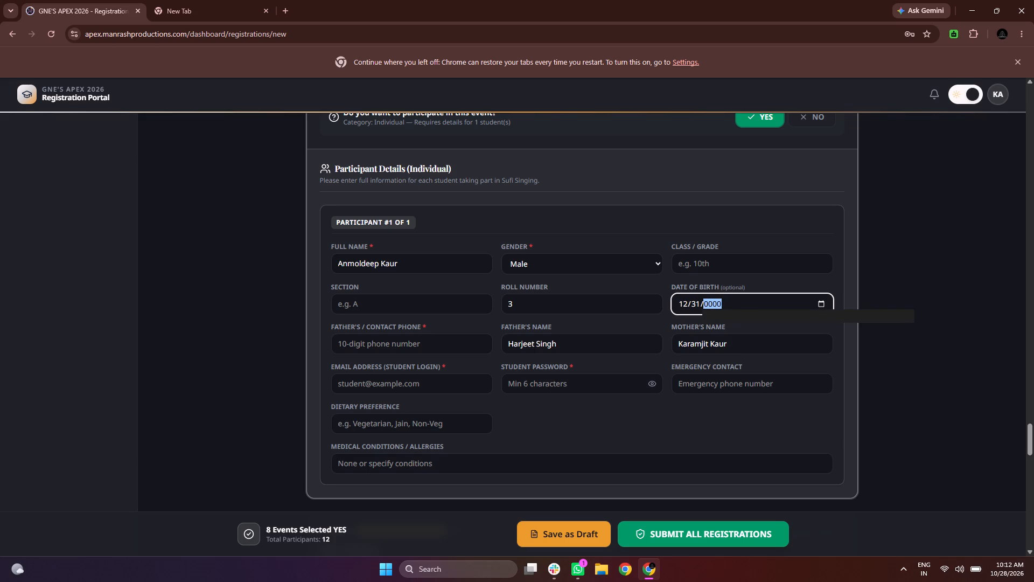
double_click(701, 300)
left_click(698, 300)
key("BackSpace")
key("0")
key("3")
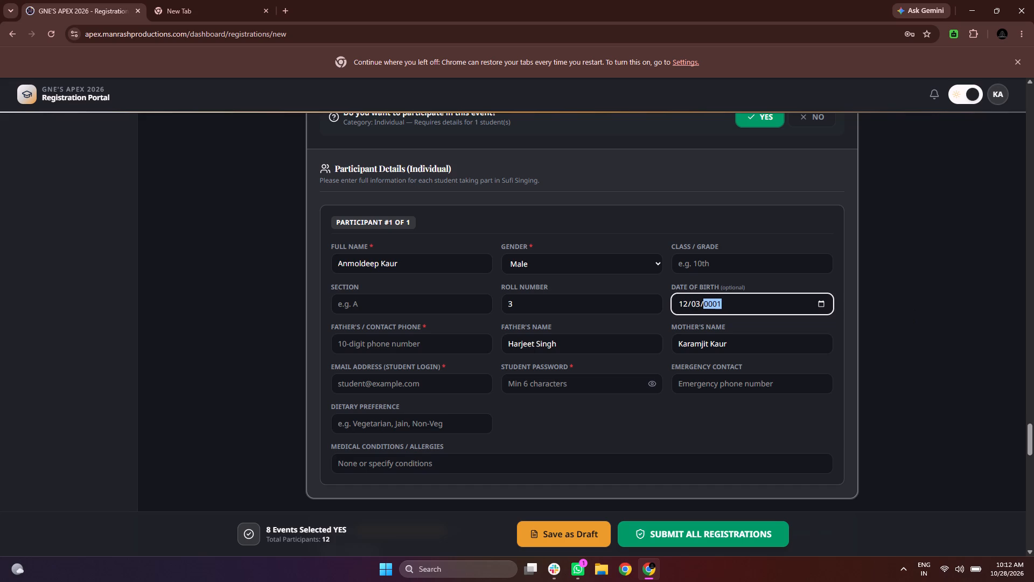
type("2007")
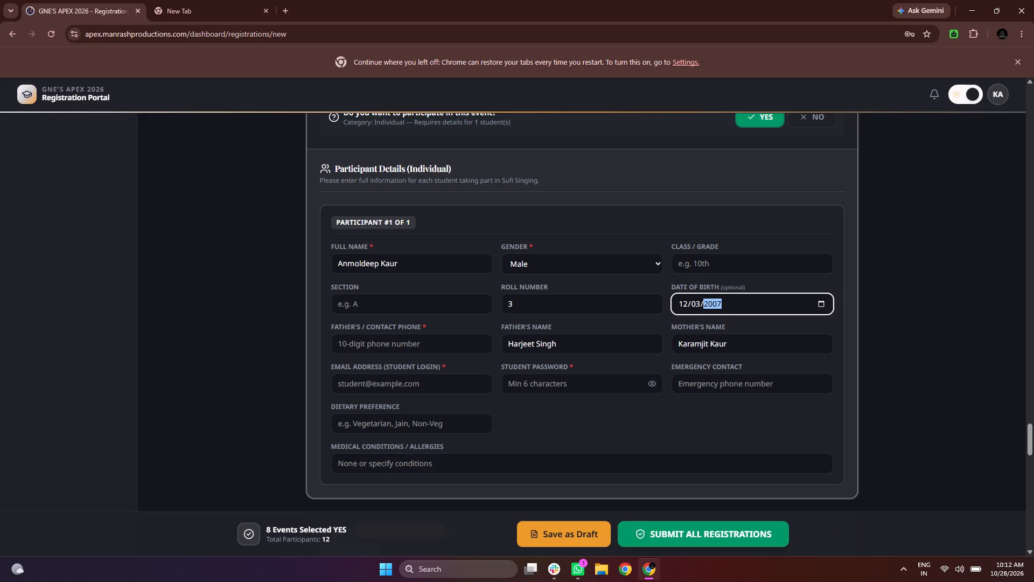
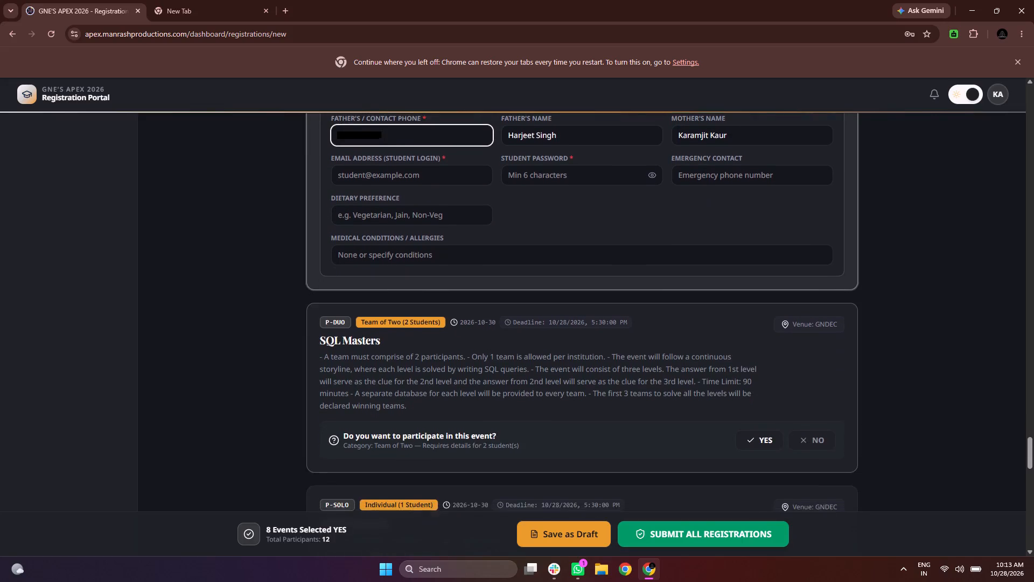
Opt in to the SQL Masters team-of-two event by answering YES to participation.
scroll(533, 366, "down", 3)
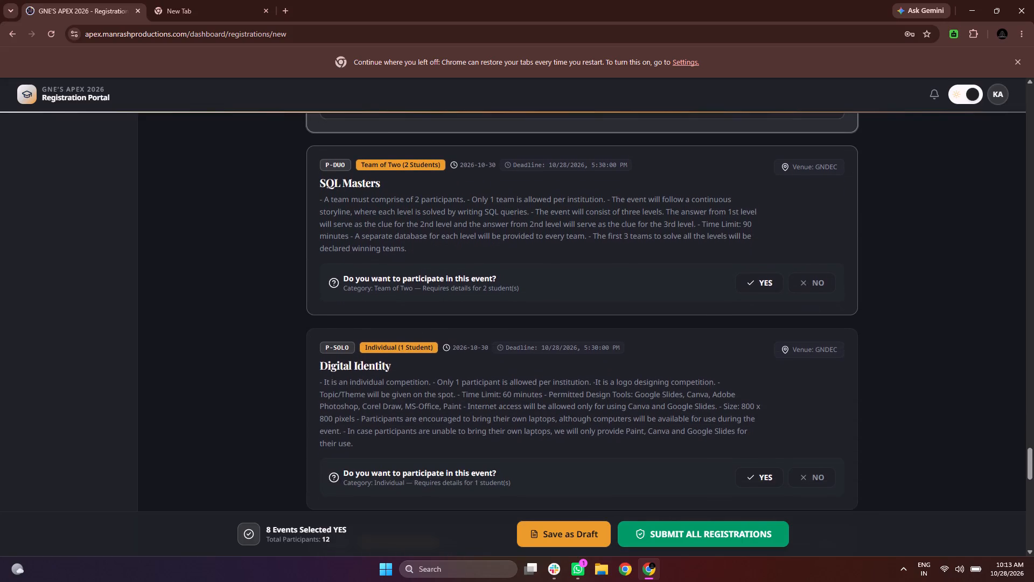
scroll(533, 366, "down", 1)
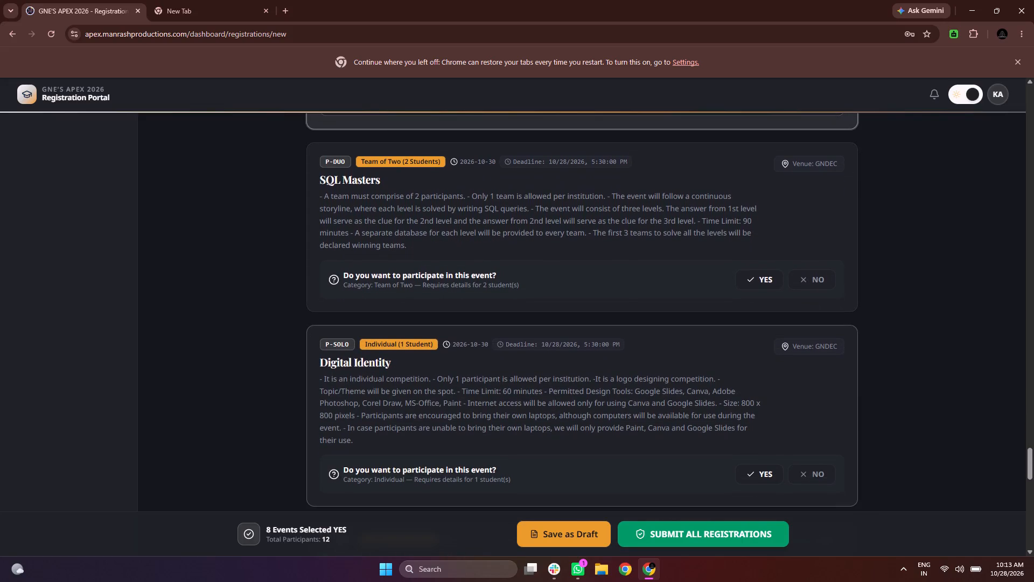
left_click(760, 277)
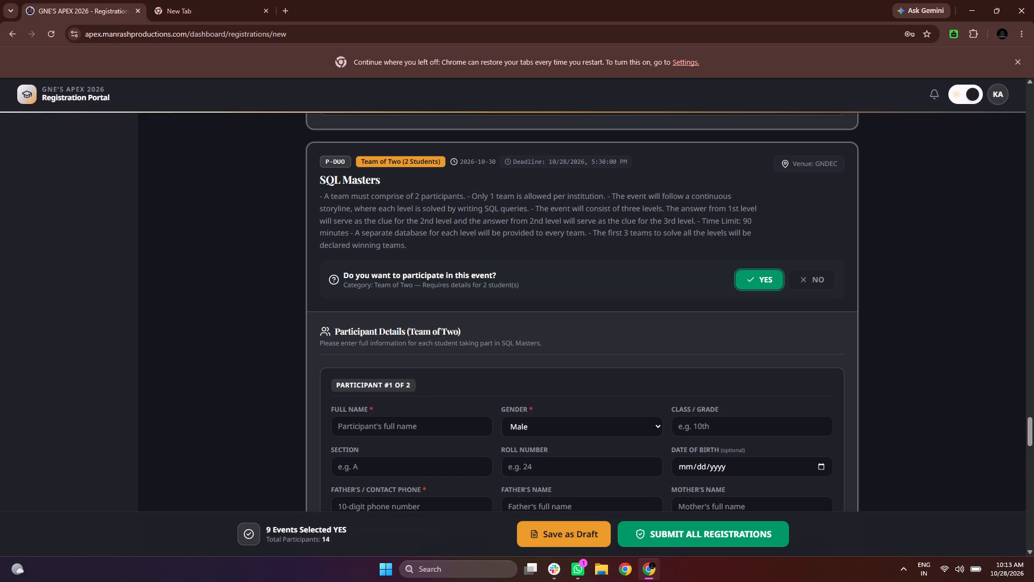
Enter the student's full name for Participant #1 of 2 in the SQL Masters details.
scroll(628, 307, "down", 3)
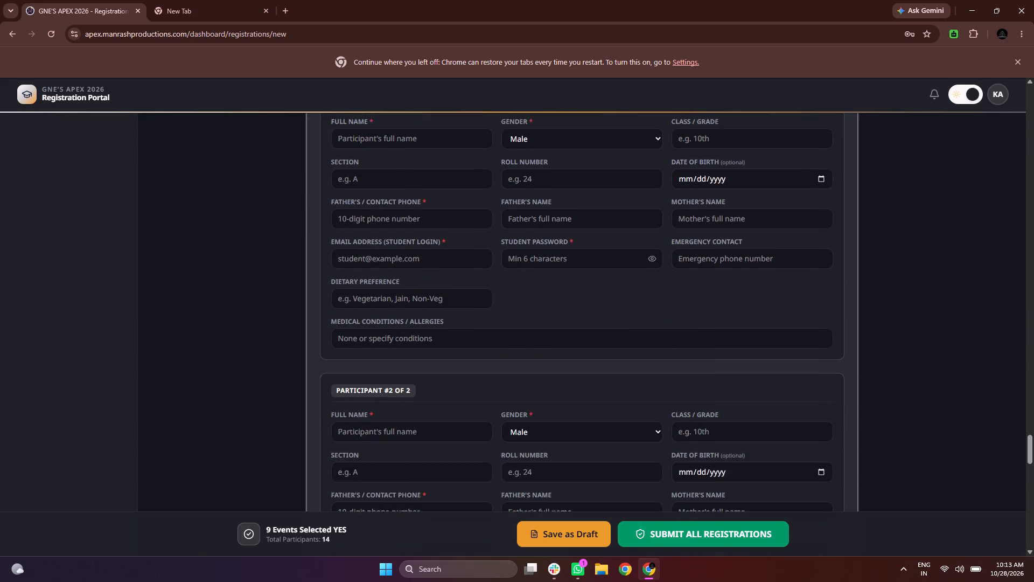
scroll(628, 307, "up", 1)
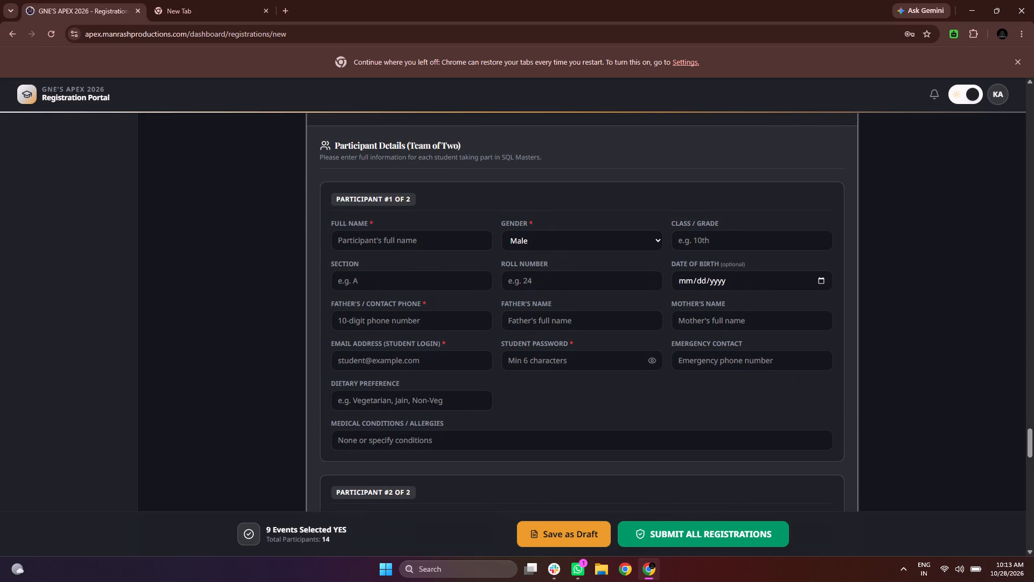
left_click(433, 234)
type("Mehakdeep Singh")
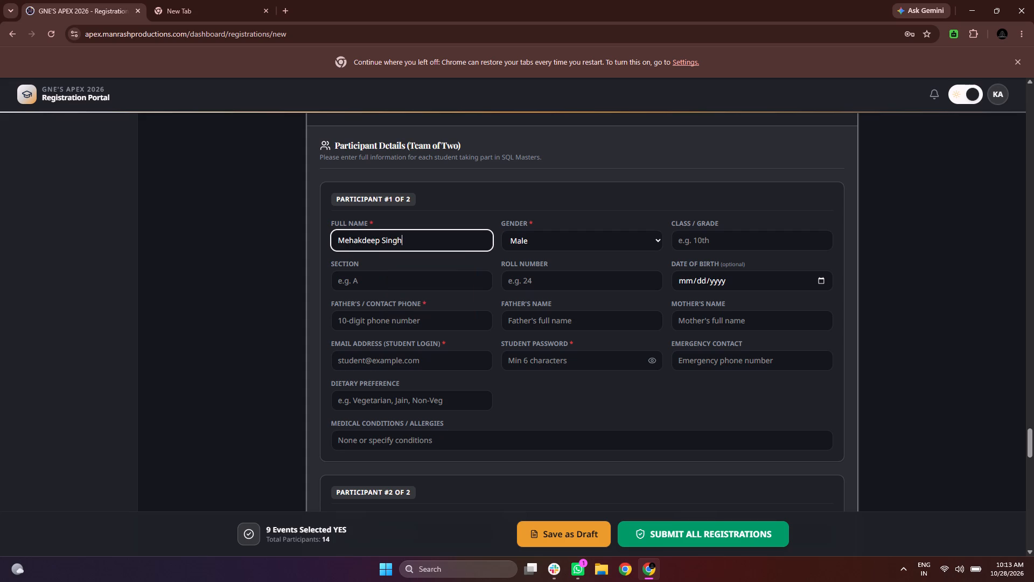
Enter the student's date of birth for Participant #1 of 2 in the SQL Masters details.
left_click(699, 278)
left_click(693, 278)
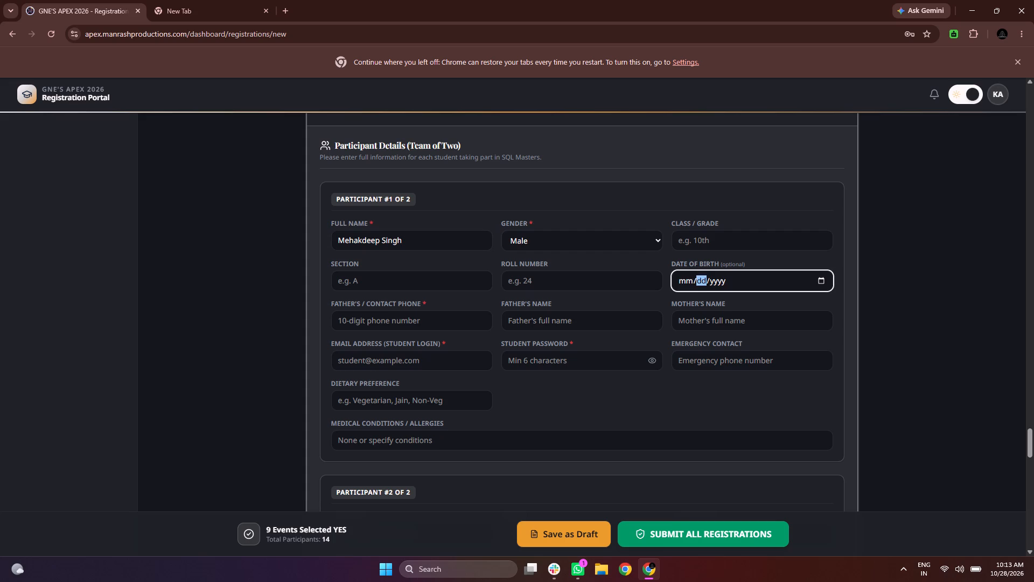
left_click(693, 278)
left_click(682, 278)
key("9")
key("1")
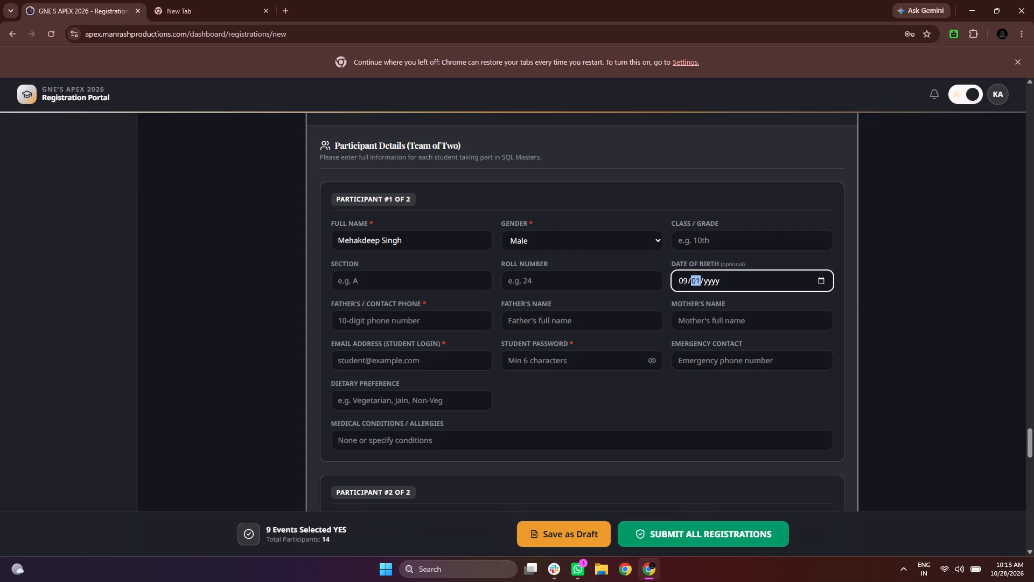
left_click(716, 280)
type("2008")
Enter the father's and mother's full names for Participant #1 of 2 in the SQL Masters details.
left_click(605, 321)
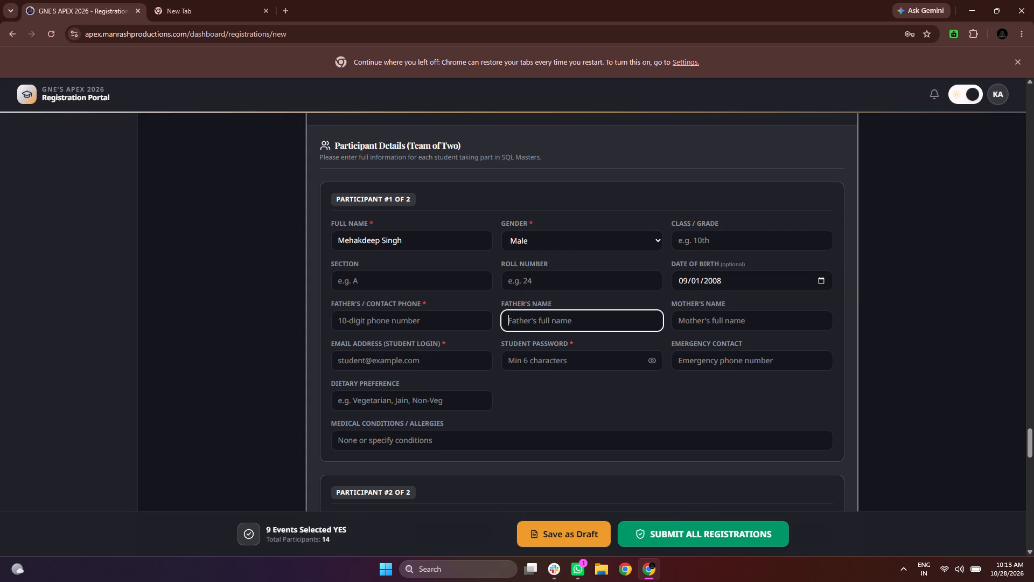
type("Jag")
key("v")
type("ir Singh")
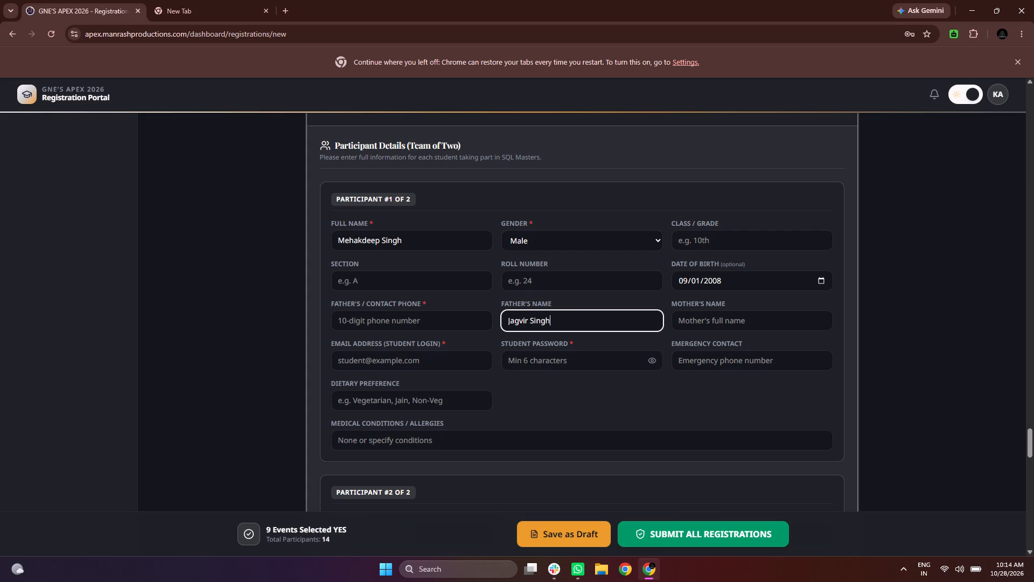
left_click(690, 319)
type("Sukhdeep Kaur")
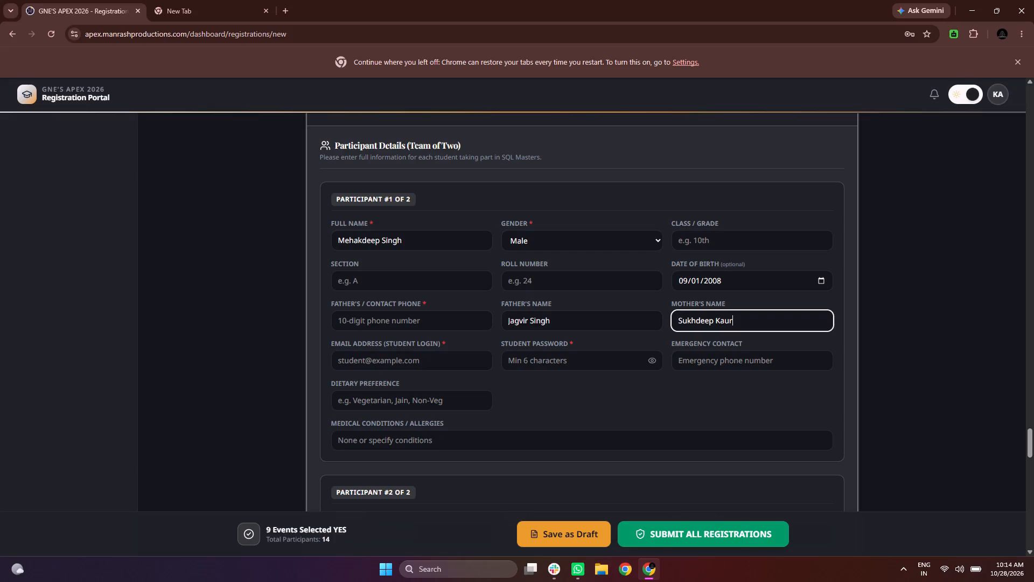
Enter the father's contact phone number for Participant #1 of 2 in the SQL Masters details.
left_click(408, 326)
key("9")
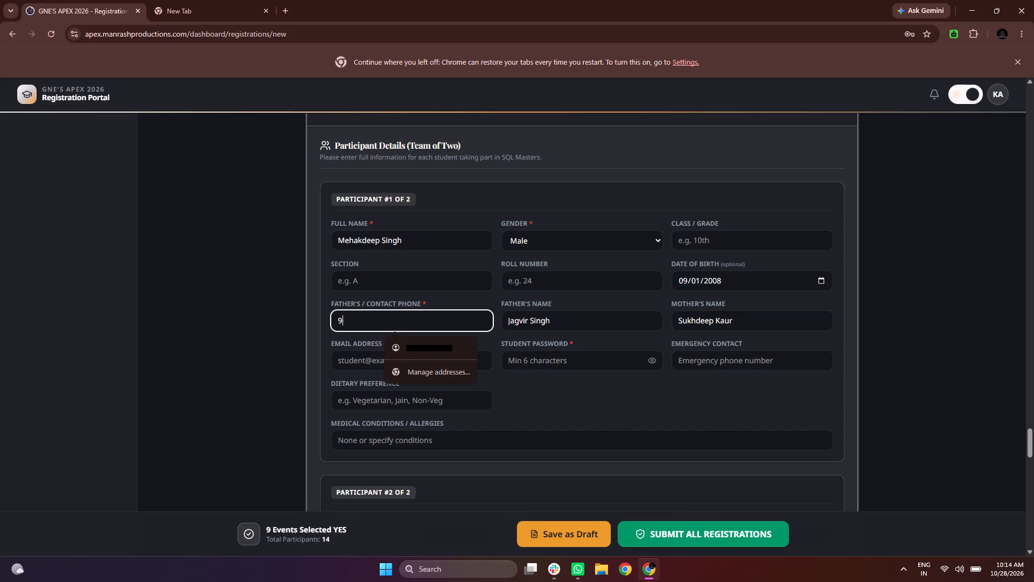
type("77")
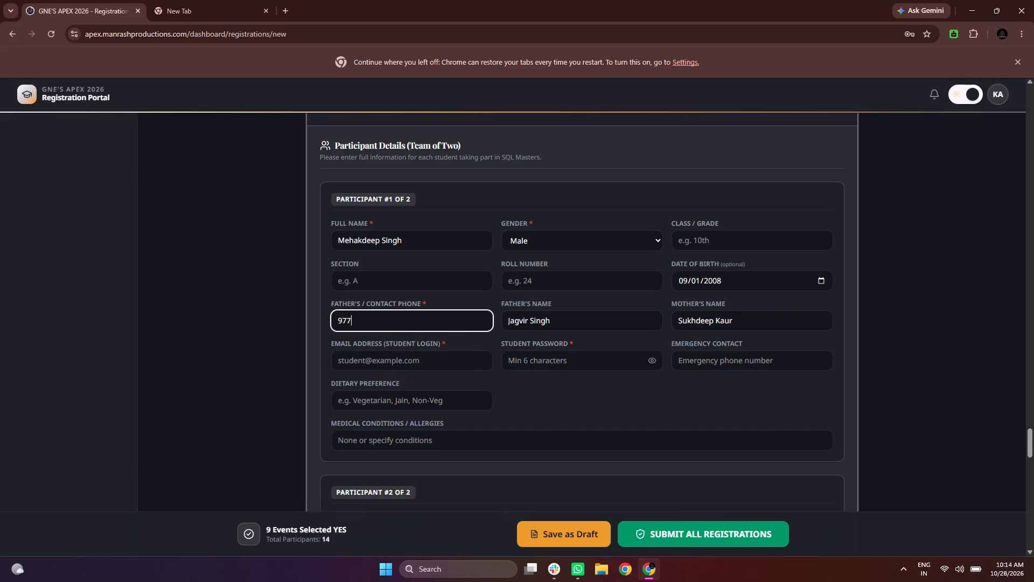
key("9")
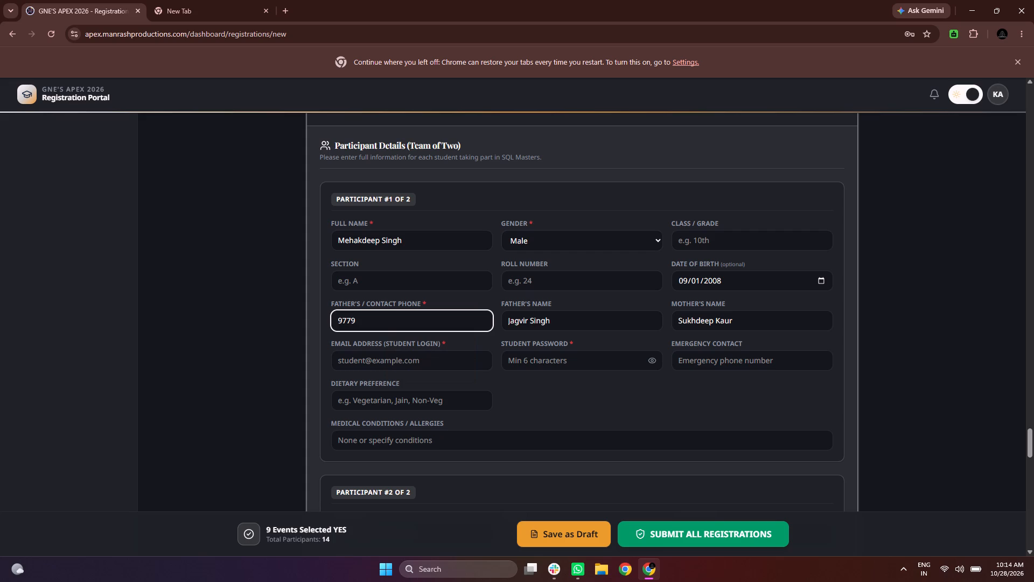
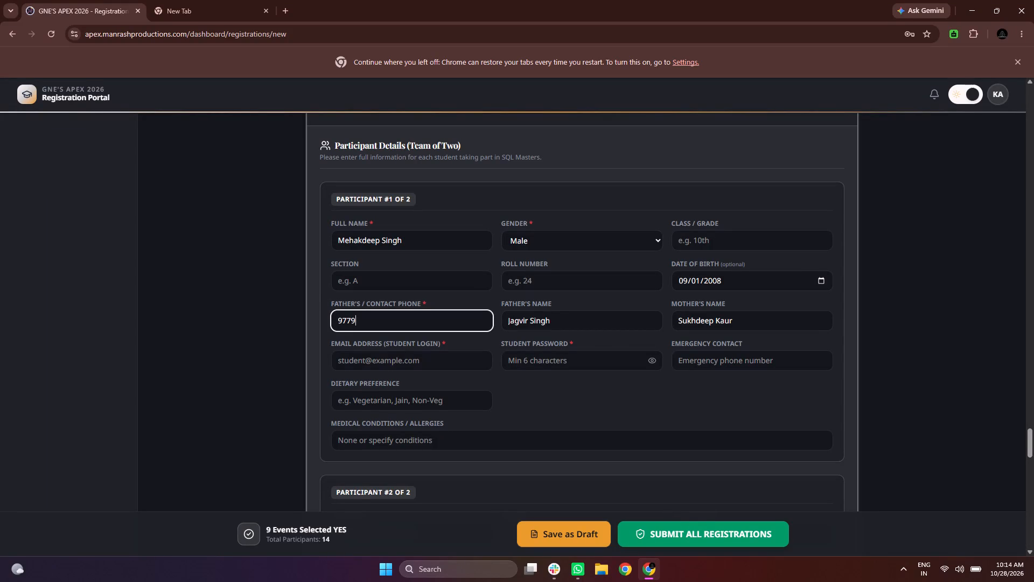
Review the Sufi Singing and SQL Masters participant details and the event entries that follow them in the registration form.
scroll(477, 345, "up", 1)
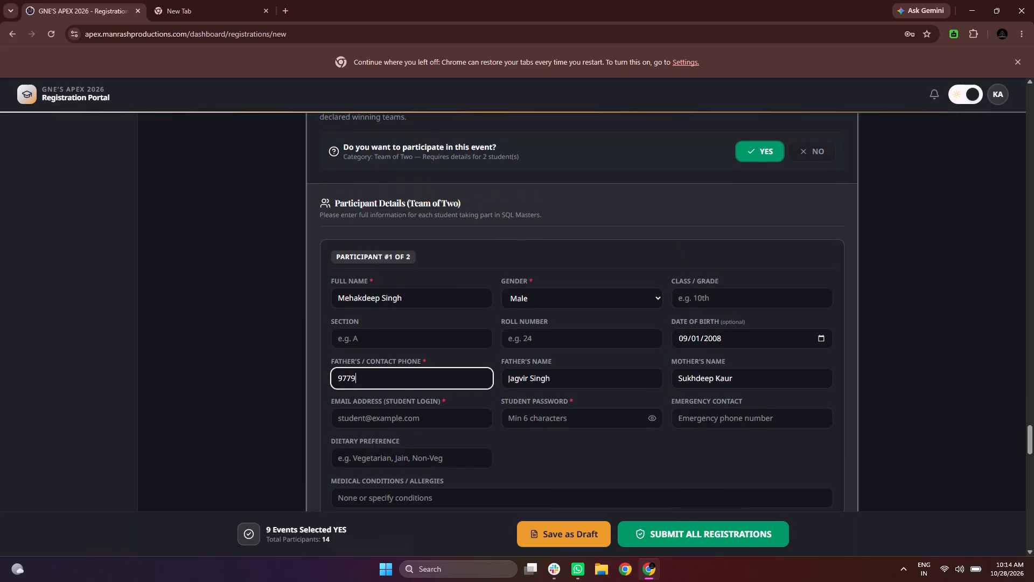
scroll(477, 345, "up", 5)
scroll(477, 345, "down", 2)
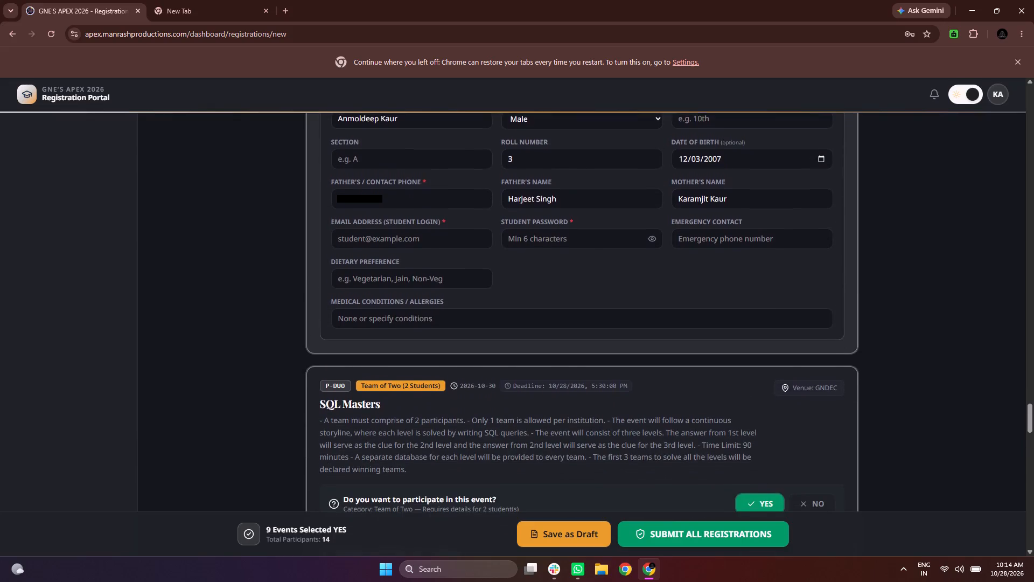
scroll(477, 345, "down", 5)
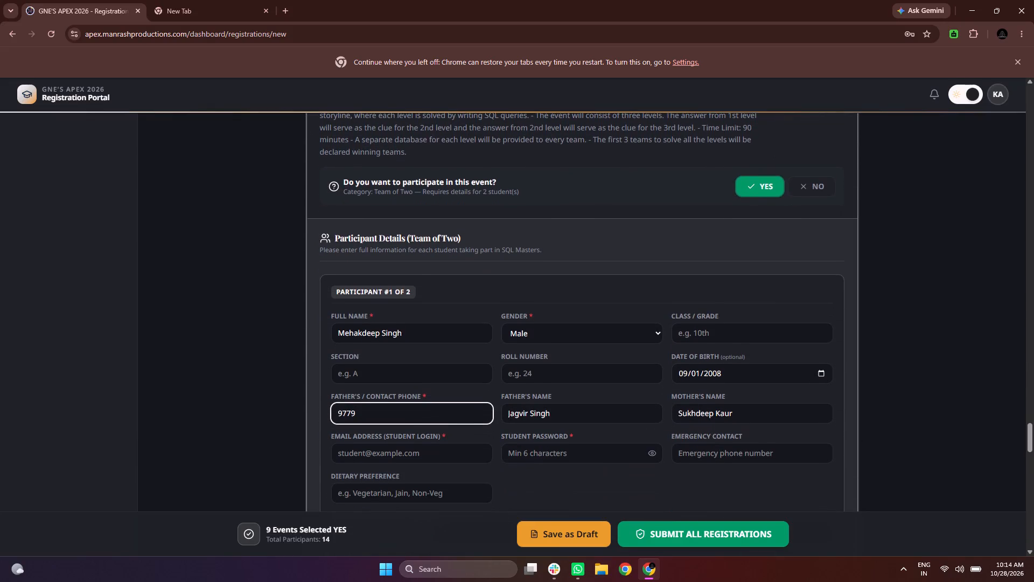
scroll(510, 435, "down", 1)
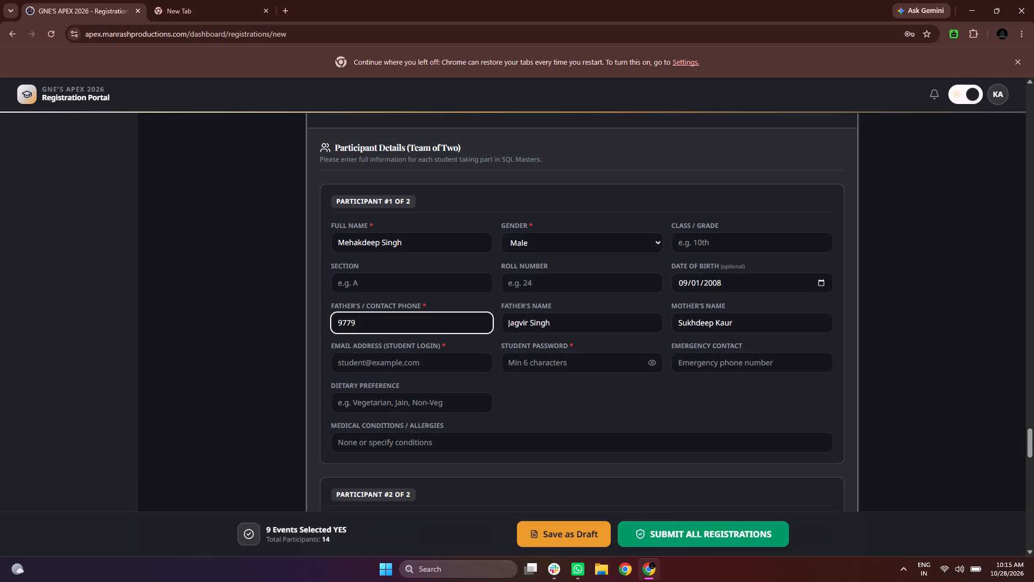
scroll(510, 435, "down", 11)
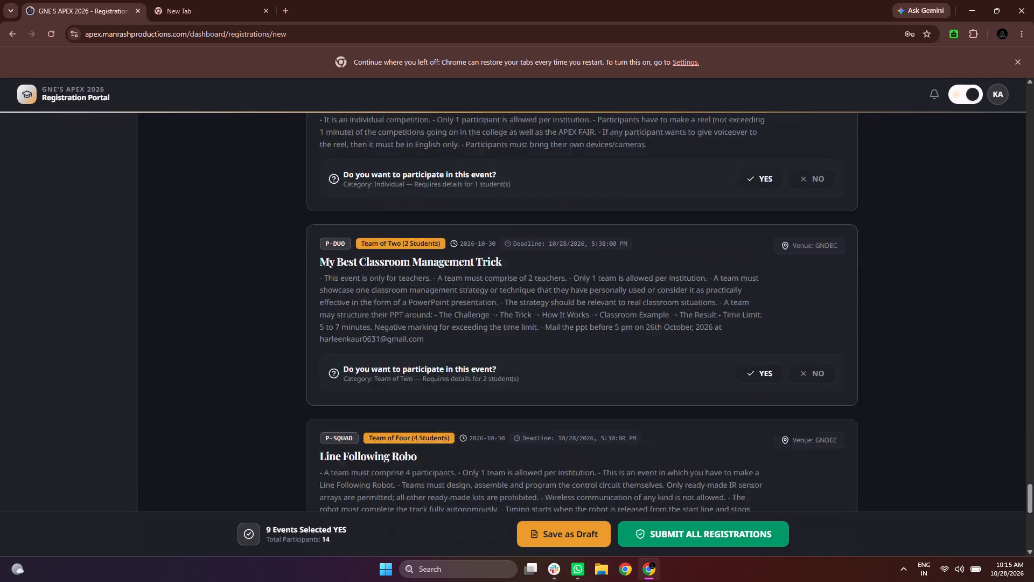
scroll(510, 435, "down", 2)
scroll(510, 435, "up", 13)
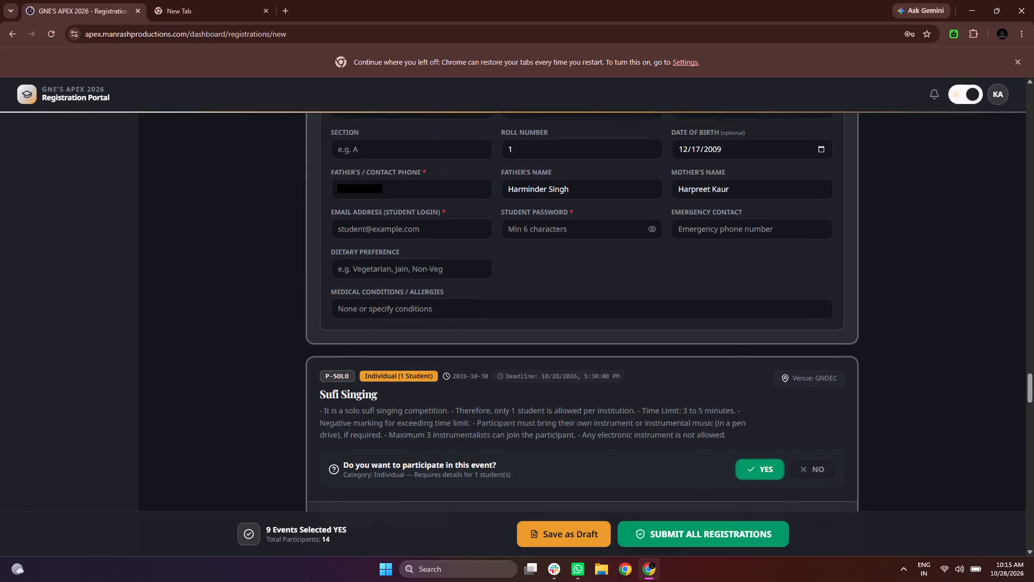
scroll(510, 435, "up", 1)
scroll(510, 435, "down", 4)
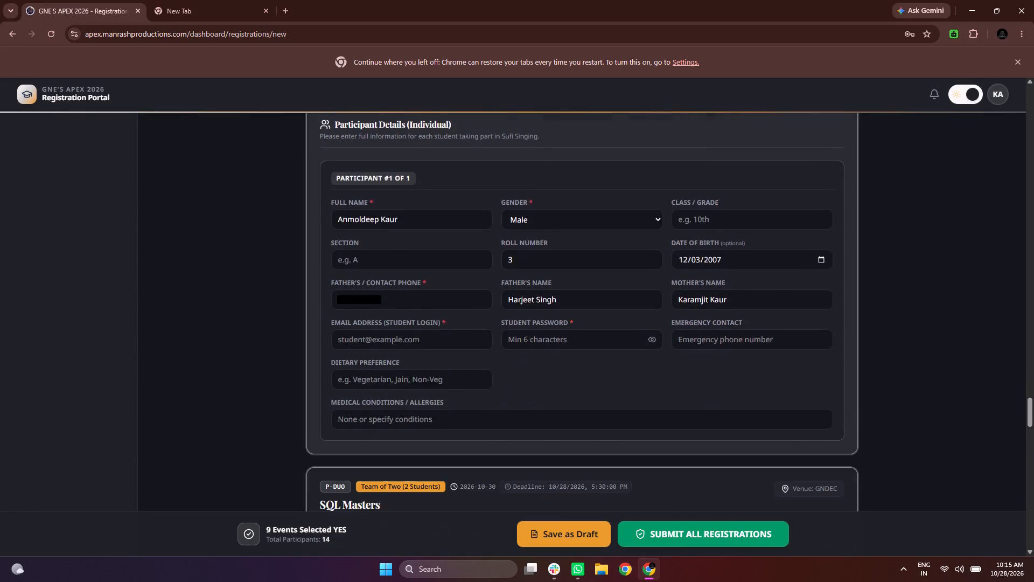
scroll(510, 435, "down", 5)
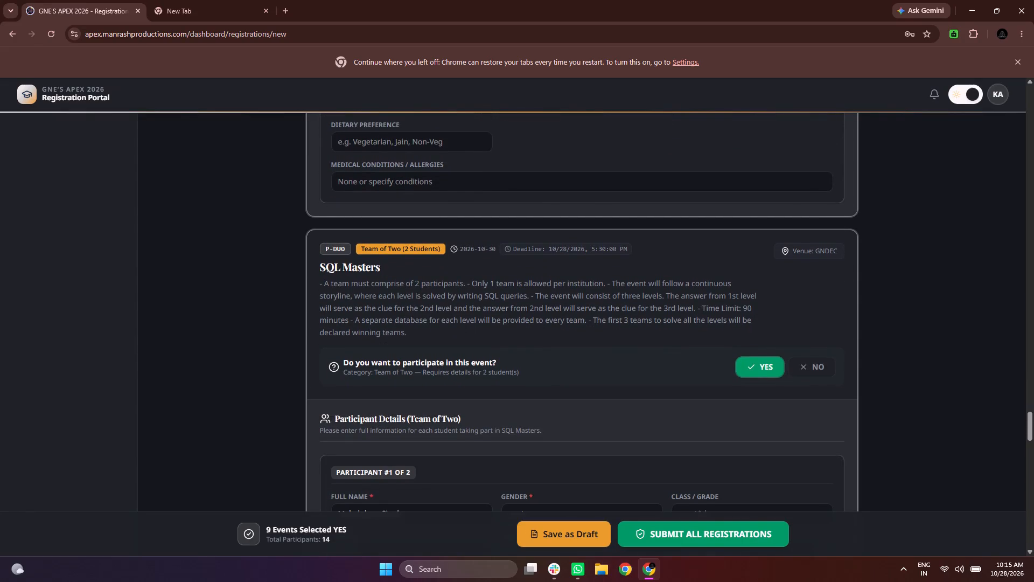
scroll(510, 435, "down", 3)
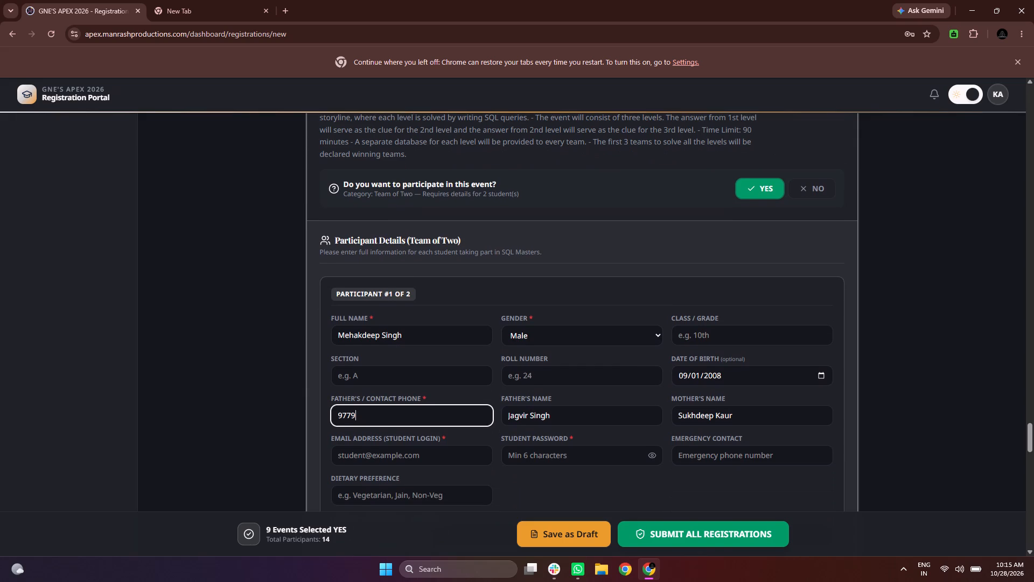
Clear the partial father's contact phone number for Participant #1 of 2 in the SQL Masters details.
scroll(510, 435, "down", 1)
key("BackSpace")
key("BackSpace")
key("BackSpace")
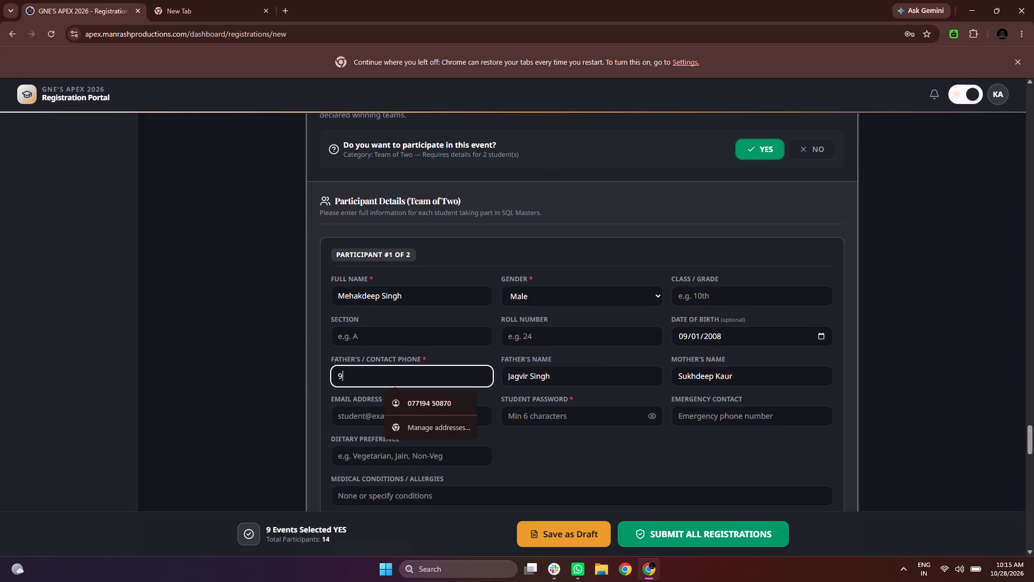
key("BackSpace")
key("BackSpace")
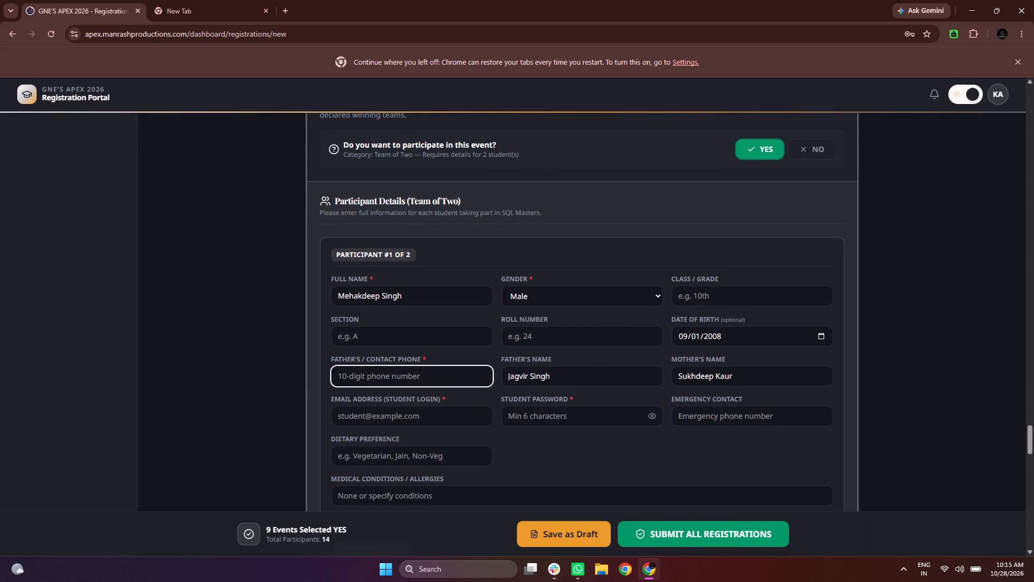
Enter the student's full name for Participant #2 of 2 in the SQL Masters details.
scroll(510, 434, "down", 3)
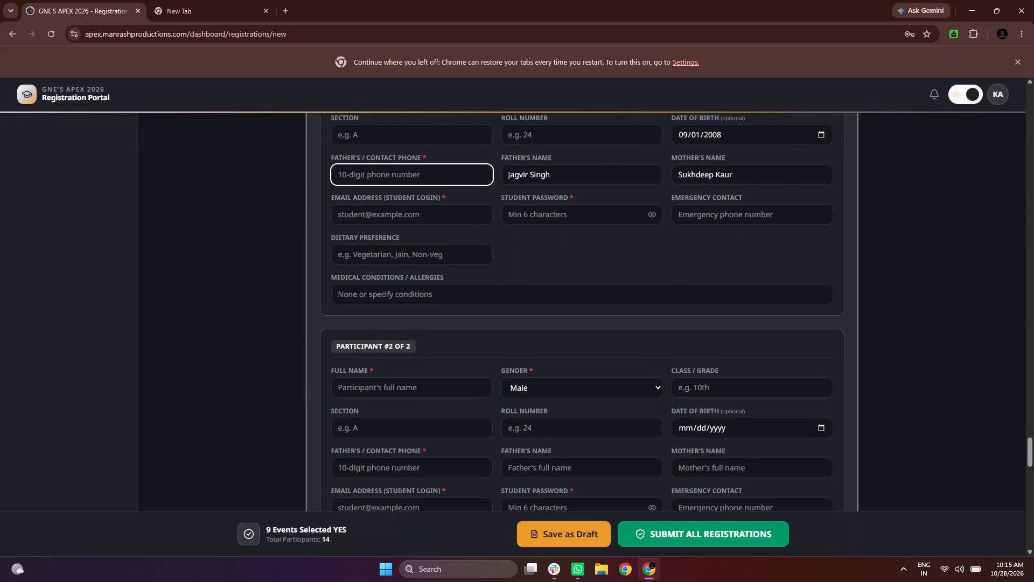
left_click(398, 385)
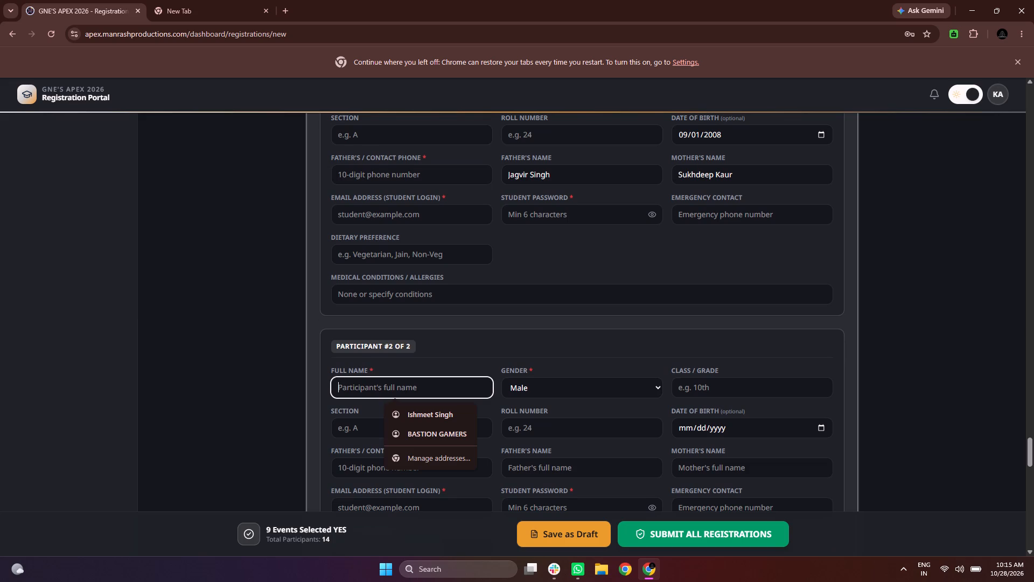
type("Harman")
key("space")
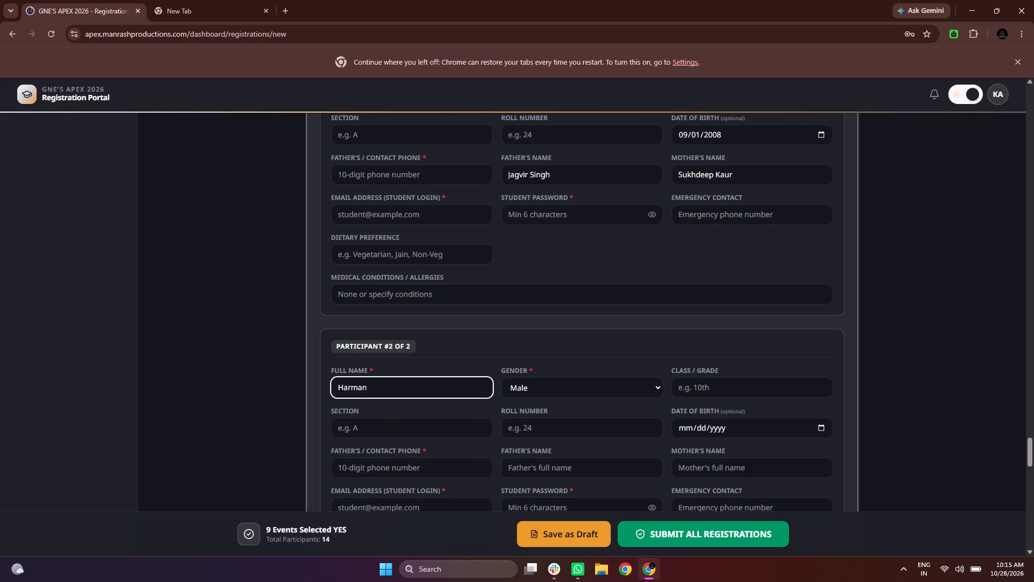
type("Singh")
Enter the student's date of birth for Participant #2 of 2 in the SQL Masters details.
scroll(409, 385, "down", 2)
left_click(522, 335)
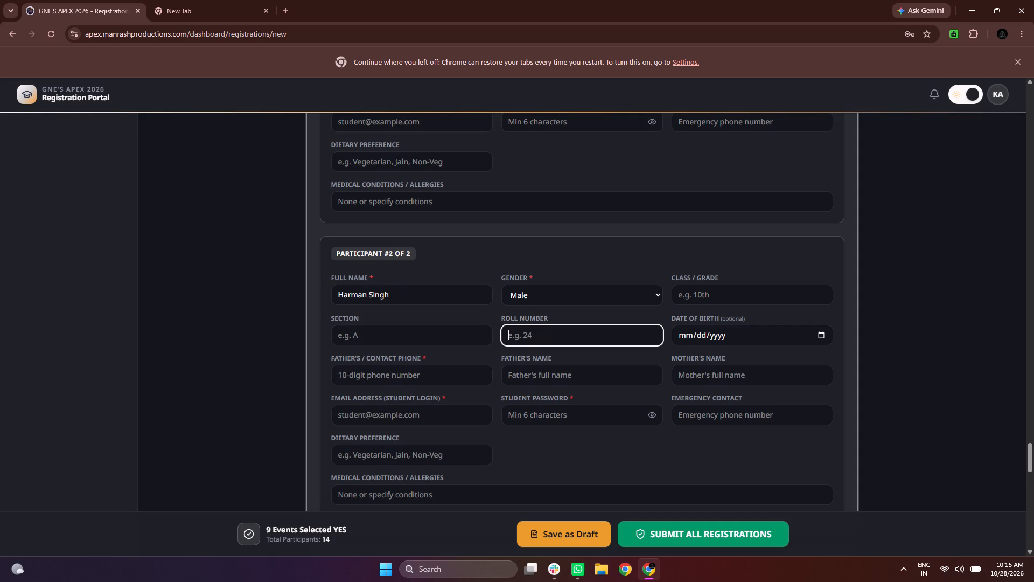
left_click(685, 335)
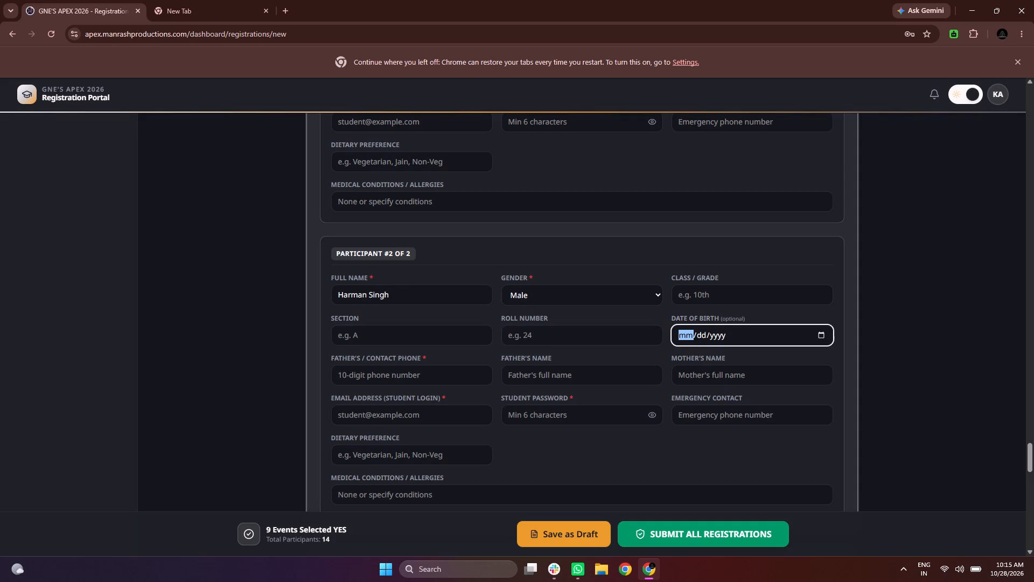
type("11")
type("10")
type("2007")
Enter the father's and mother's full names for Participant #2 of 2 in the SQL Masters details.
left_click(596, 374)
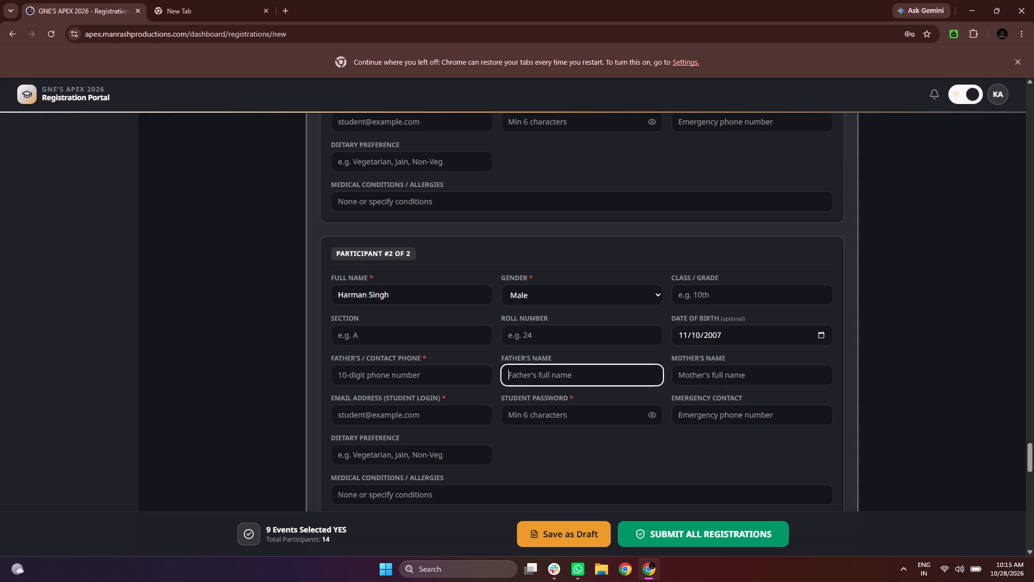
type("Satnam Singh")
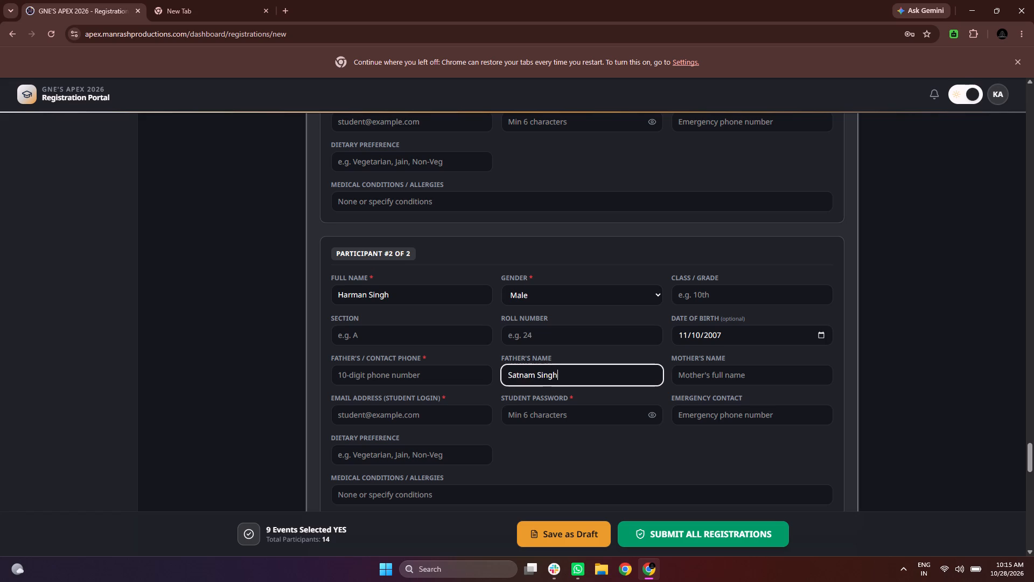
left_click(721, 375)
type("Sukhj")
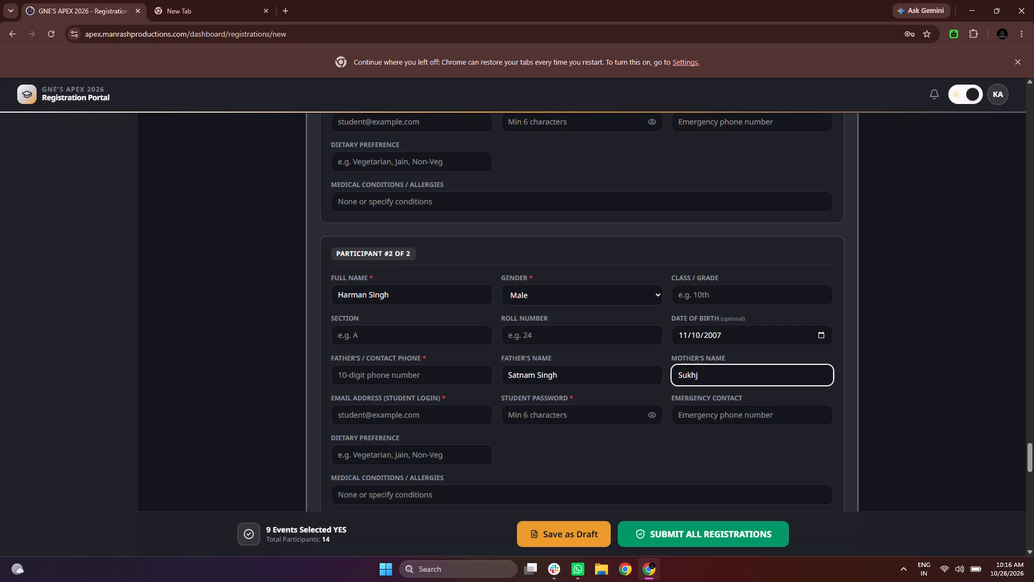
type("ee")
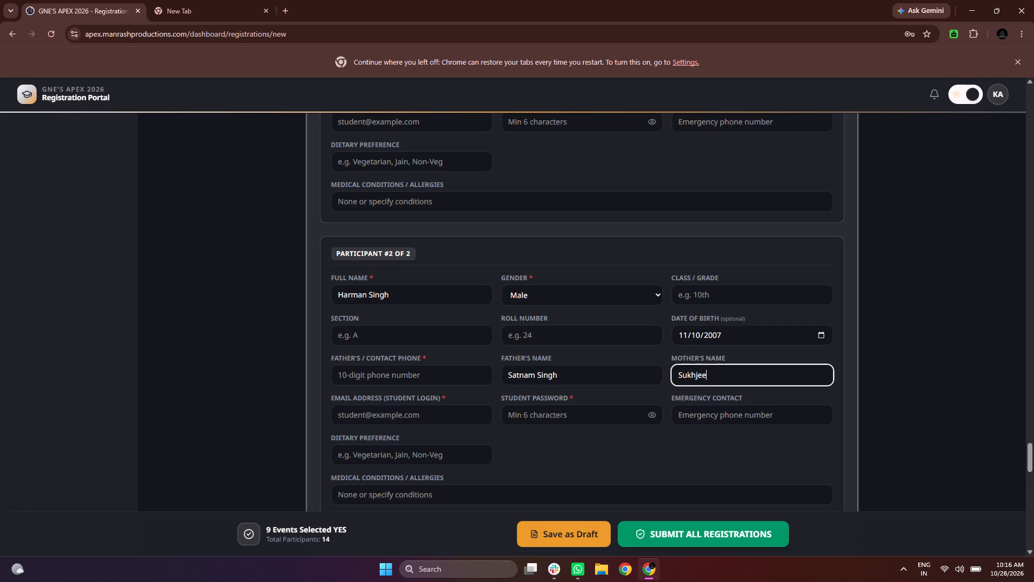
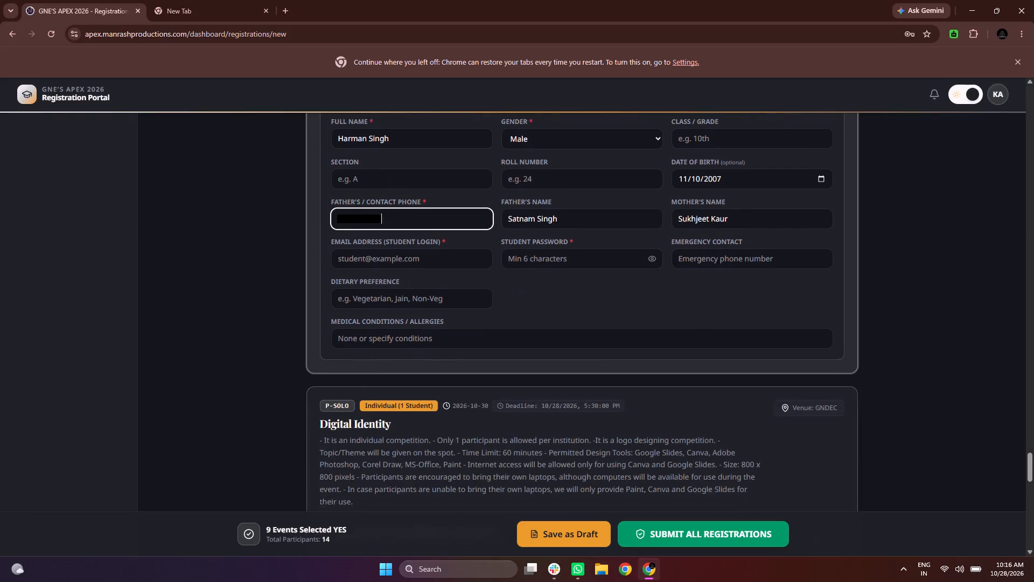
Opt in to participate in the Digital Identity event.
scroll(435, 415, "down", 2)
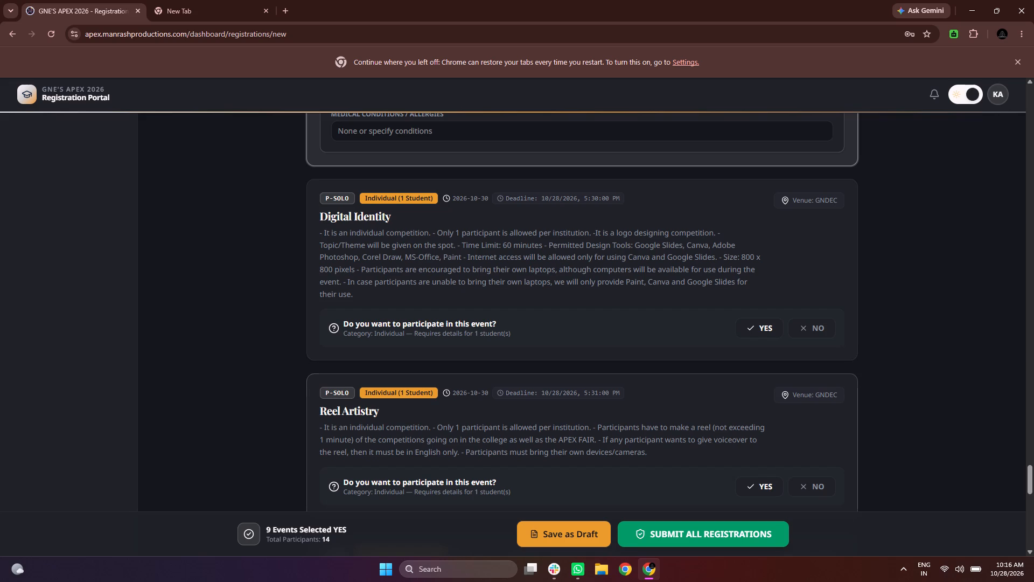
left_click(772, 322)
Enter the student's full name and roll number 37 for Participant #1 of 1 in the Digital Identity details.
scroll(535, 415, "down", 1)
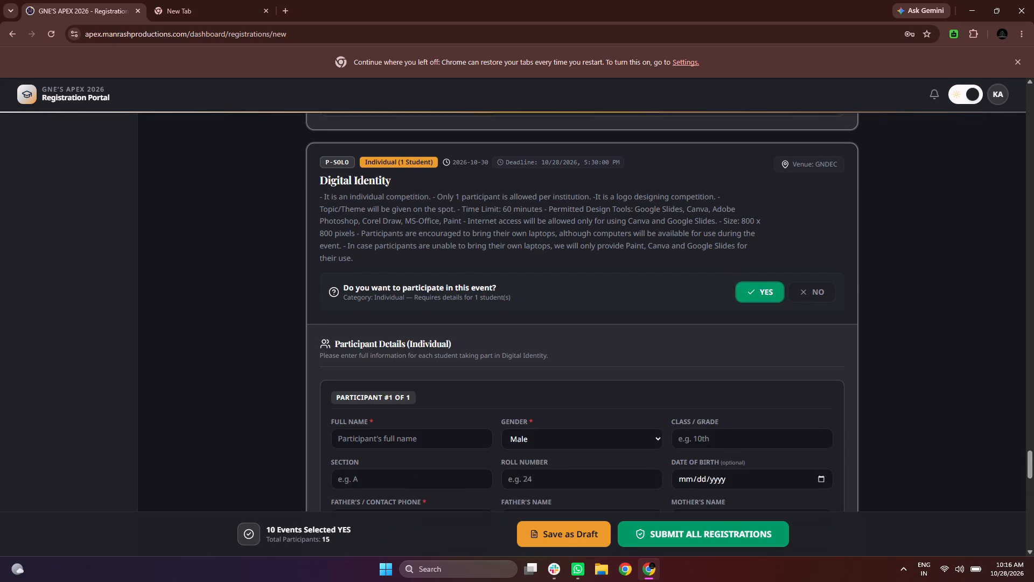
scroll(535, 415, "down", 2)
left_click(421, 334)
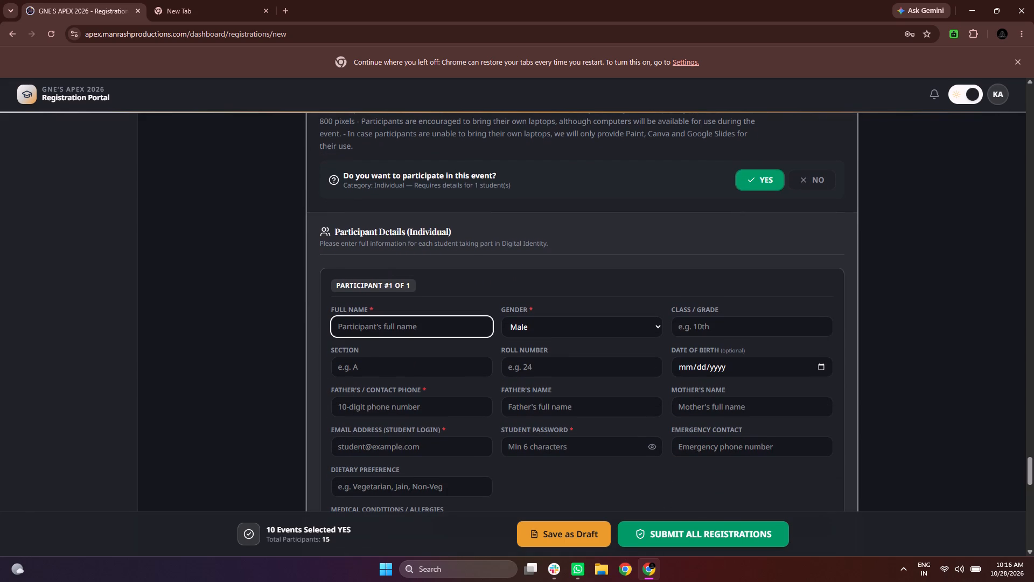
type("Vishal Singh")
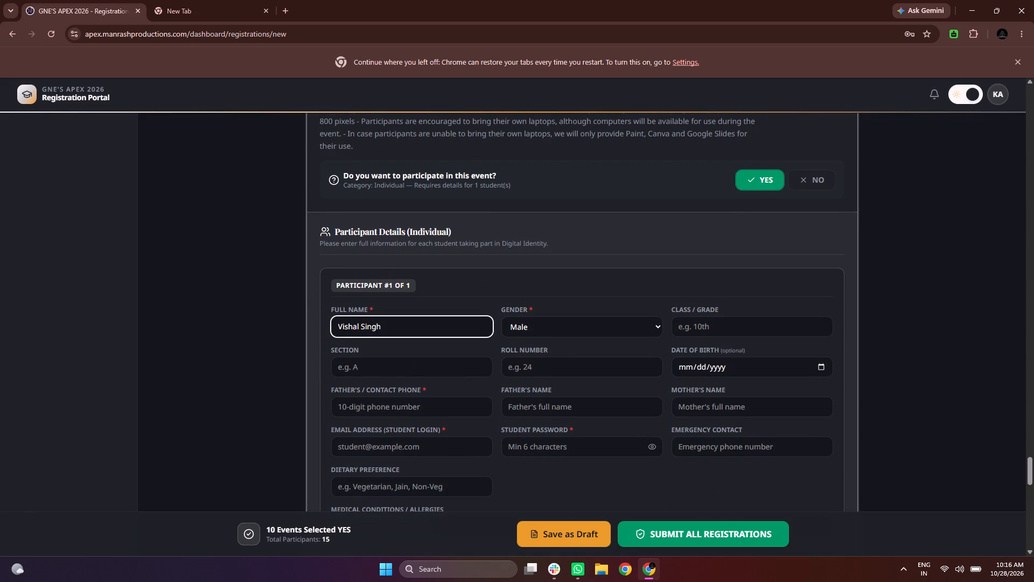
left_click(511, 362)
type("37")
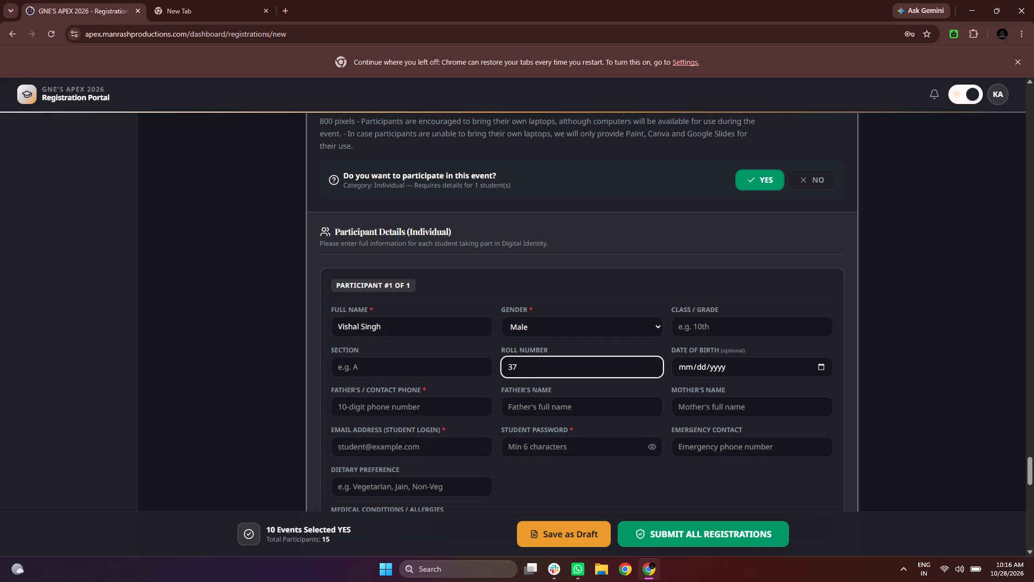
Enter the father's and mother's full names for Participant #1 of 1 in the Digital Identity details.
scroll(643, 393, "down", 1)
left_click(584, 369)
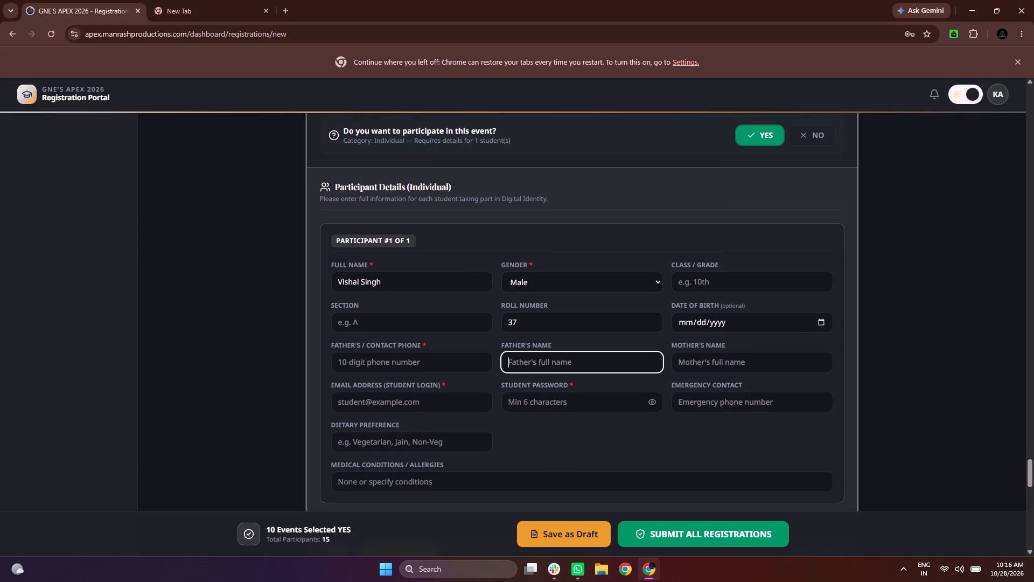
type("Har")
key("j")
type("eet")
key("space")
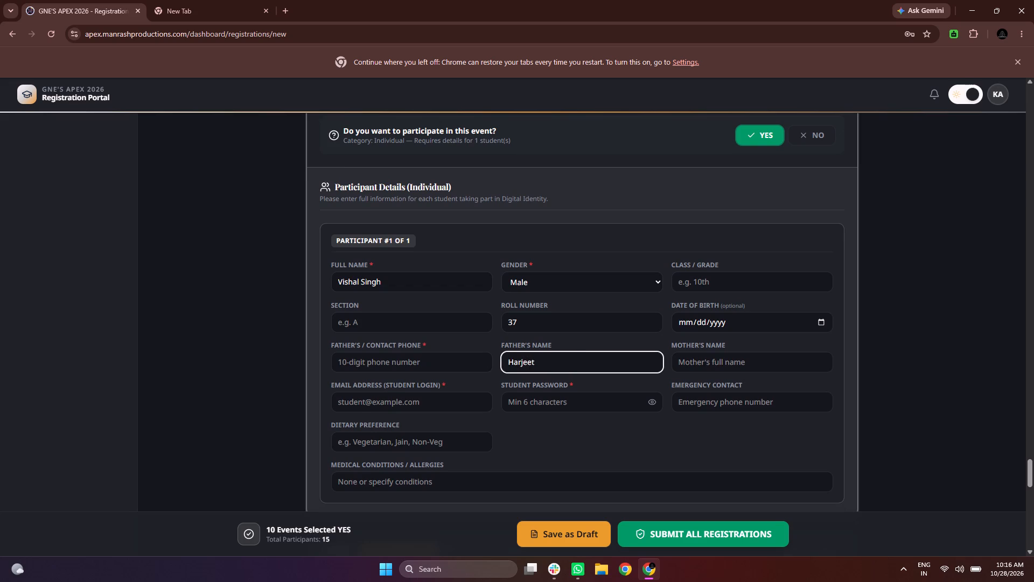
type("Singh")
left_click(693, 364)
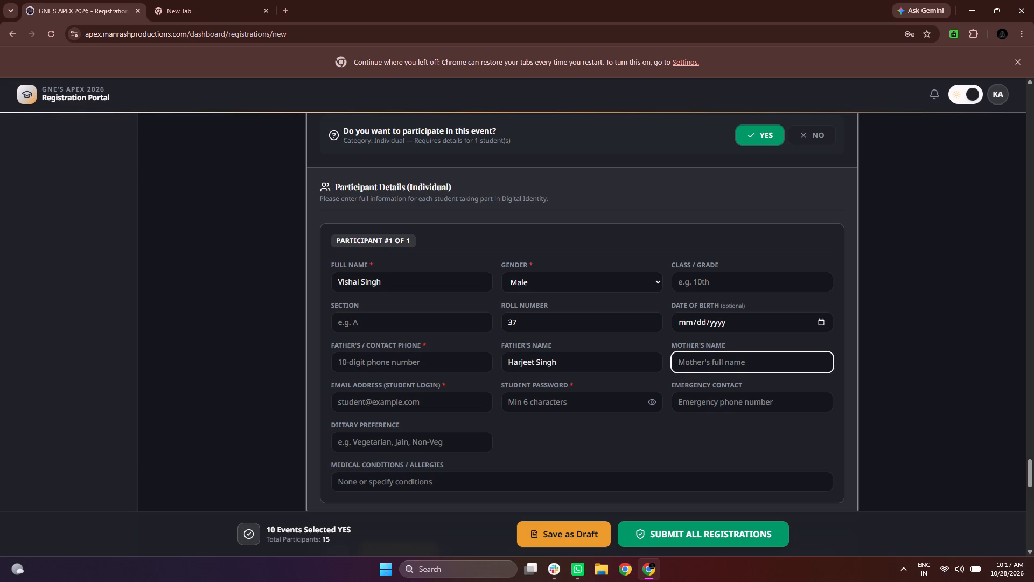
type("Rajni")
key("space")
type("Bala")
Enter the student's date of birth for Participant #1 of 1 in the Digital Identity details.
left_click(726, 321)
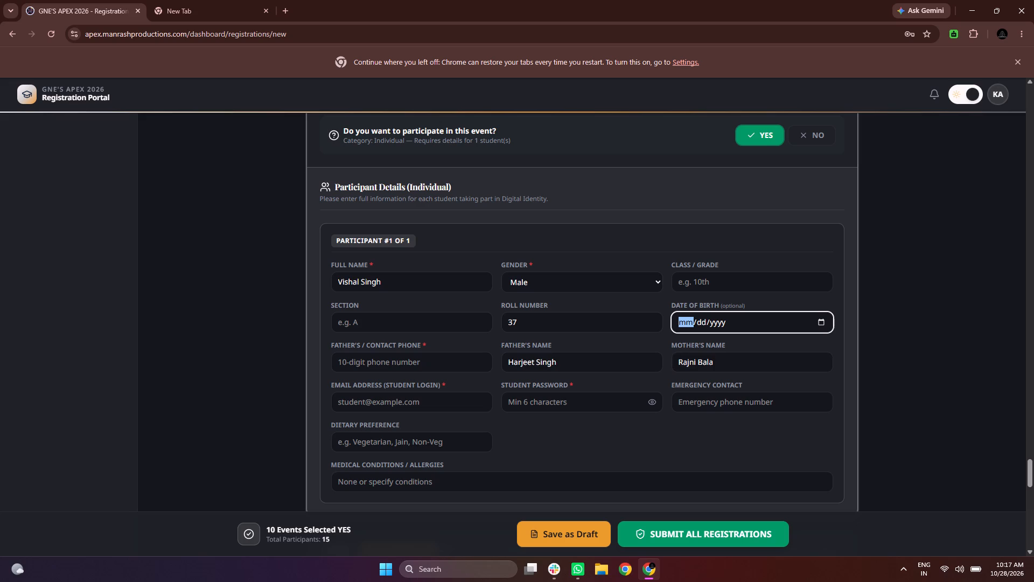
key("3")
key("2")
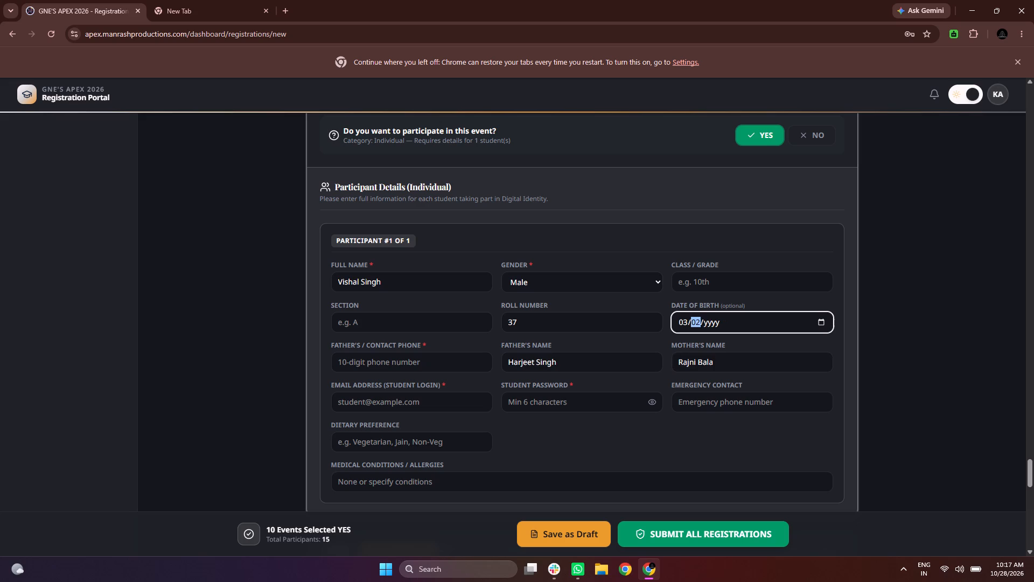
left_click(720, 321)
left_click(720, 321)
left_click(720, 321)
left_click(704, 319)
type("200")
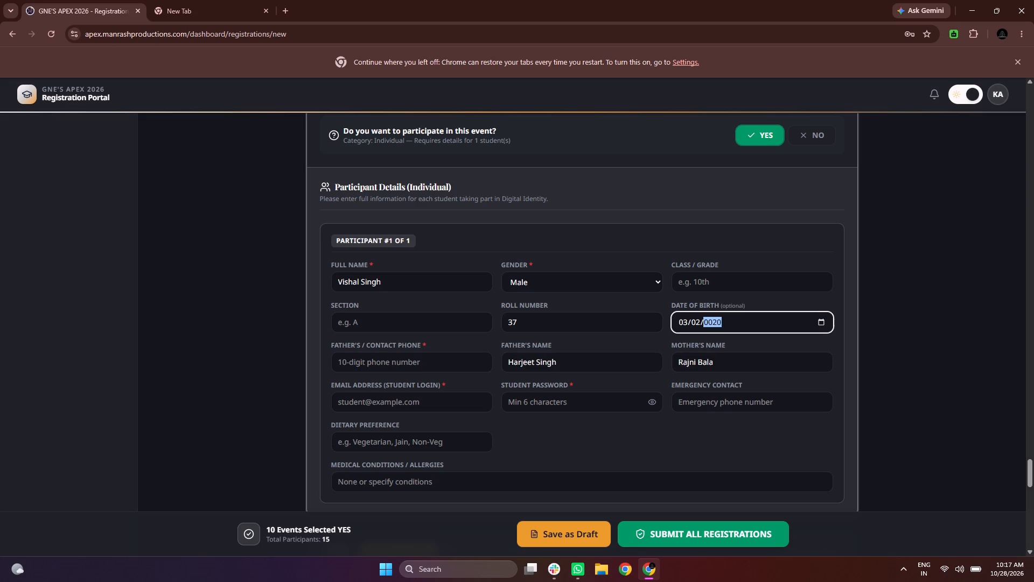
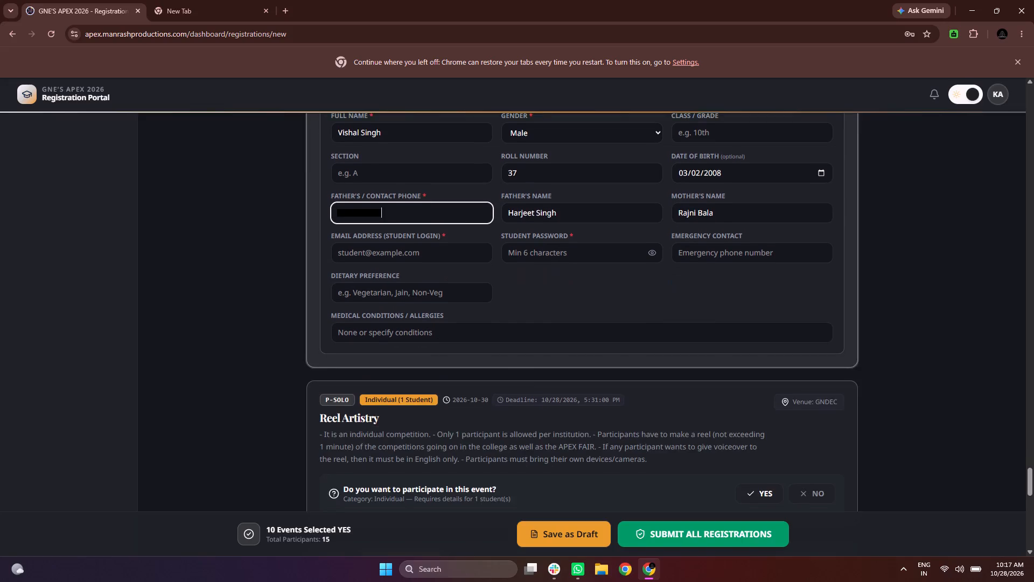
Opt in to participate in the Reel Artistry event.
scroll(467, 422, "down", 3)
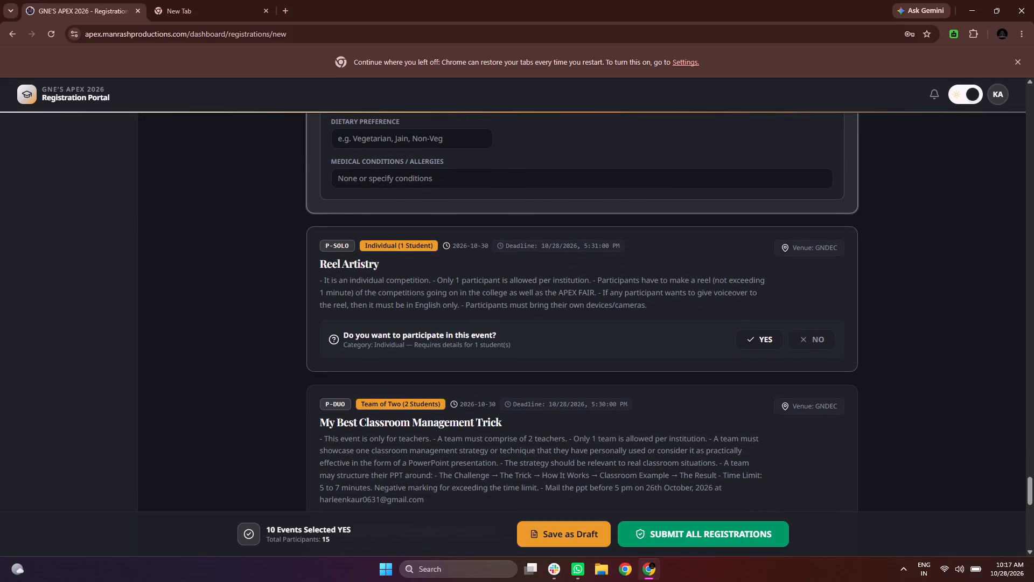
left_click(754, 331)
Enter the student's full name, gender Female and roll number 2 for Participant #1 of 1 in the Reel Artistry details.
scroll(556, 407, "down", 4)
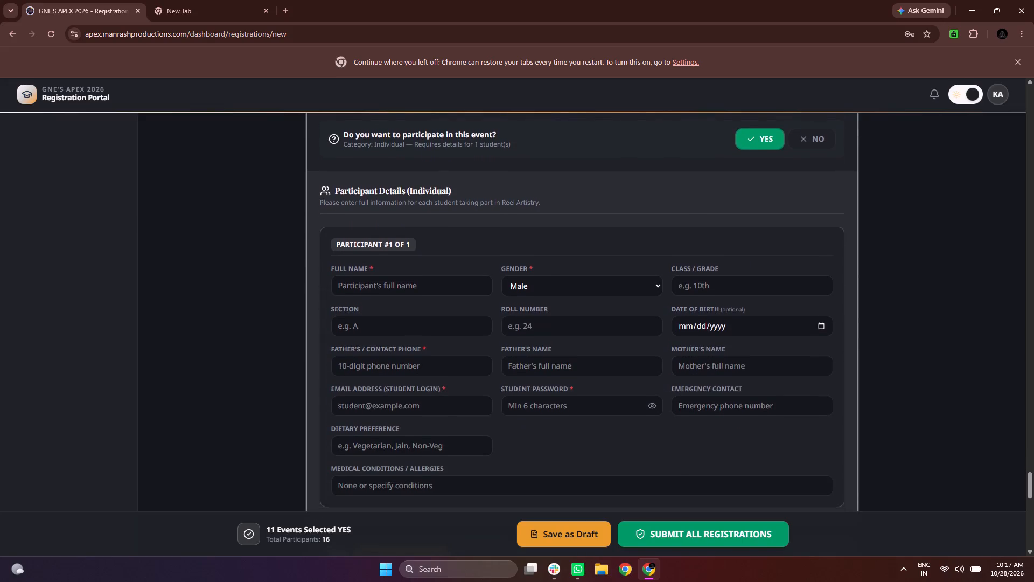
left_click(469, 292)
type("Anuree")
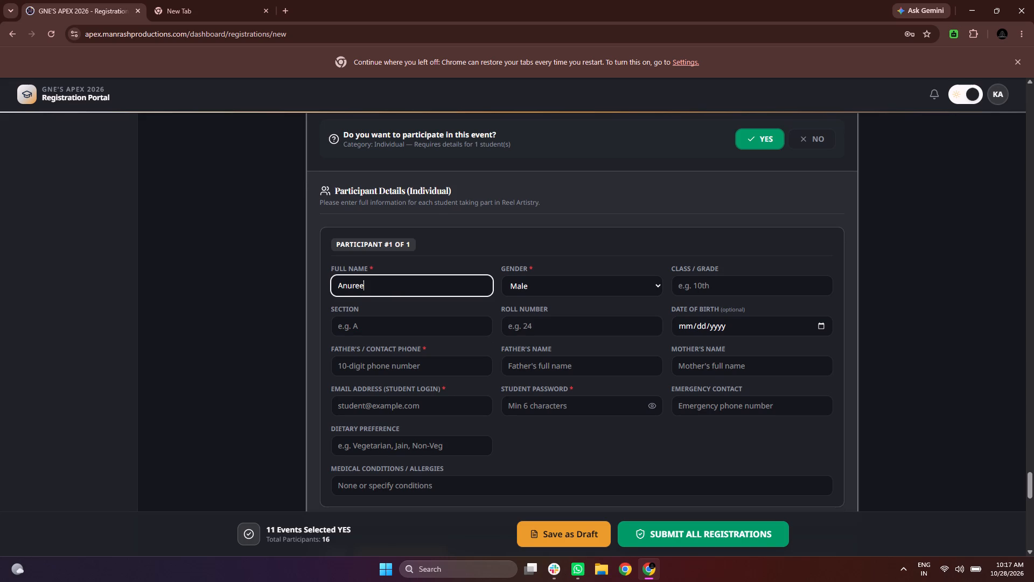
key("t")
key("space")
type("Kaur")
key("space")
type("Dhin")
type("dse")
left_click(549, 293)
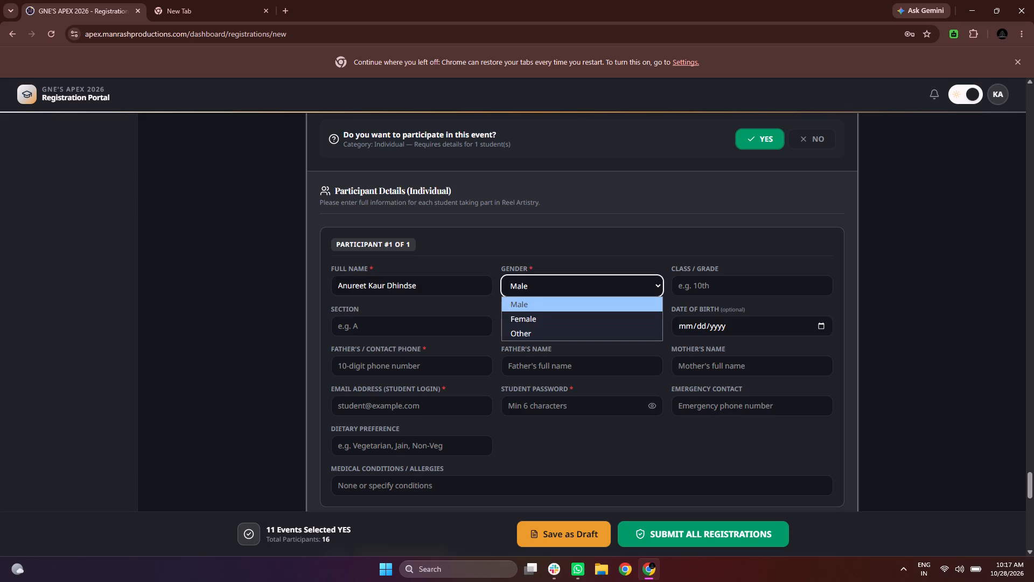
left_click(534, 314)
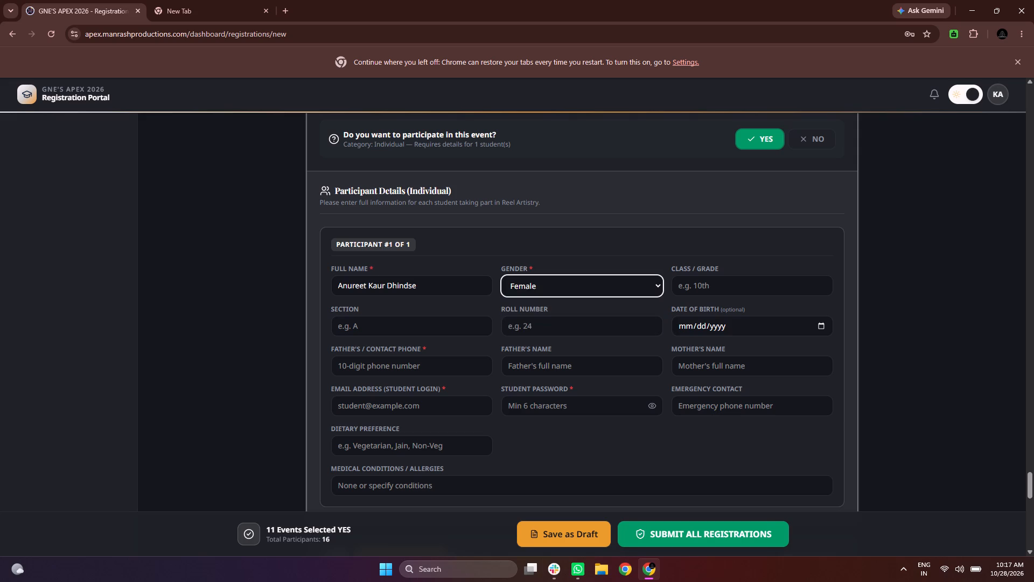
left_click(583, 334)
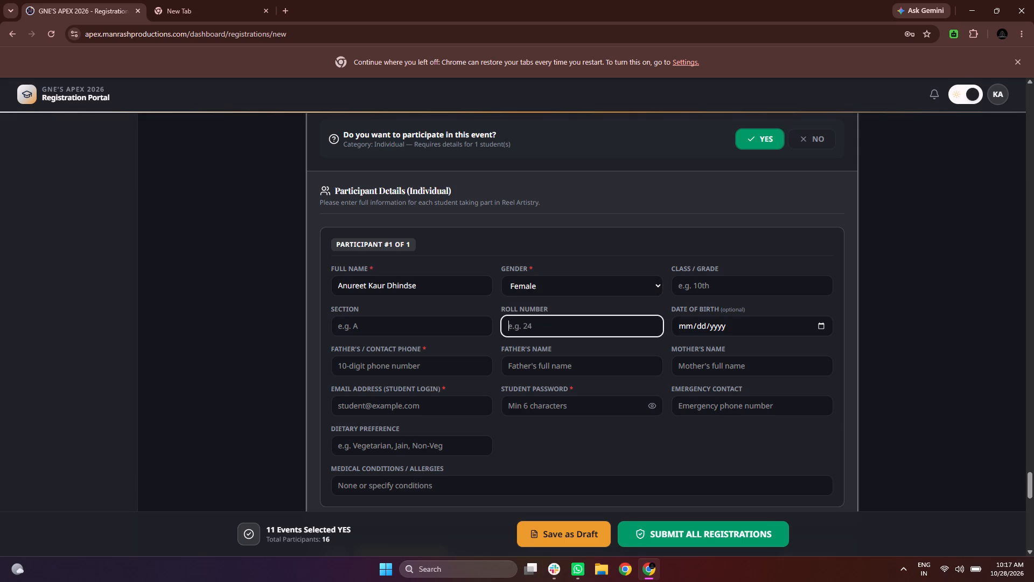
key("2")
Enter the father's and mother's full names for Participant #1 of 1 in the Reel Artistry details.
scroll(598, 300, "up", 5)
scroll(598, 300, "left", 2)
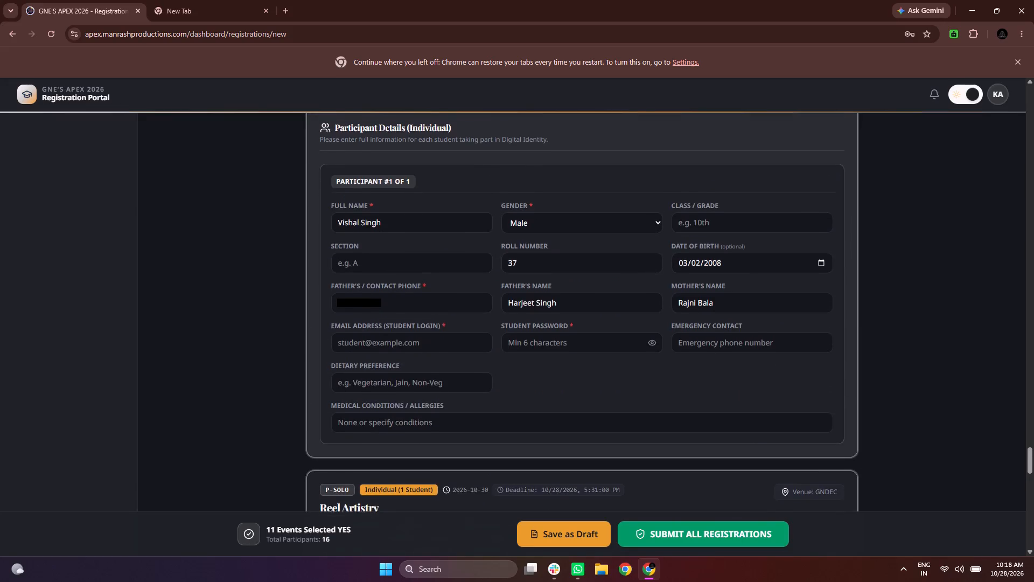
scroll(598, 300, "left", 1)
scroll(598, 300, "down", 4)
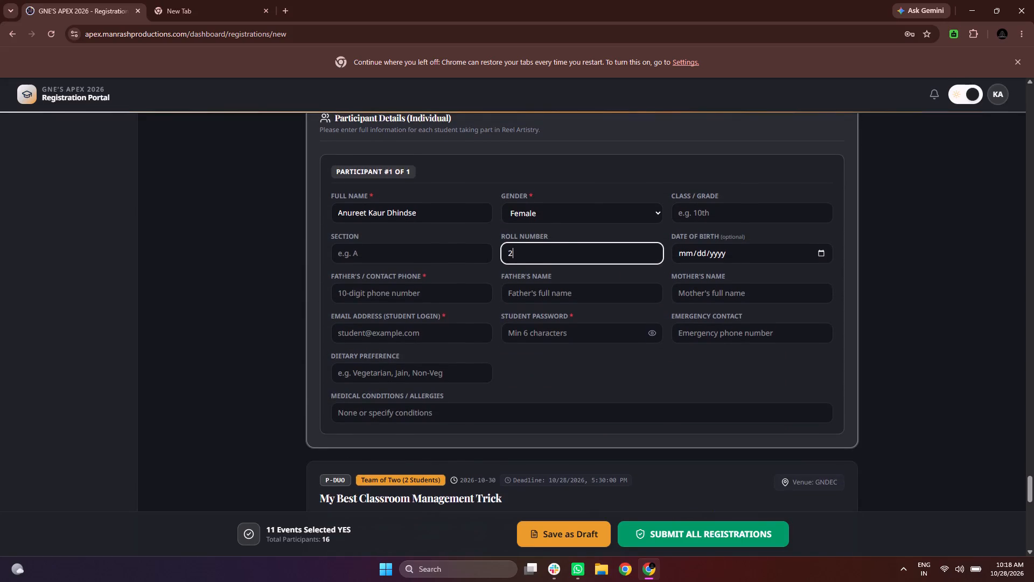
scroll(598, 300, "down", 1)
left_click(567, 299)
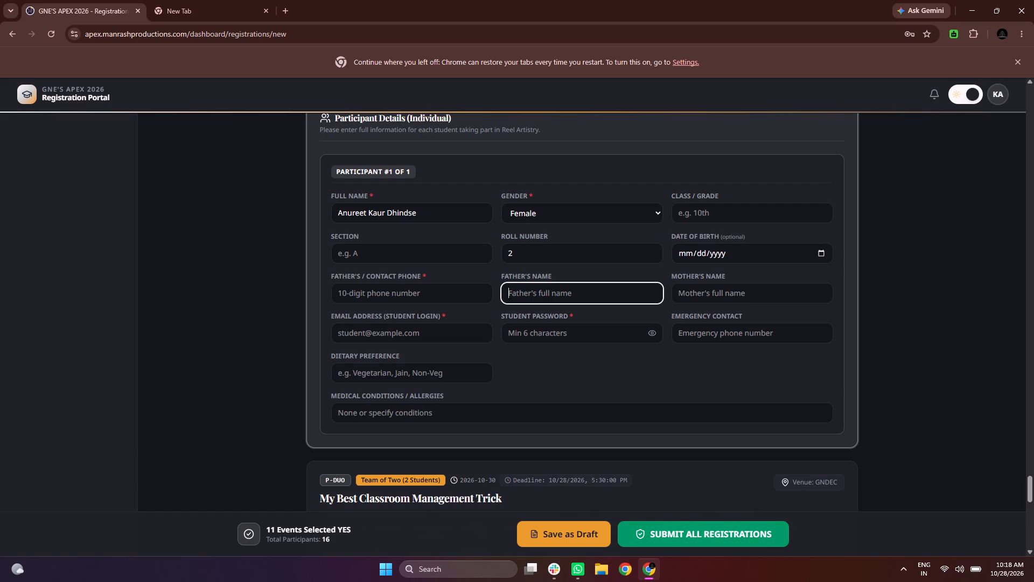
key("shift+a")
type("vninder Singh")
left_click(687, 290)
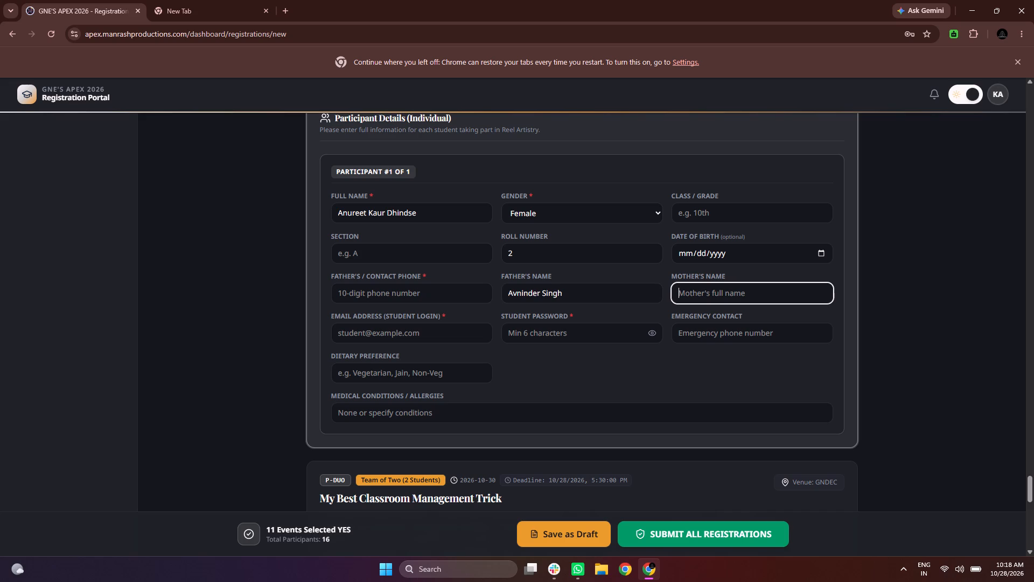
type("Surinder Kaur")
Enter the student's date of birth for Participant #1 of 1 in the Reel Artistry details.
left_click(687, 251)
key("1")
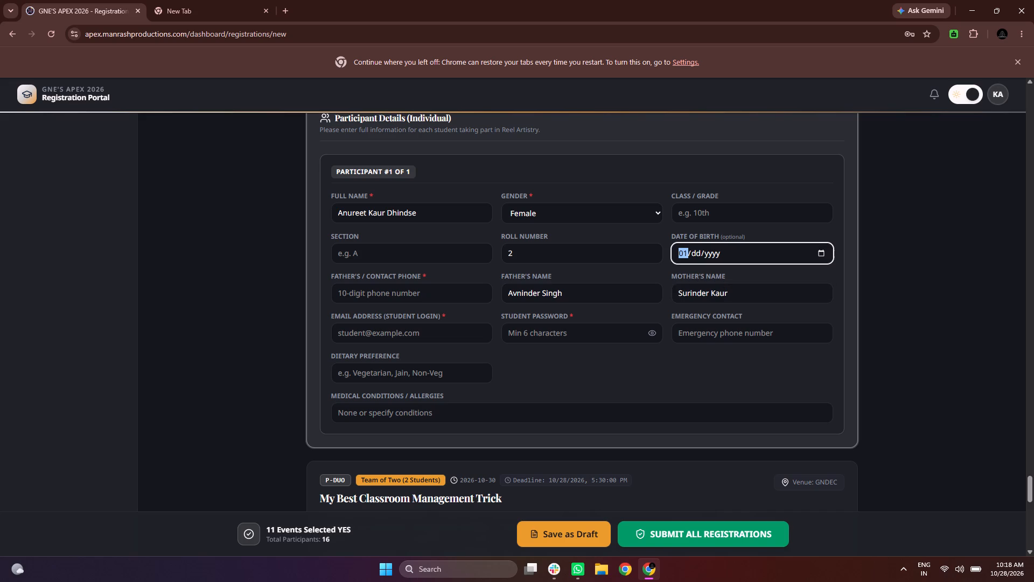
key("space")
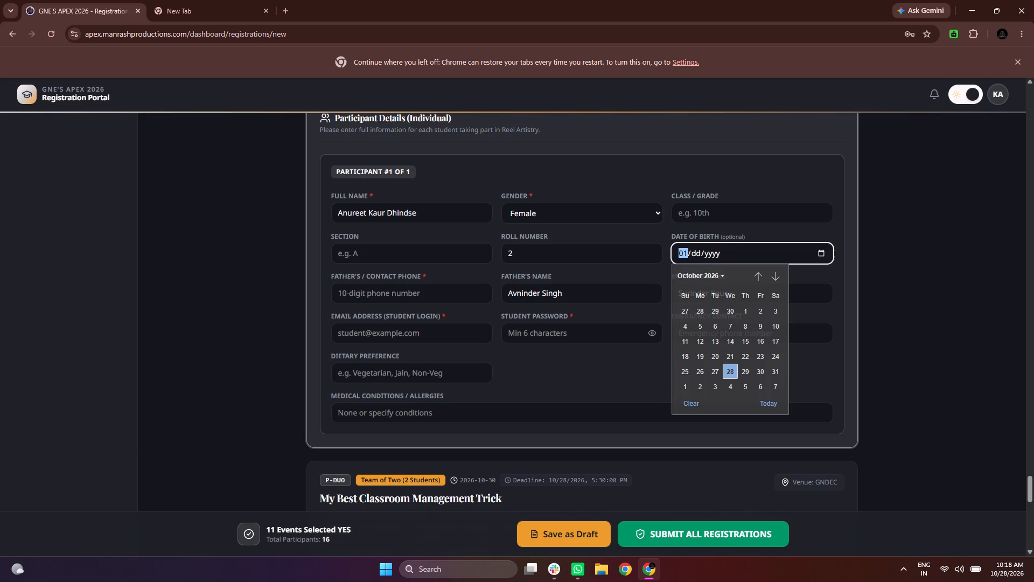
left_click(691, 251)
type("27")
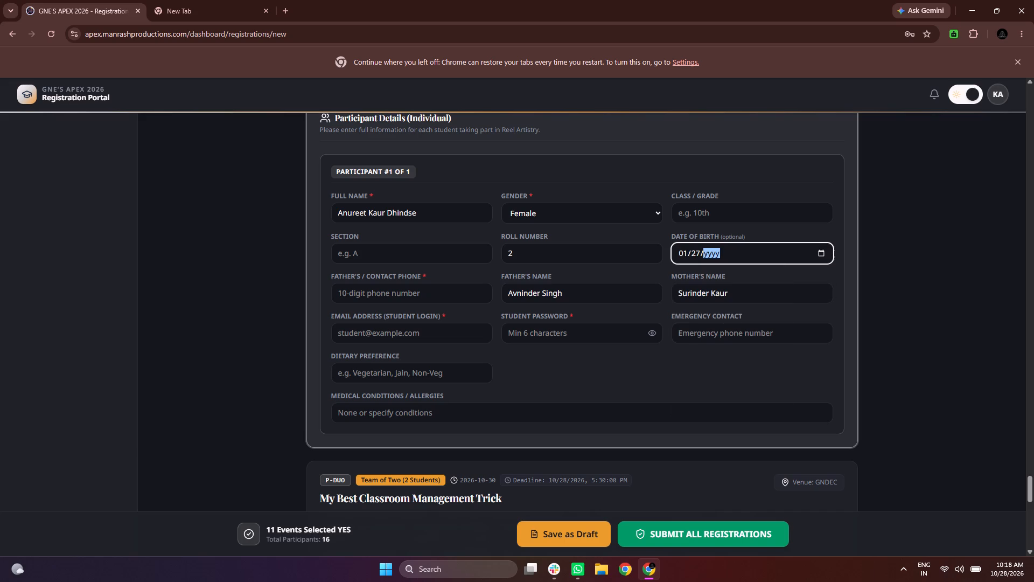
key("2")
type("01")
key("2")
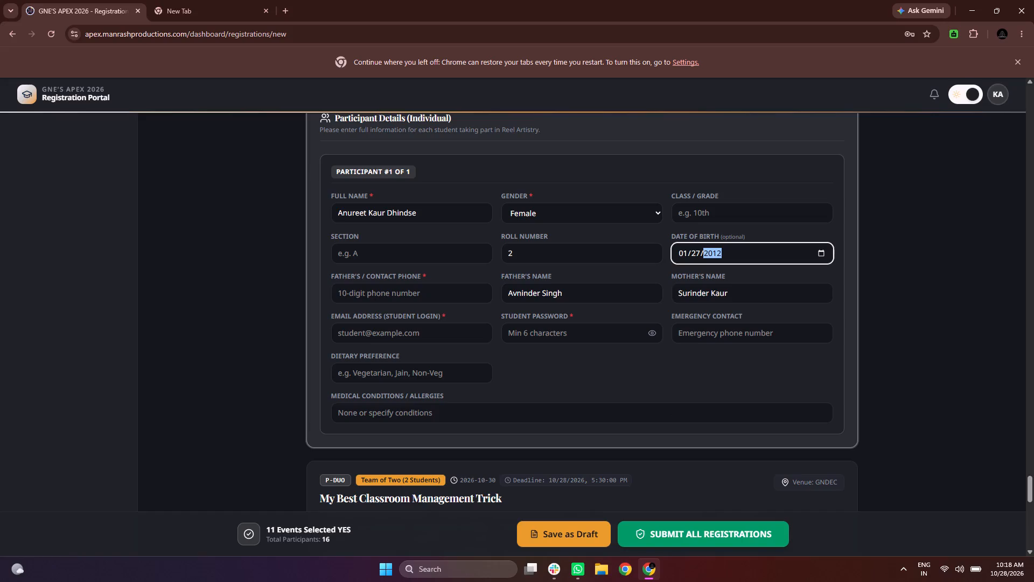
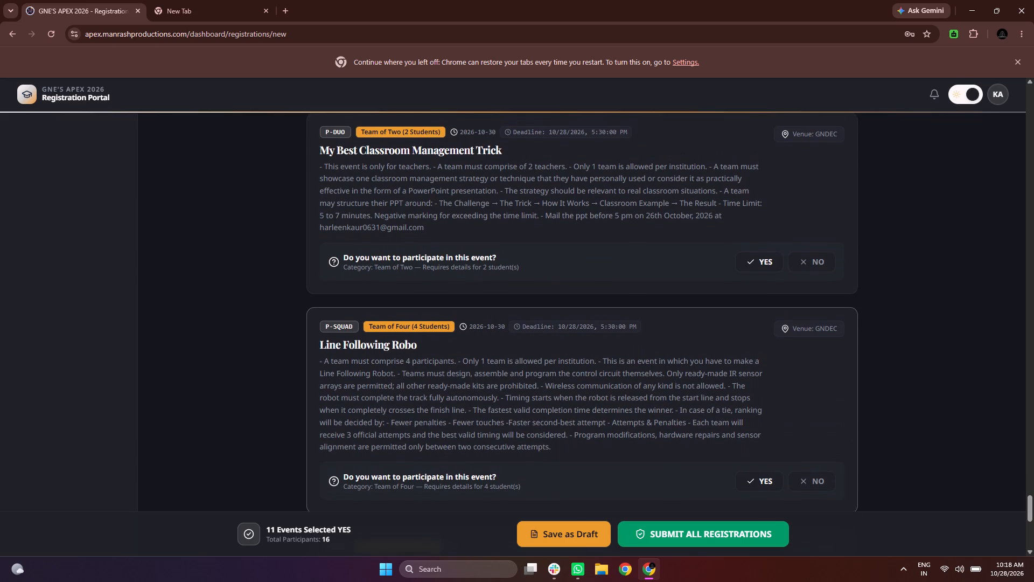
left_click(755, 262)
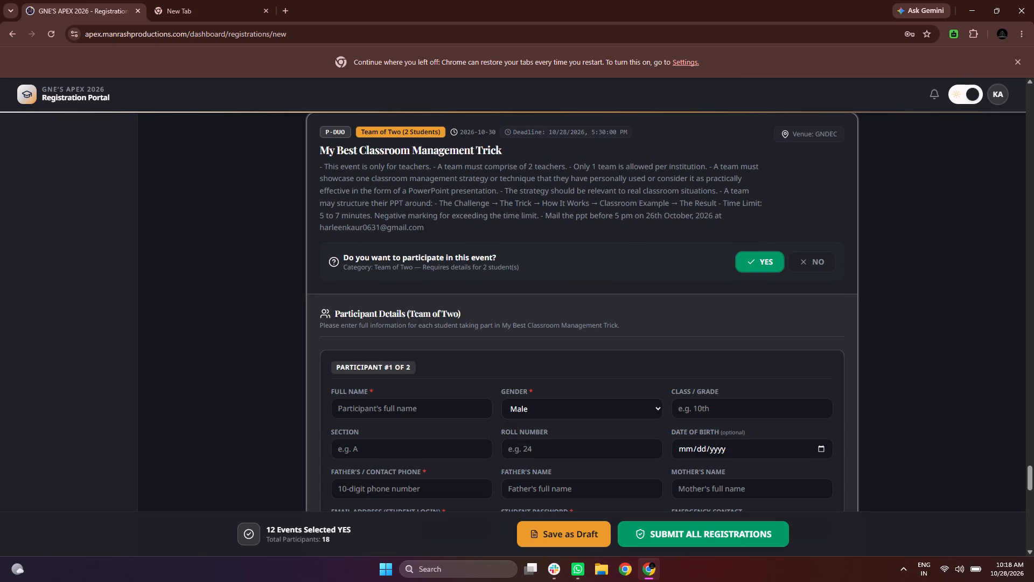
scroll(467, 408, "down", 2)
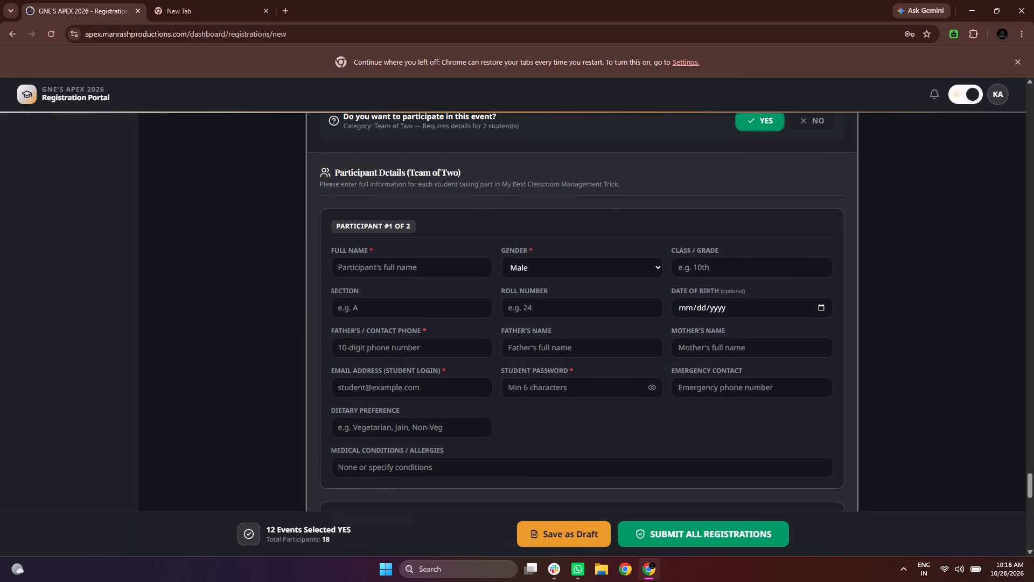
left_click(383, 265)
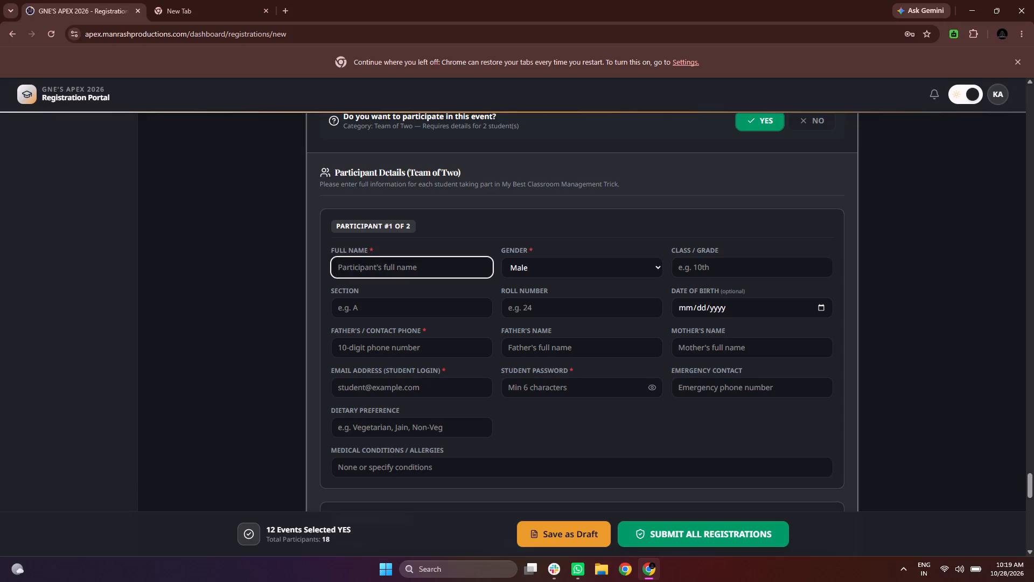
Decline participation in the My Best Classroom Management Trick event.
scroll(383, 265, "up", 1)
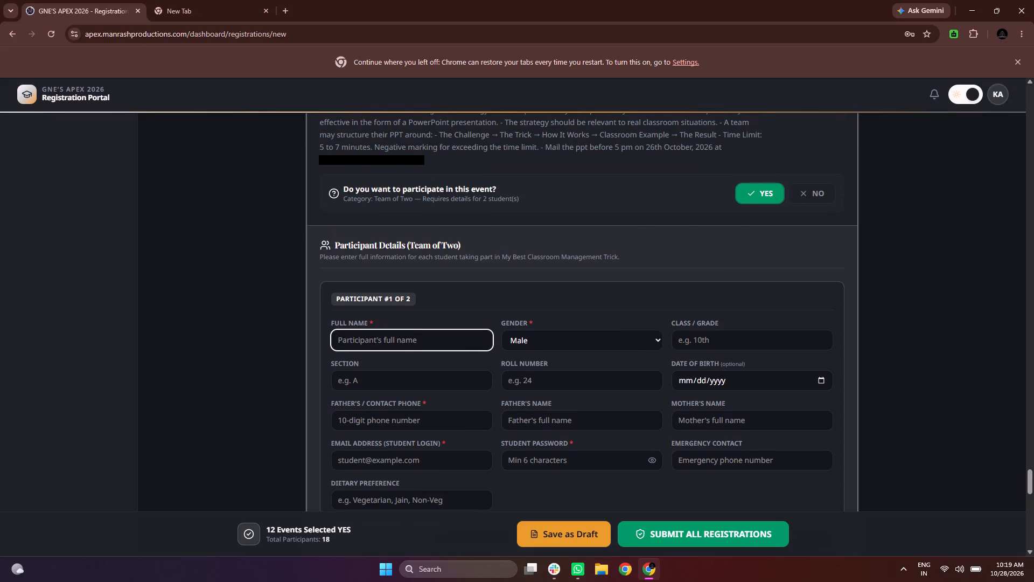
scroll(383, 265, "up", 1)
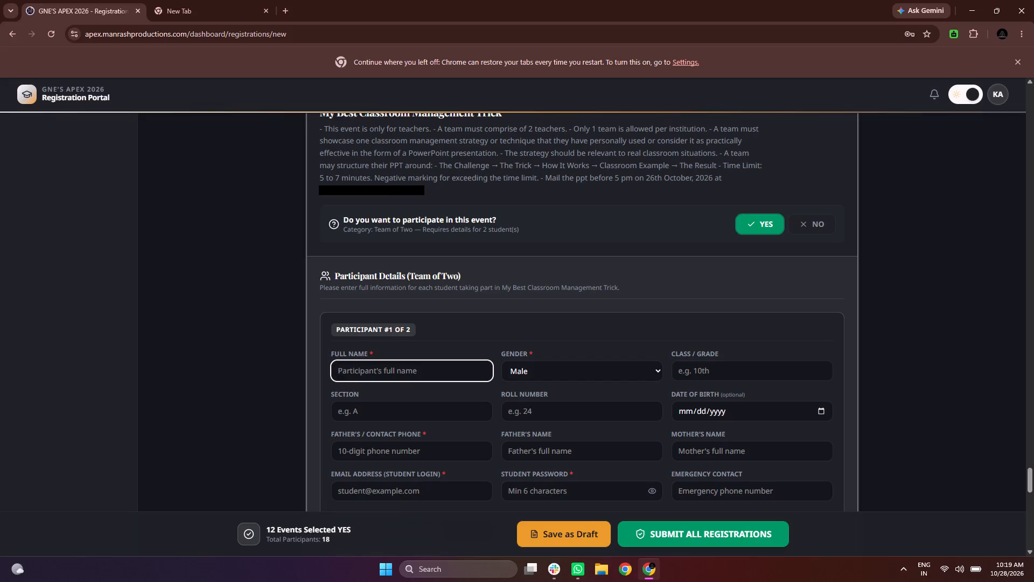
scroll(617, 314, "up", 1)
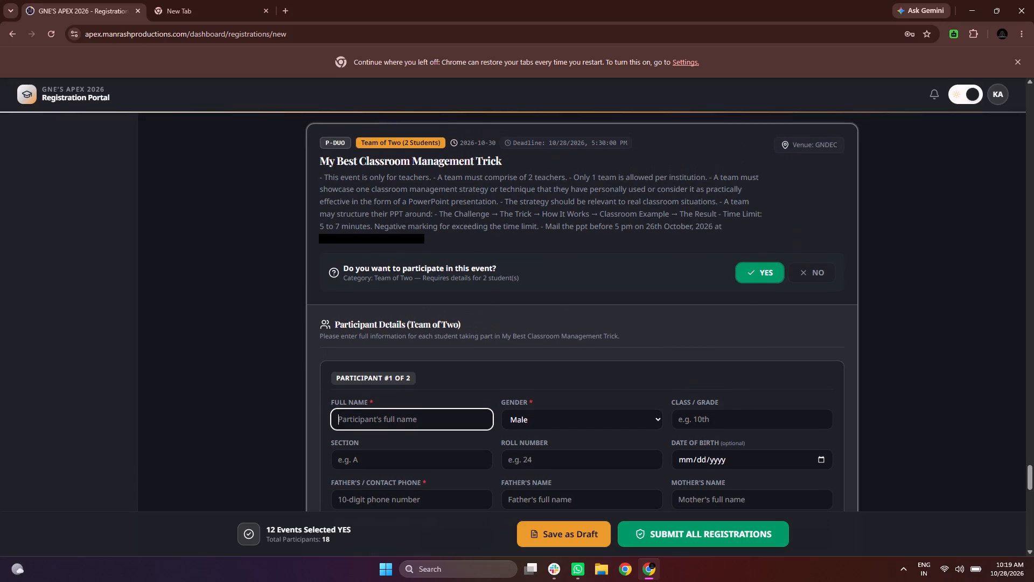
scroll(617, 314, "up", 1)
left_click(803, 261)
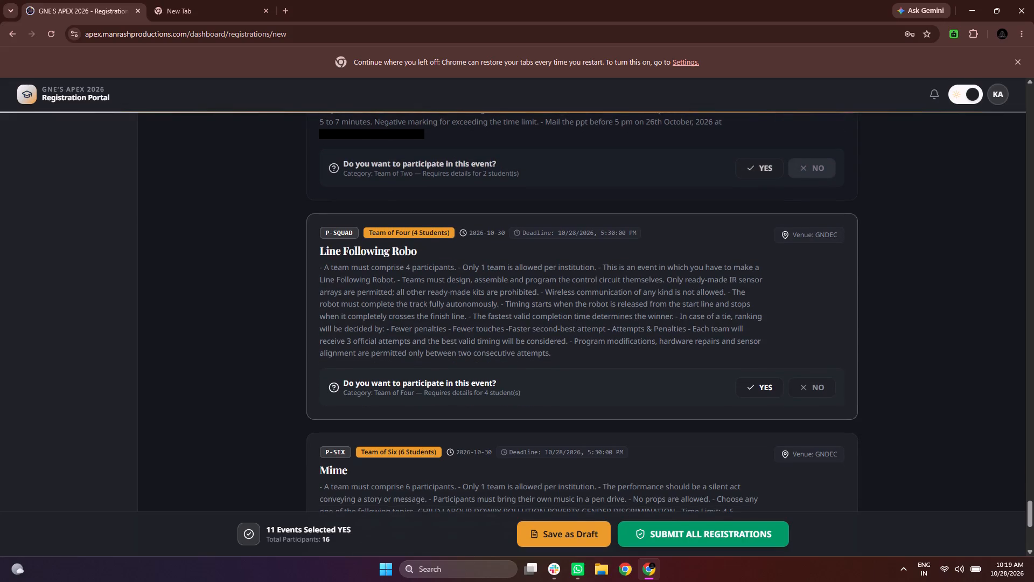
Opt in to participate in the Line Following Robo event.
left_click(760, 385)
Enter the student's full name, with both names capitalised, for Participant #1 of 4 in the Line Following Robo details.
scroll(544, 424, "down", 2)
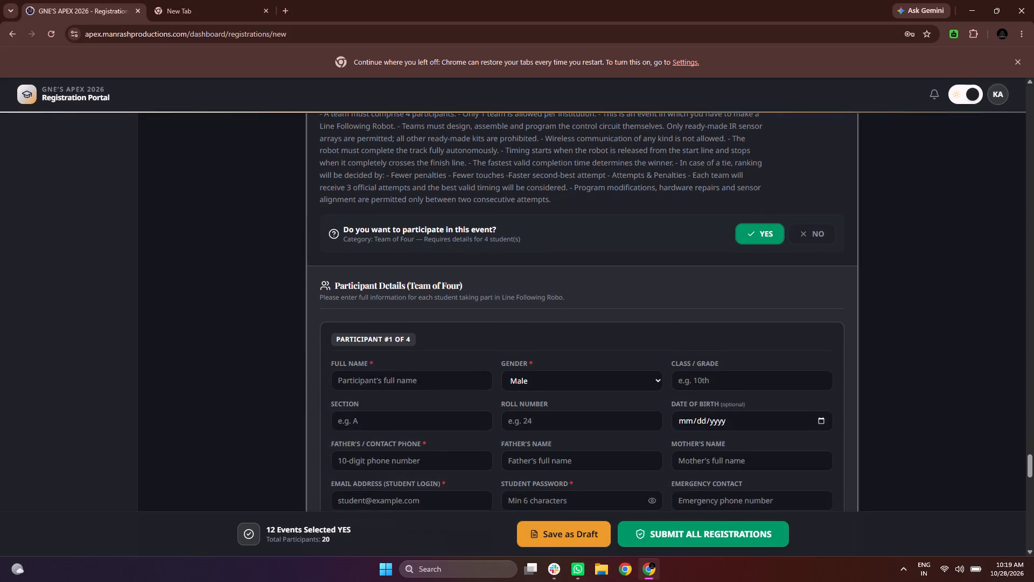
scroll(544, 424, "down", 1)
left_click(452, 338)
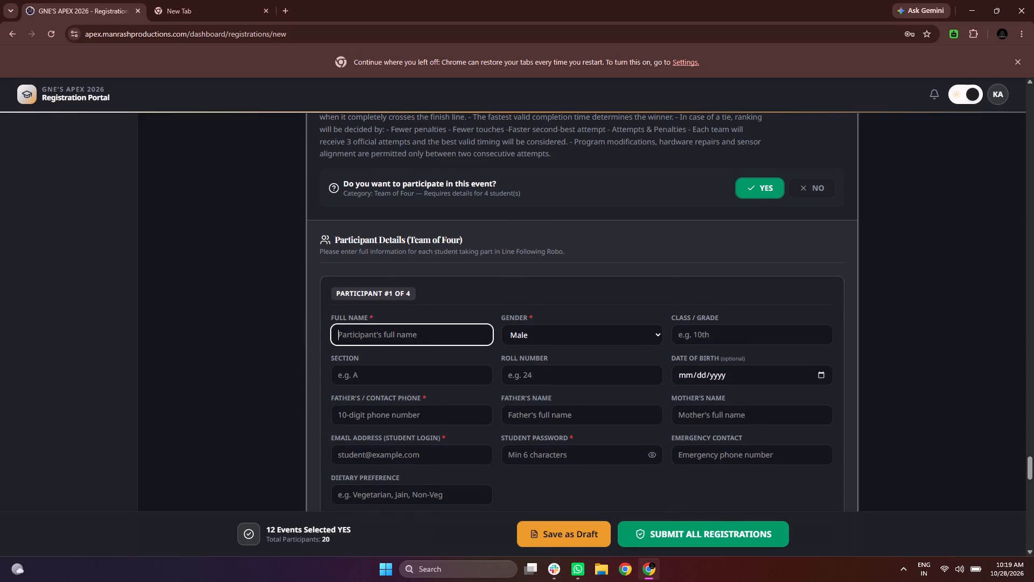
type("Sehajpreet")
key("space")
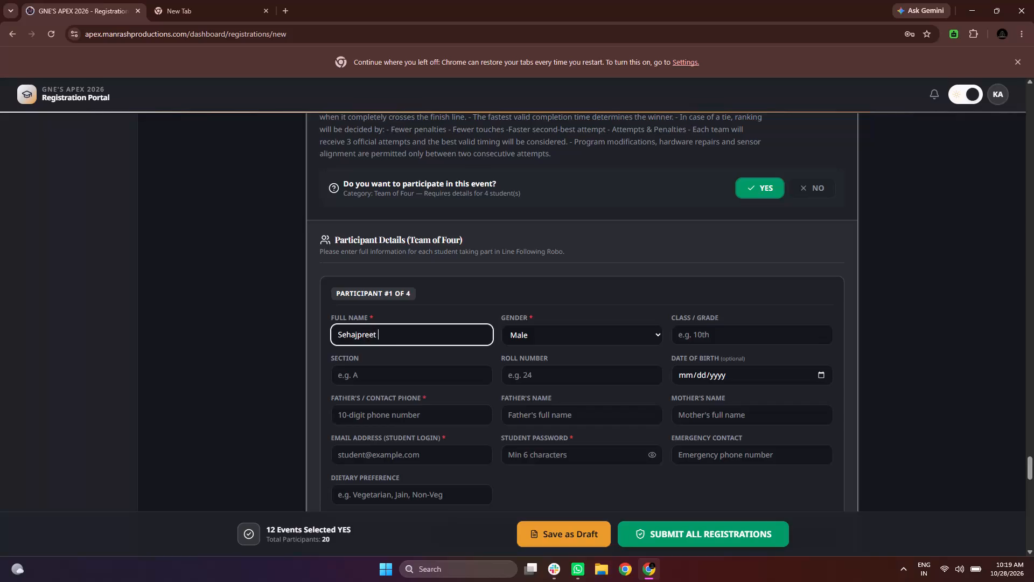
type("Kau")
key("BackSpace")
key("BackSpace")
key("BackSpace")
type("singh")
left_click(384, 338)
key("BackSpace")
key("BackSpace")
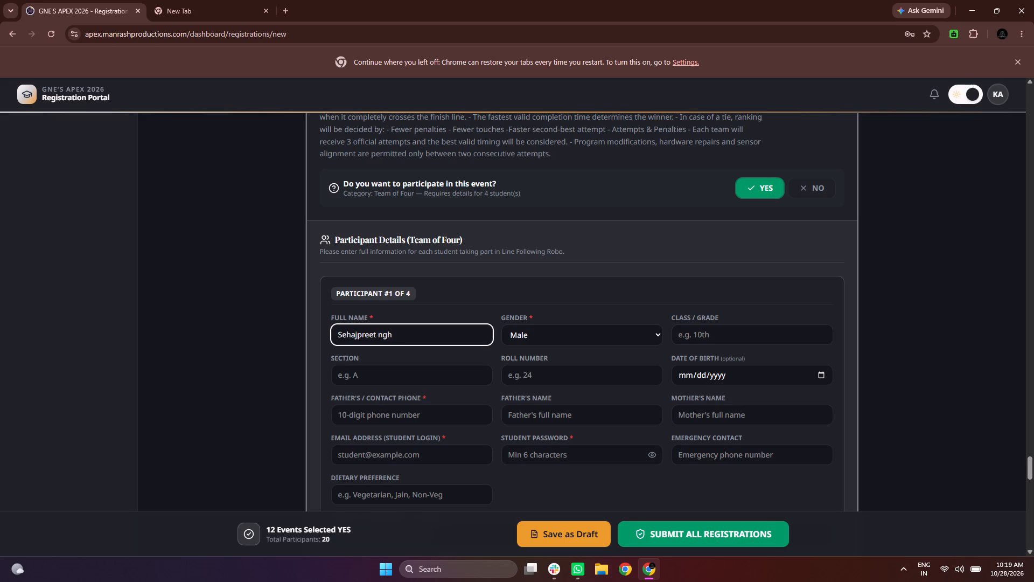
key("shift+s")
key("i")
Enter the father's and mother's full names for Participant #1 of 4 in the Line Following Robo details.
left_click(516, 414)
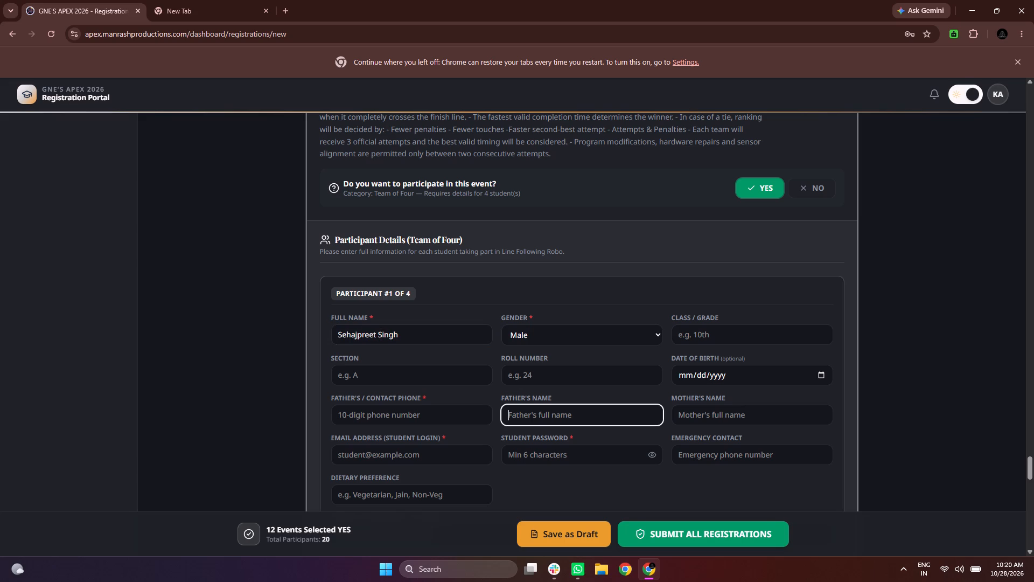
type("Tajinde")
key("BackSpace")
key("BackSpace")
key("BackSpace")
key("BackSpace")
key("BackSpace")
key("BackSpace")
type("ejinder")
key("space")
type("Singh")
scroll(516, 414, "down", 1)
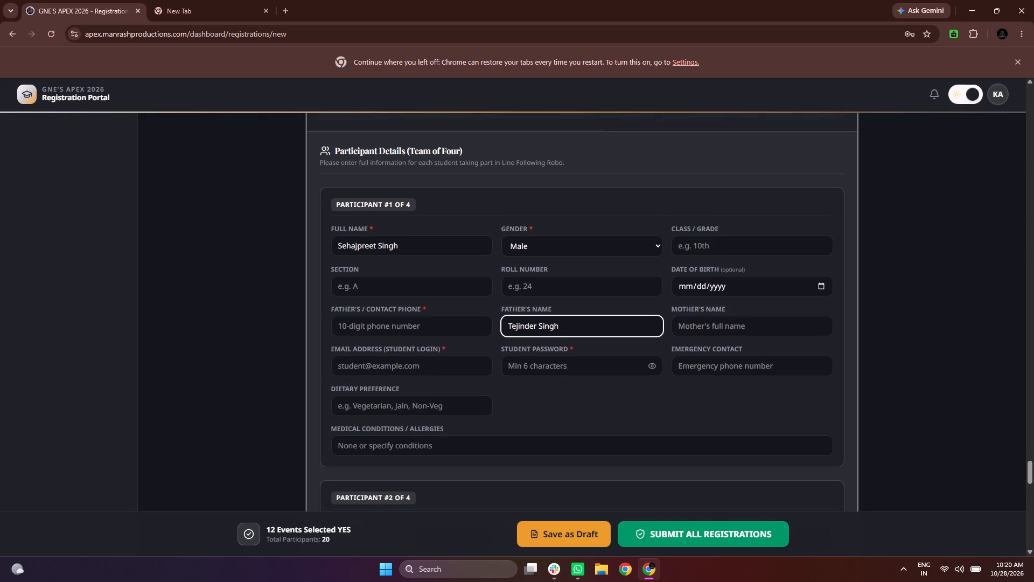
left_click(686, 332)
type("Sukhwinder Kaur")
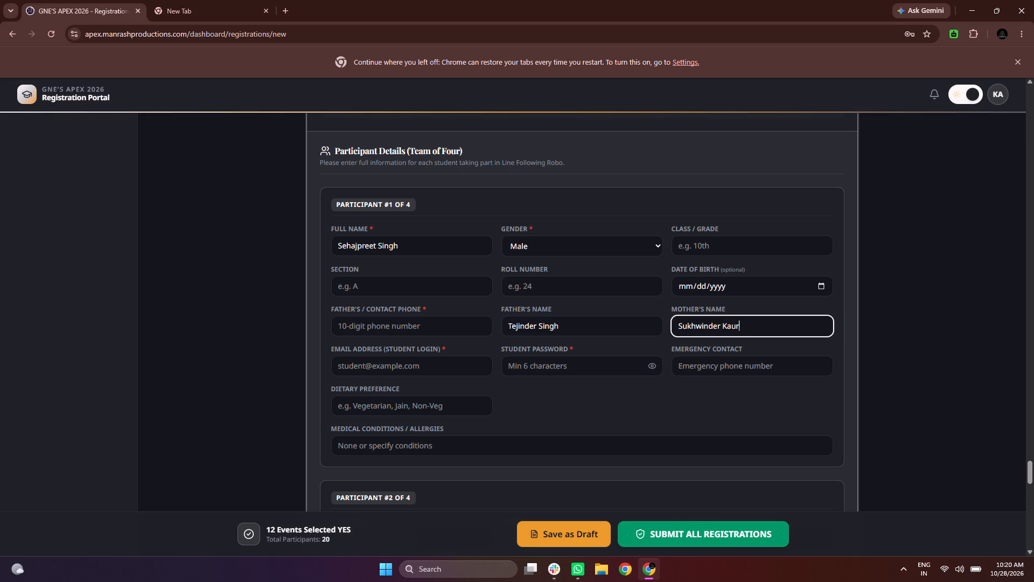
Enter the student's date of birth for Participant #1 of 4 in the Line Following Robo details.
left_click(684, 285)
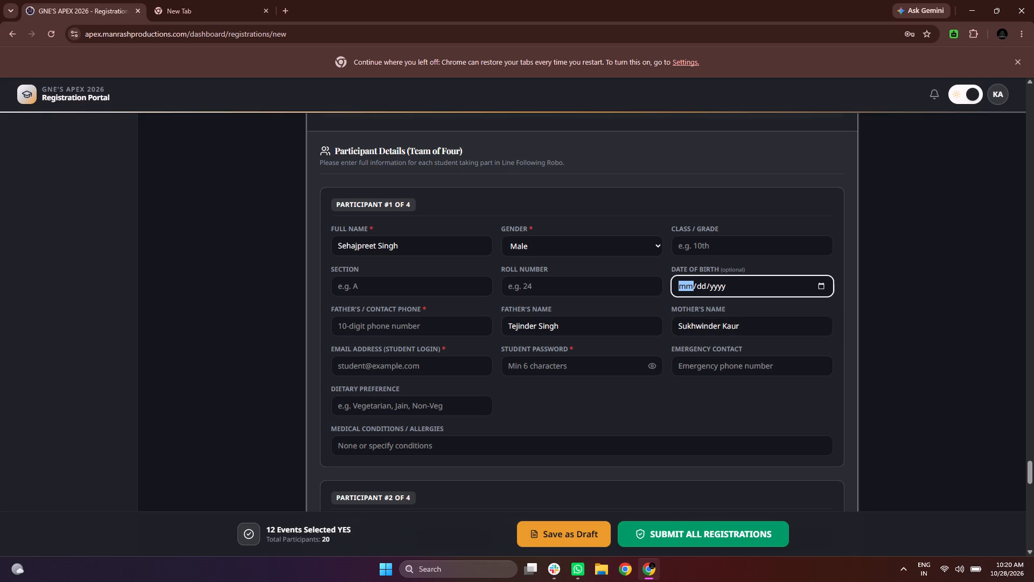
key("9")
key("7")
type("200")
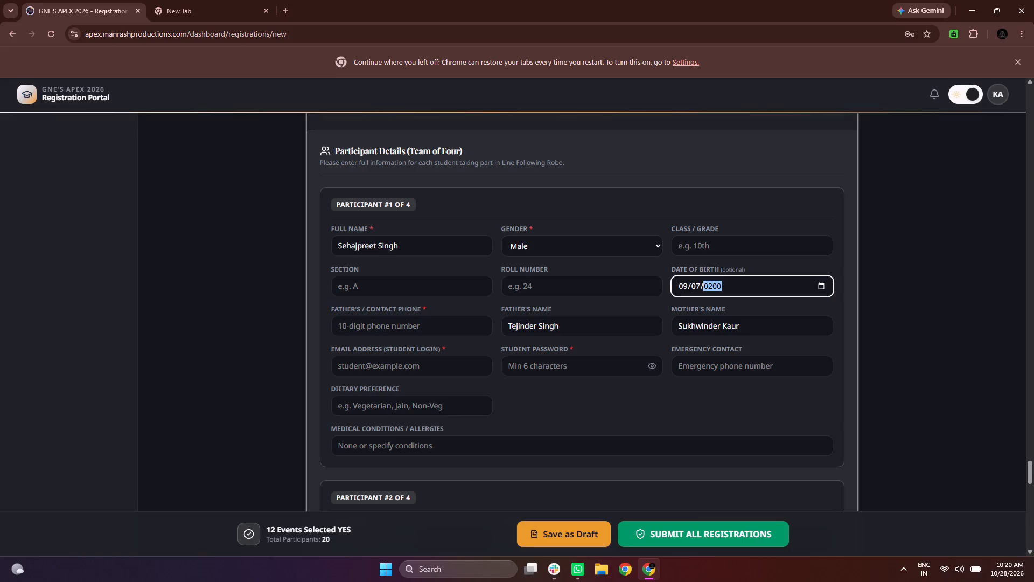
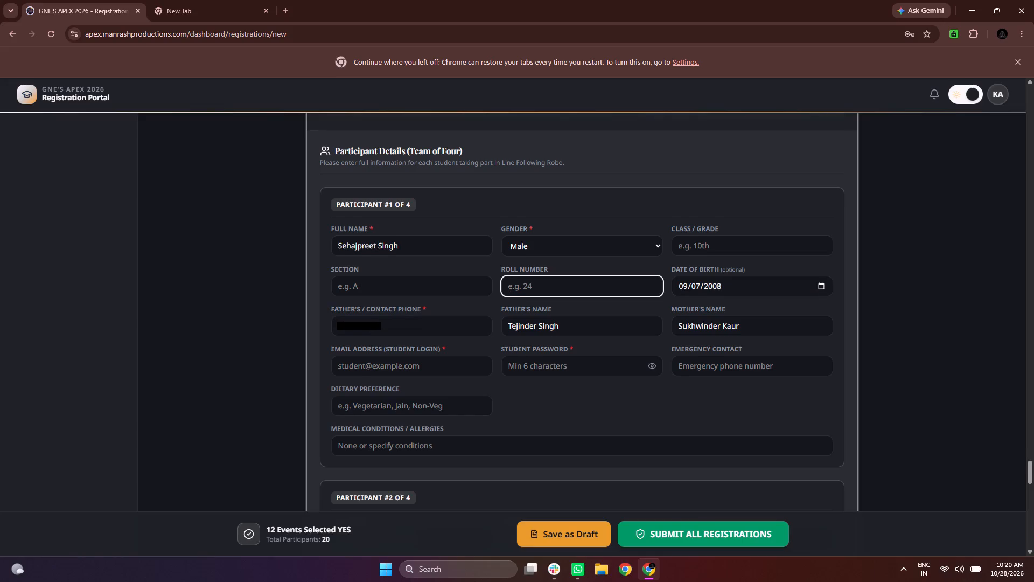
Enter the student's single-word name as the full name for Participant #2 of 4 in the Line Following Robo details.
scroll(539, 364, "down", 5)
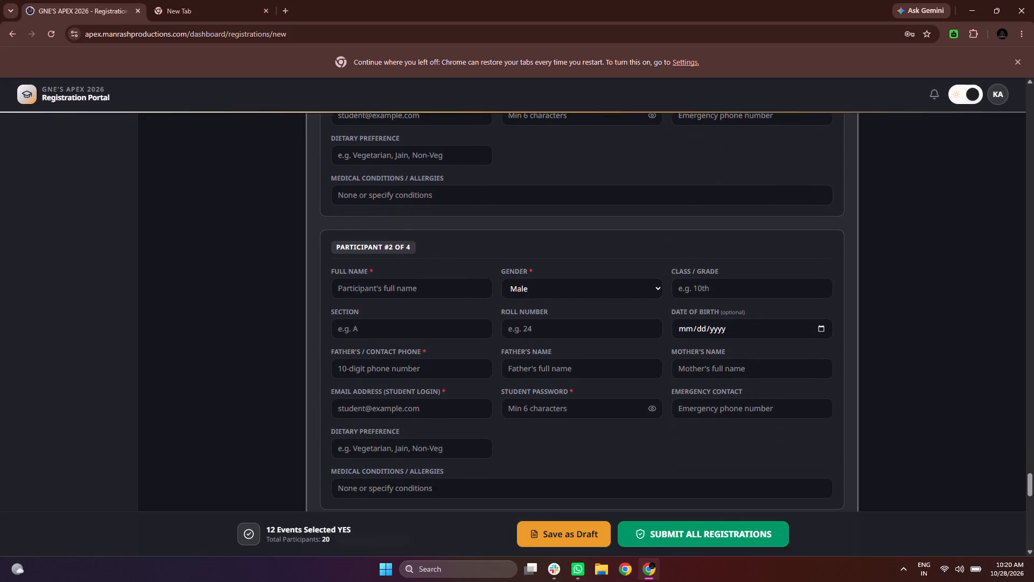
scroll(539, 364, "down", 1)
left_click(425, 274)
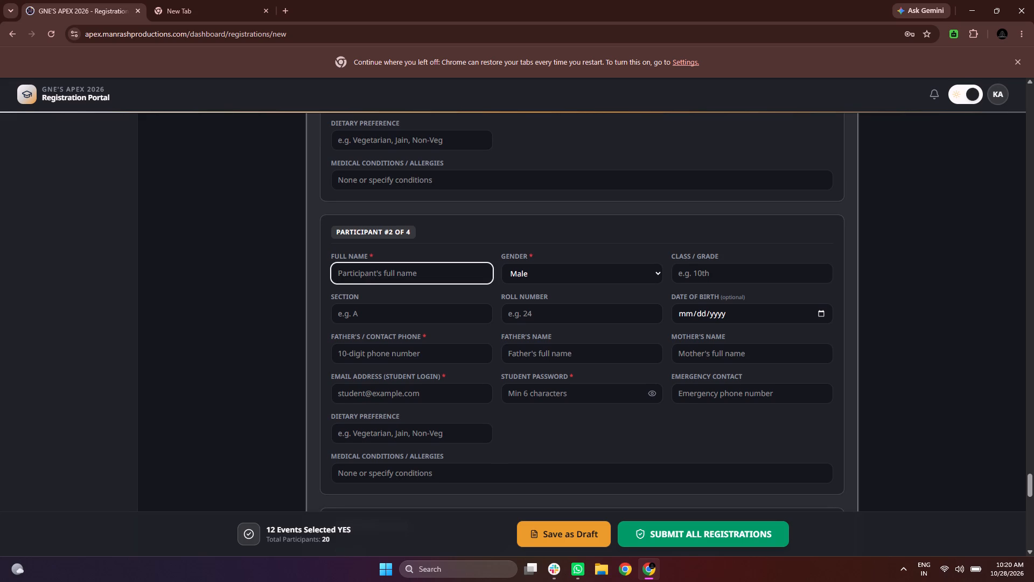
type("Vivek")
Begin the father's name entry for Participant #2 of 4 in the Line Following Robo details.
left_click(522, 357)
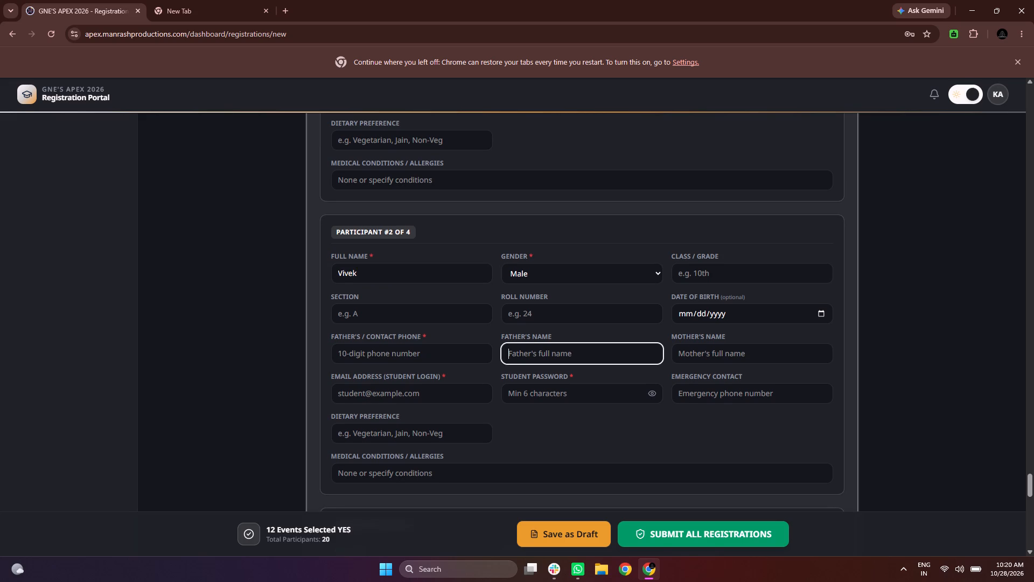
Enter the father's and mother's full names for Participant #2 of 4 in the Line Following Robo details.
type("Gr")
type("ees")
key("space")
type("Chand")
scroll(522, 357, "down", 1)
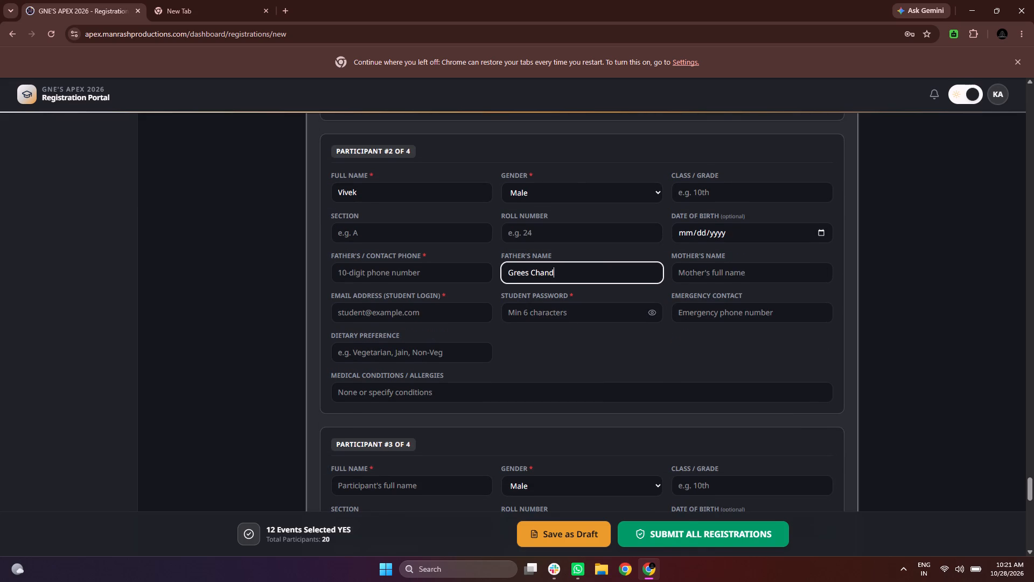
left_click(736, 272)
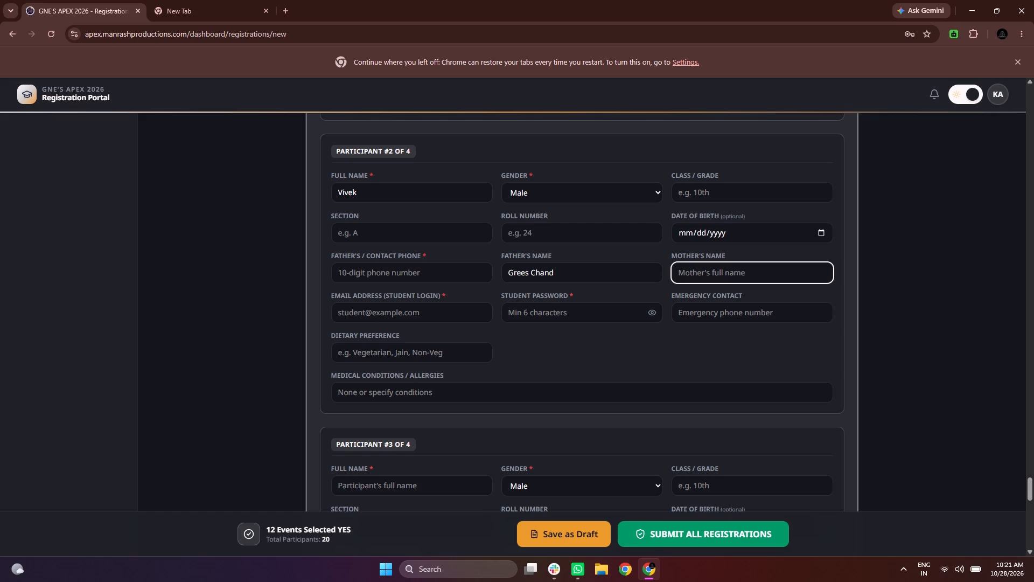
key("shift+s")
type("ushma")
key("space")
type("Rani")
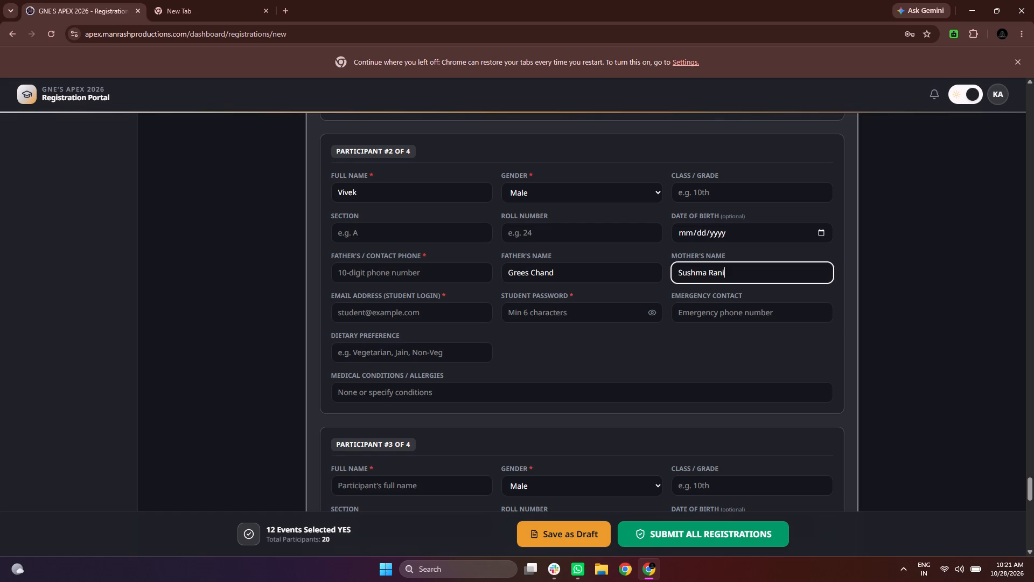
Enter the student's date of birth for Participant #2 of 4 in the Line Following Robo details.
left_click(684, 234)
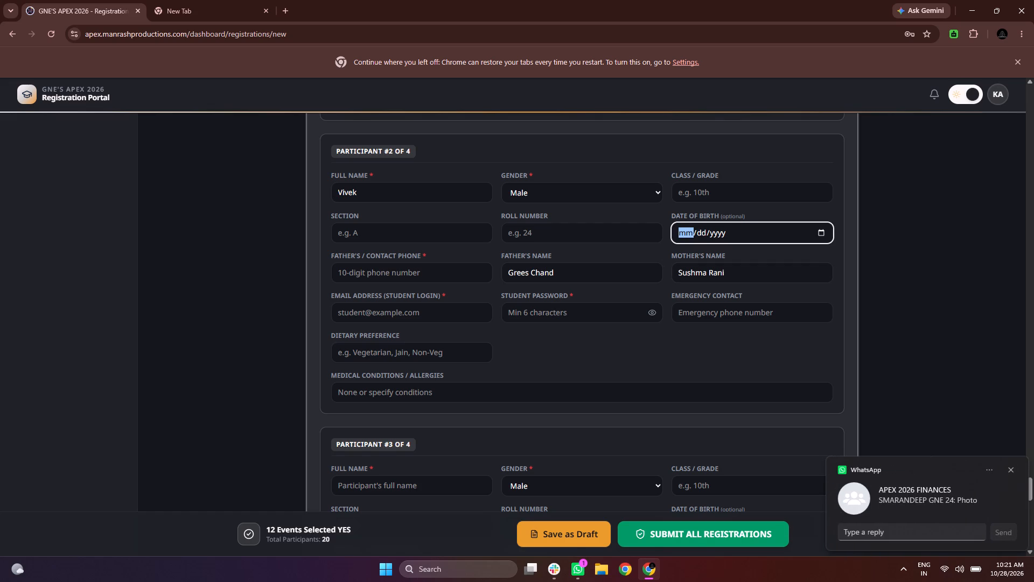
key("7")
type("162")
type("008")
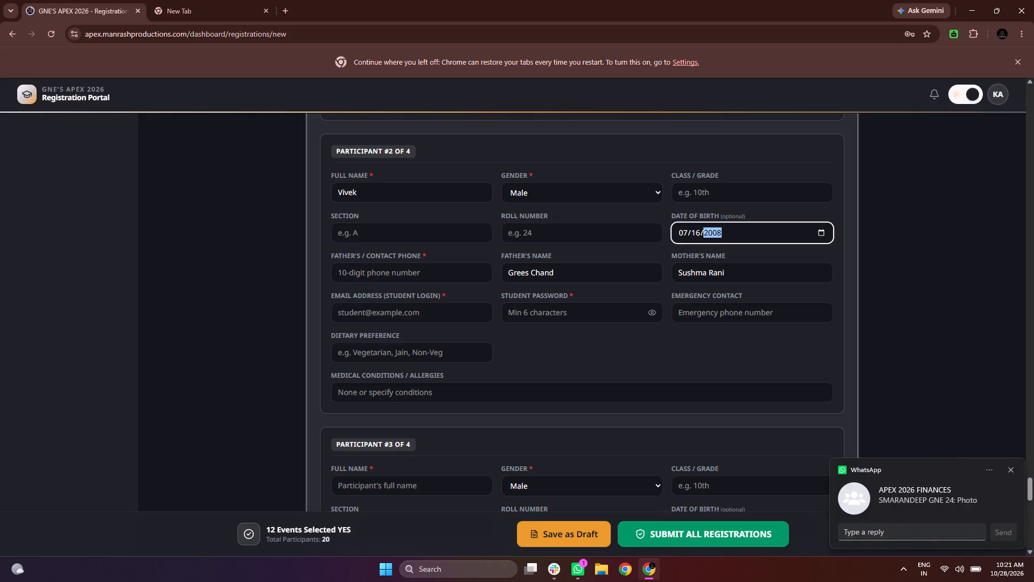
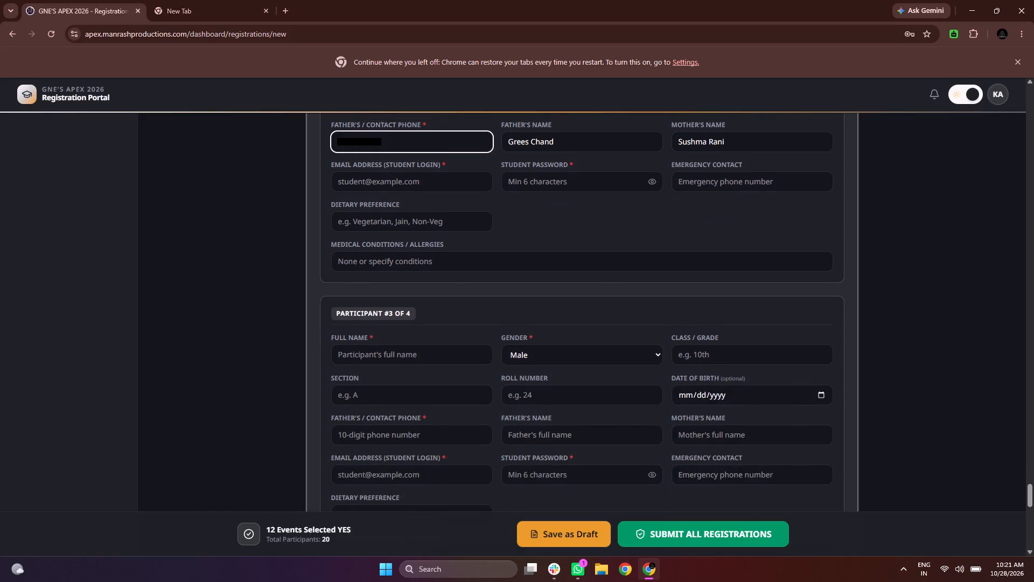
Enter the student's full name for Participant #3 of 4 in the Line Following Robo details.
scroll(677, 359, "down", 1)
left_click(465, 270)
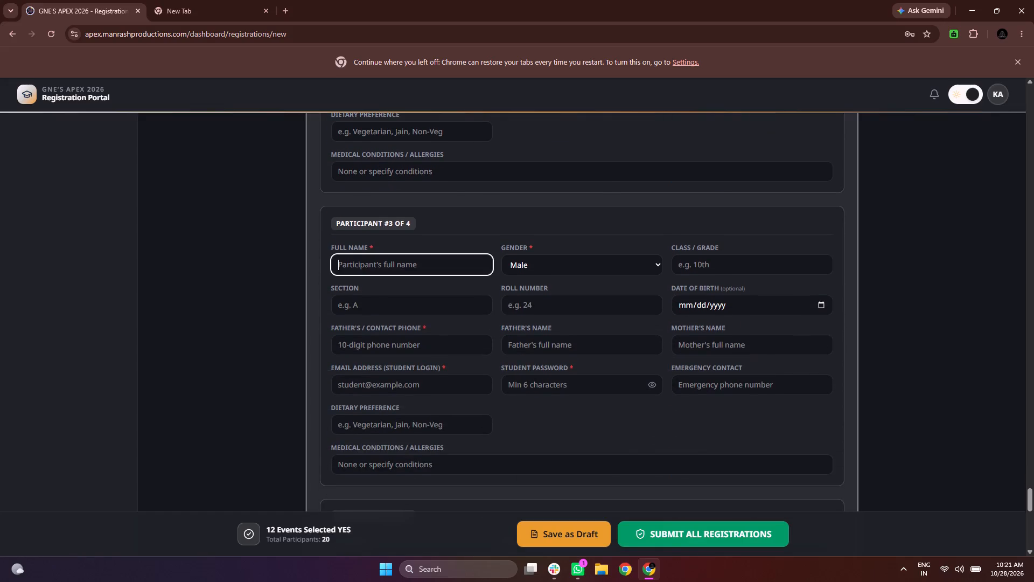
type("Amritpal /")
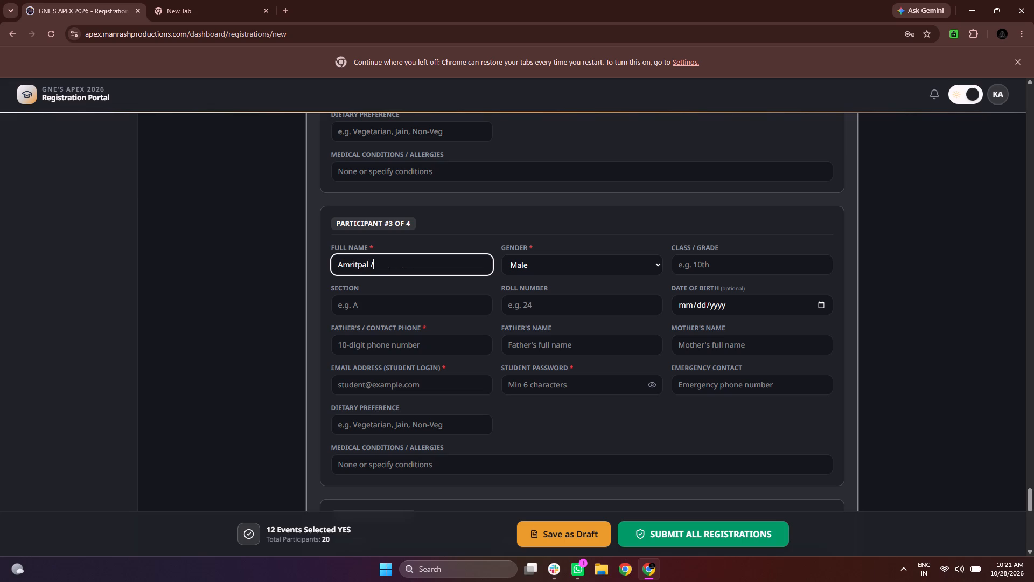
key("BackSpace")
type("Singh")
Fill in the father's and mother's full names for Participant #3 of 4, with the mother's surname properly capitalised.
left_click(581, 345)
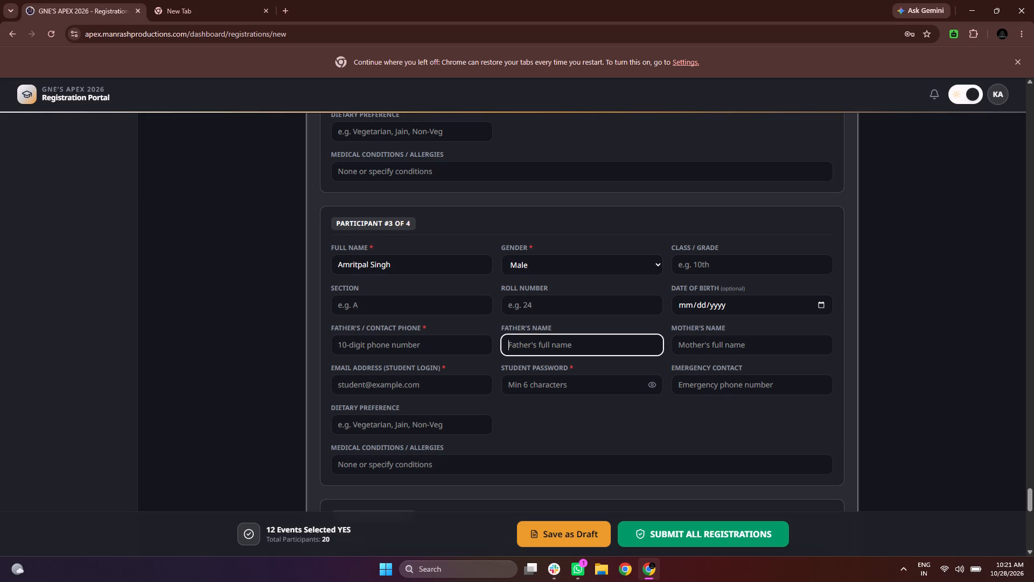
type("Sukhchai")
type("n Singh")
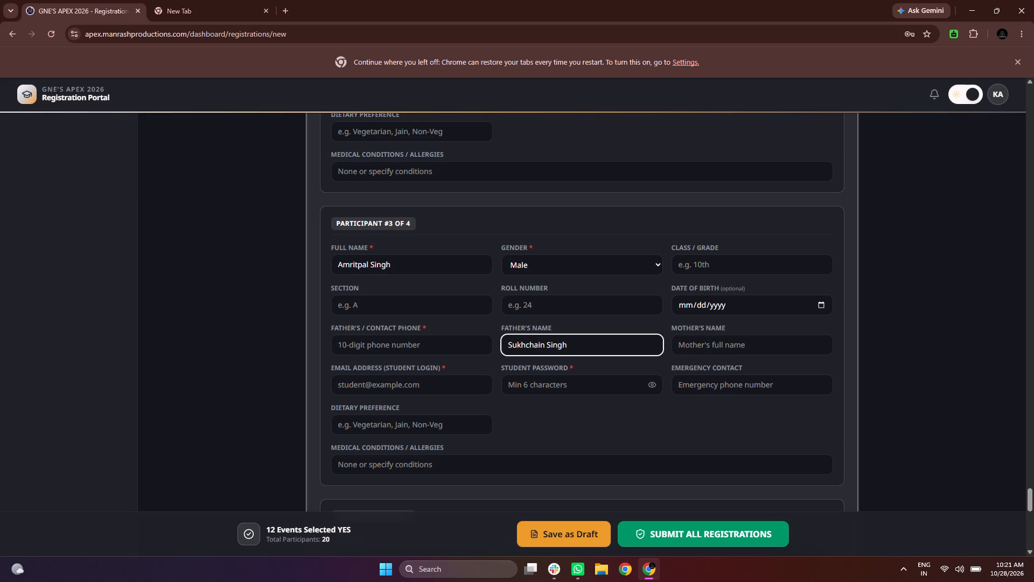
left_click(684, 344)
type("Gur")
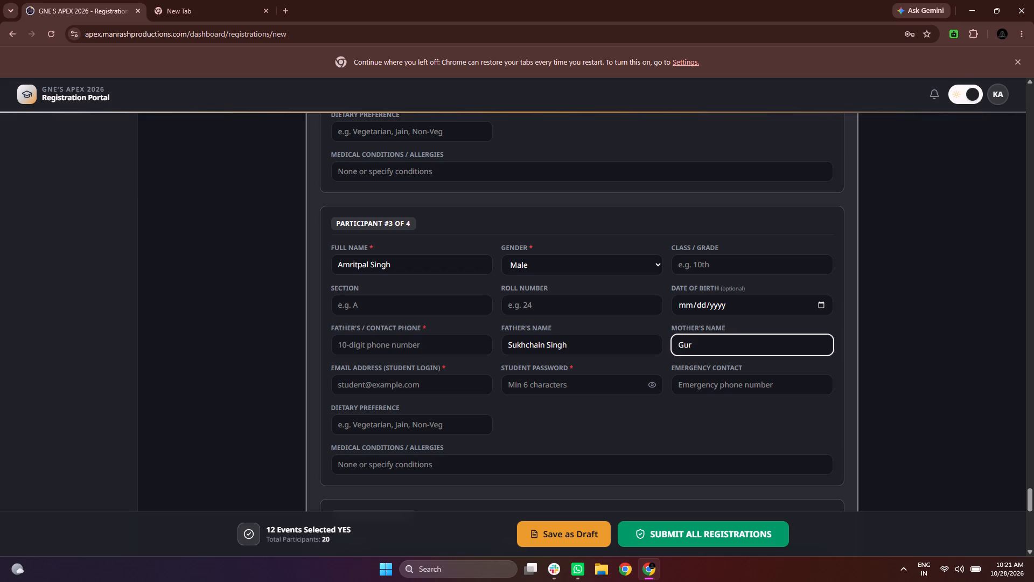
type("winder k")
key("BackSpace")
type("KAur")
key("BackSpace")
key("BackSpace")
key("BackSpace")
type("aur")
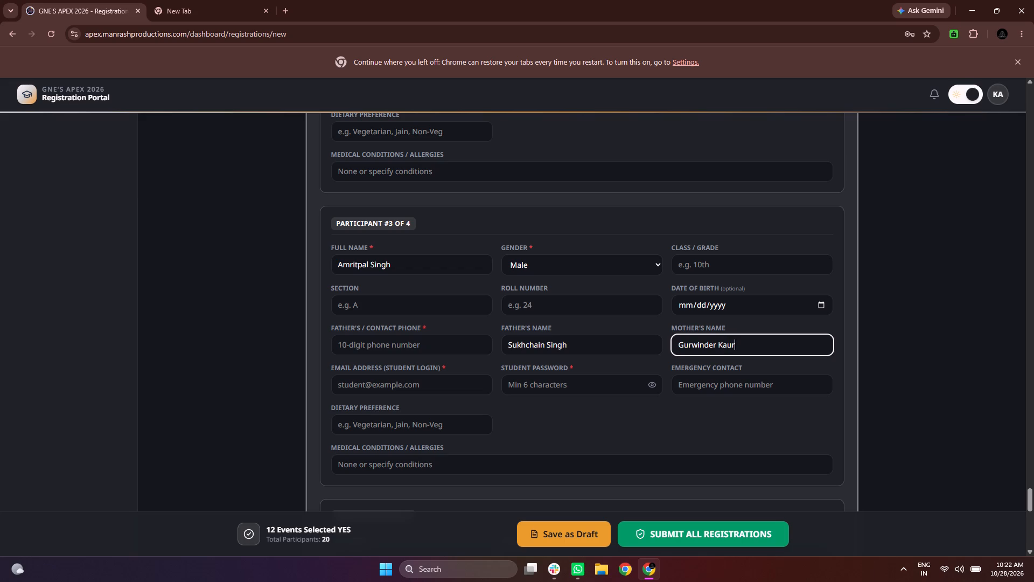
Enter the student's date of birth for Participant #3 of 4 in the Line Following Robo details.
left_click(720, 302)
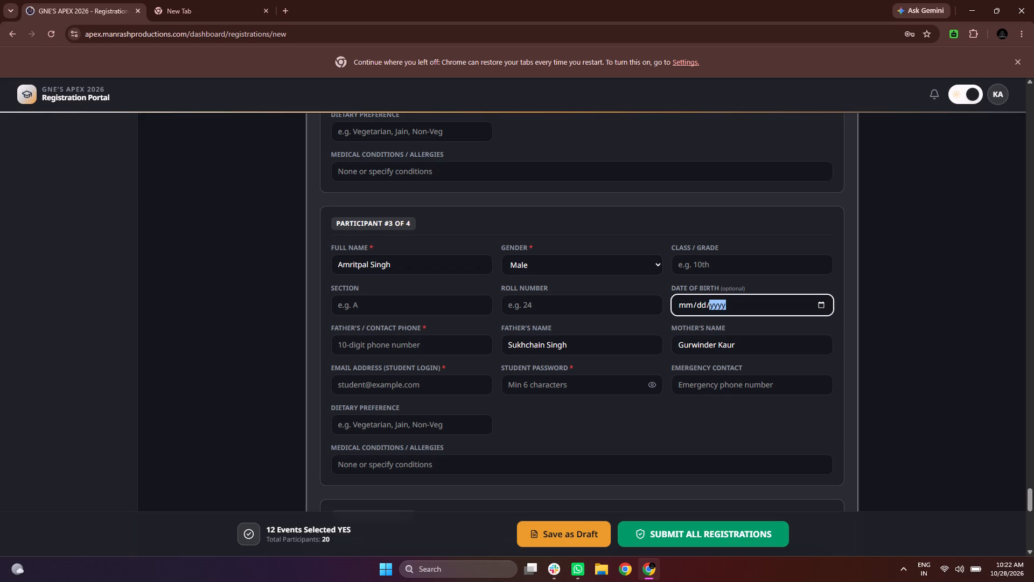
left_click(683, 302)
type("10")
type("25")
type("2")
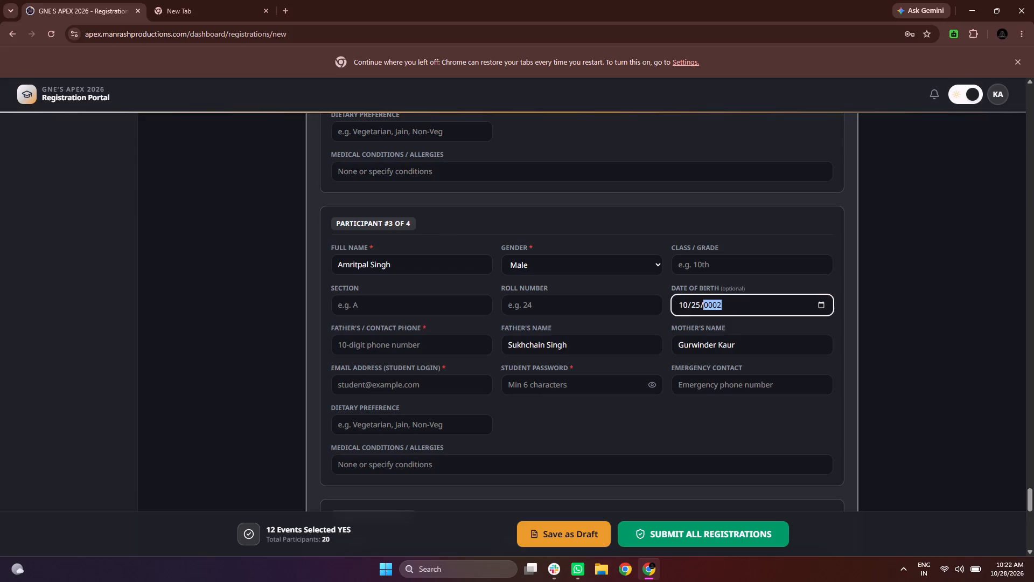
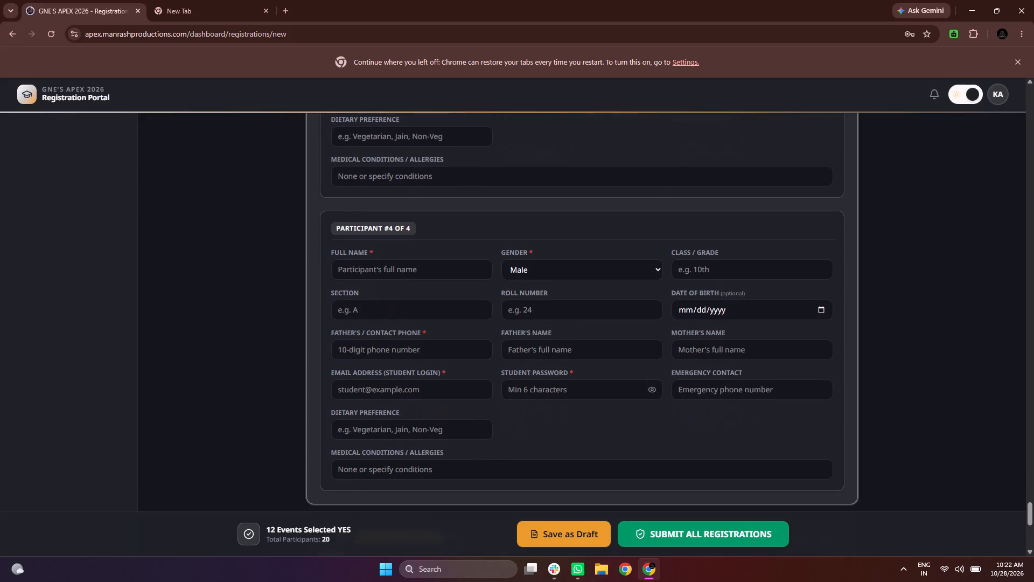
Enter the student's full name for Participant #4 of 4 in the Line Following Robo details.
scroll(580, 311, "down", 1)
left_click(465, 219)
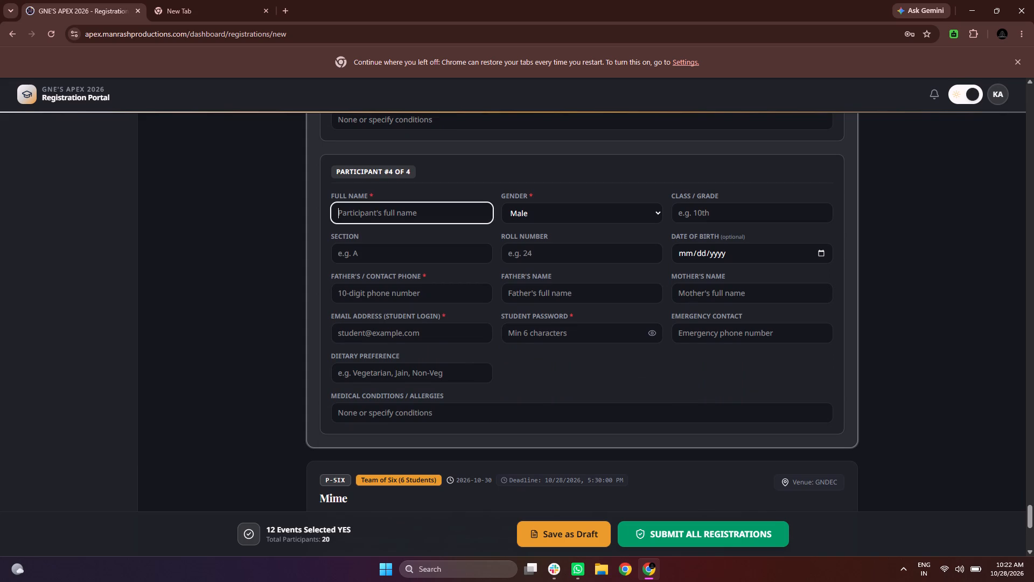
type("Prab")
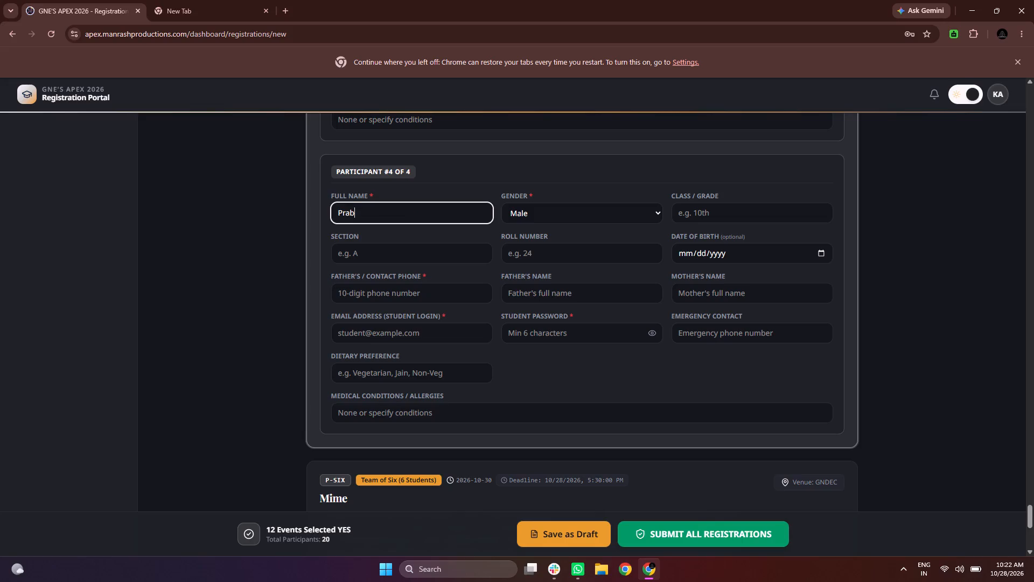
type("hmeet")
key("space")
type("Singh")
Fill in the father's and mother's full names for Participant #4 of 4 in the Line Following Robo details.
scroll(549, 260, "up", 1)
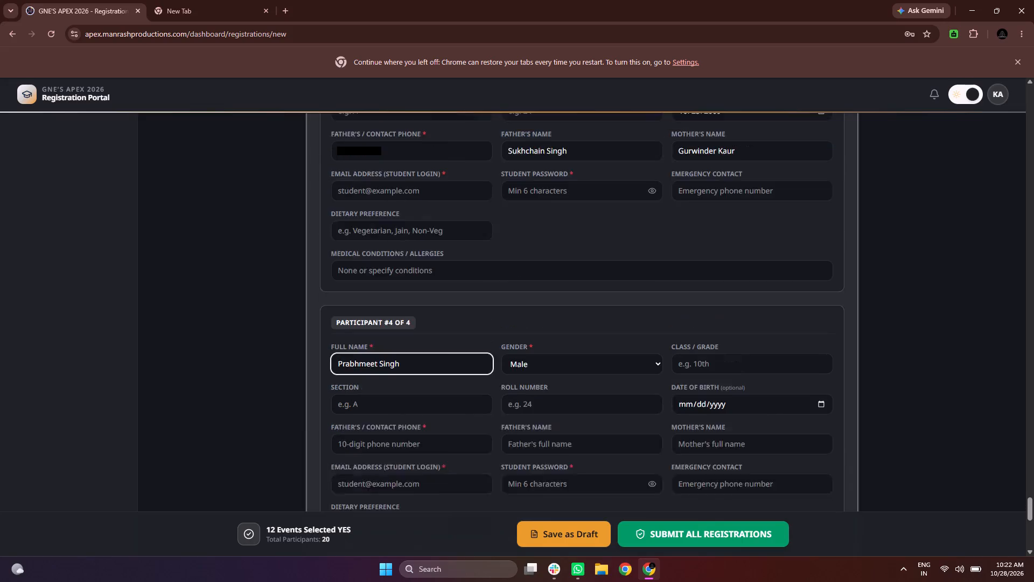
scroll(549, 260, "up", 3)
scroll(549, 260, "down", 7)
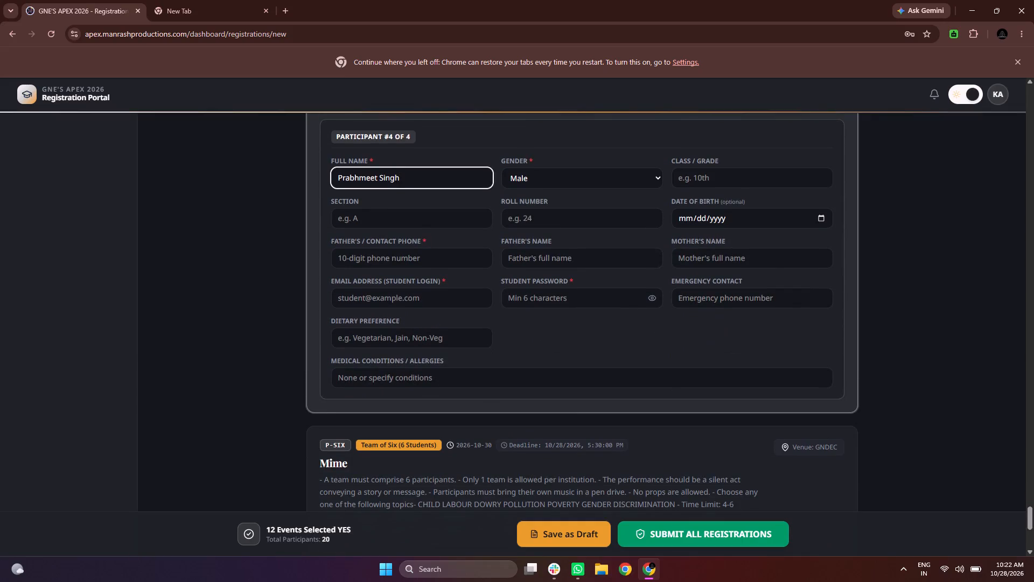
left_click(549, 260)
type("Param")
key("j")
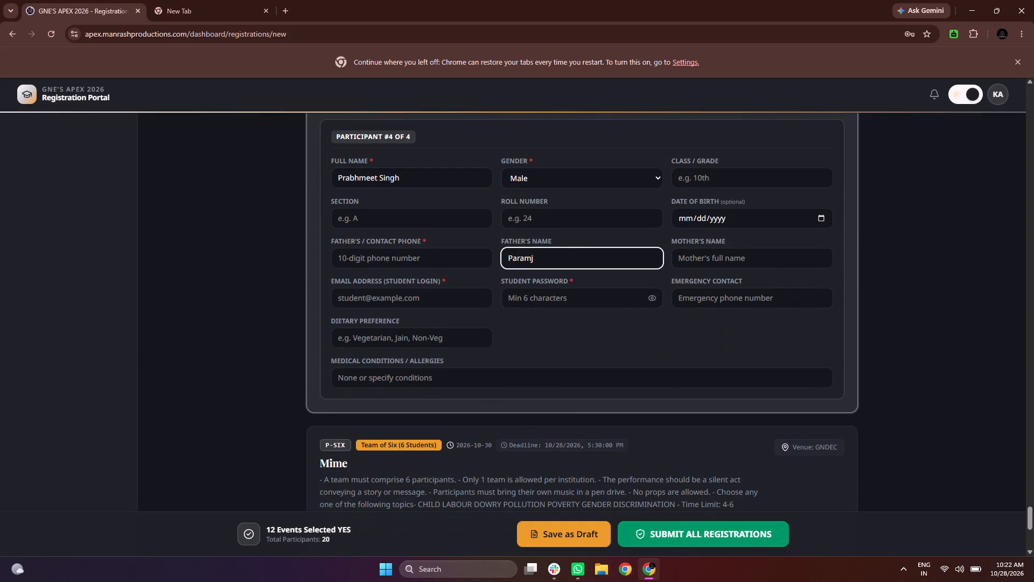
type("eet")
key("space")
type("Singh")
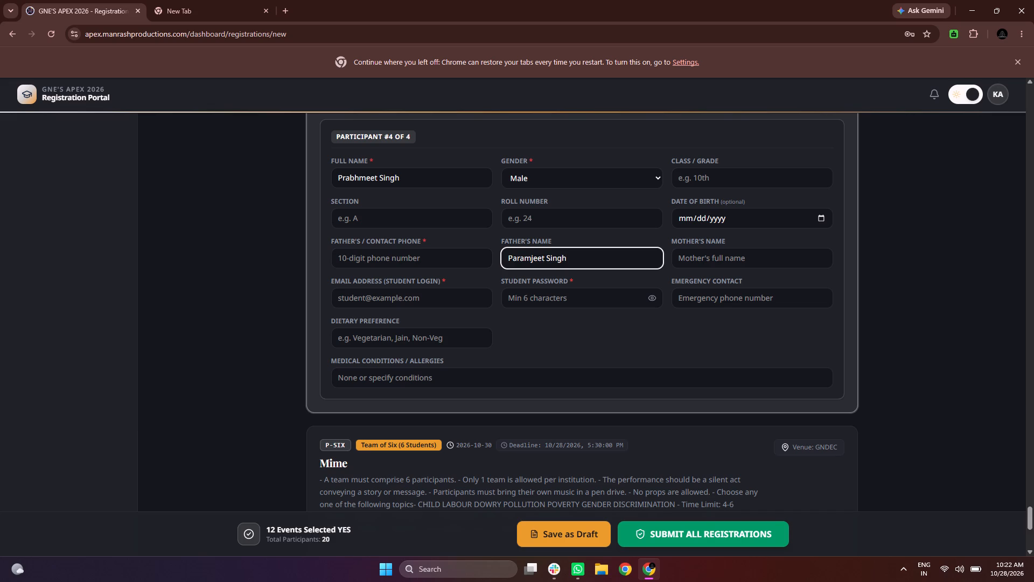
left_click(687, 257)
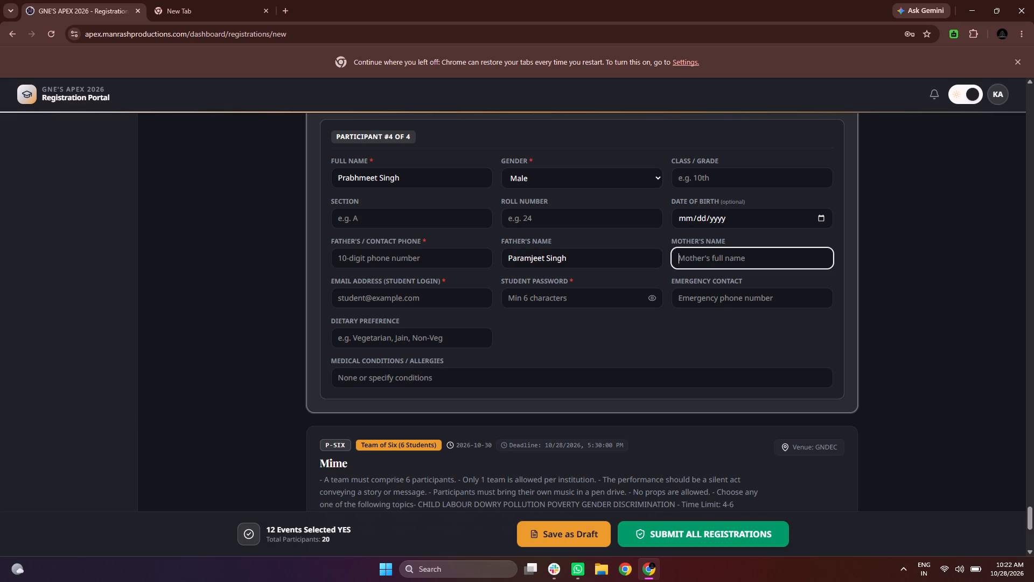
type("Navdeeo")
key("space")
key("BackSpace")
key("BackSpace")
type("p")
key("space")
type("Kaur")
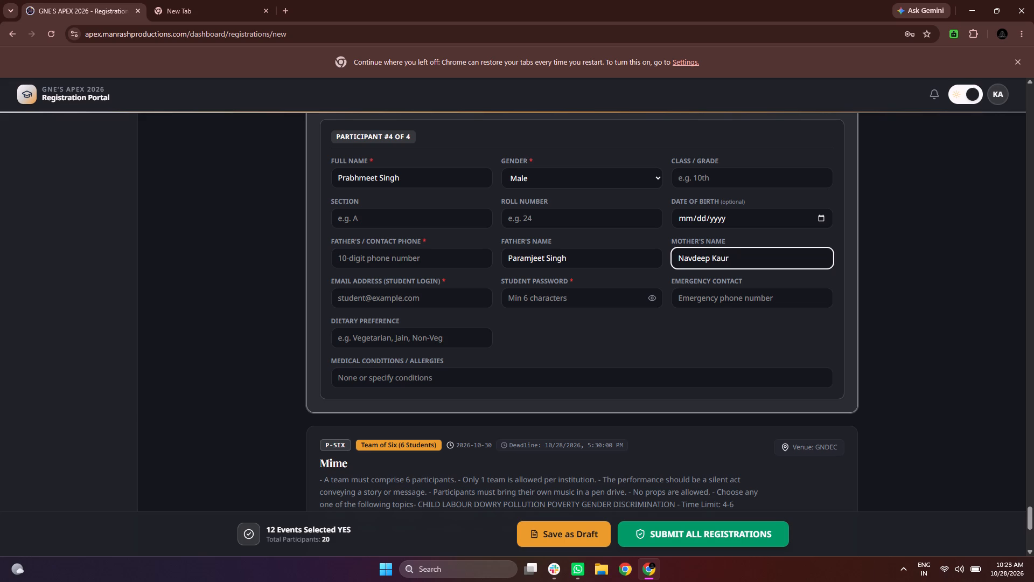
Enter the student's date of birth for Participant #4 of 4 in the Line Following Robo details.
left_click(686, 216)
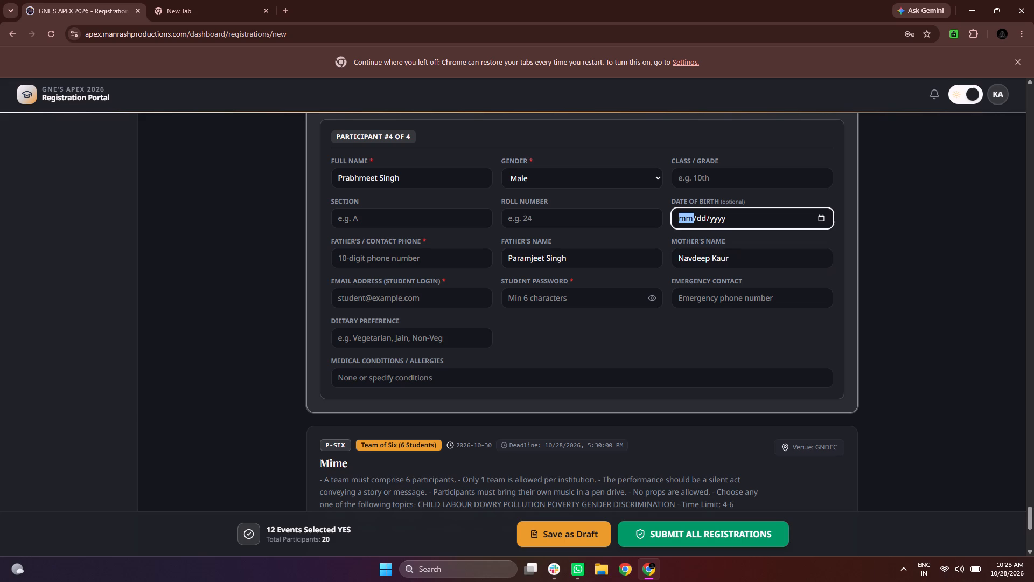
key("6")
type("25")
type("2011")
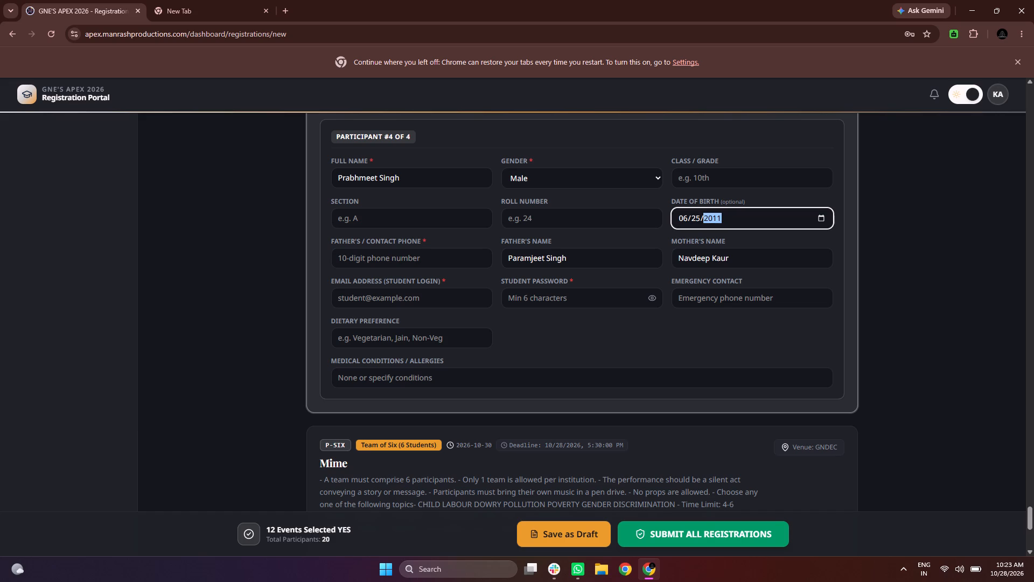
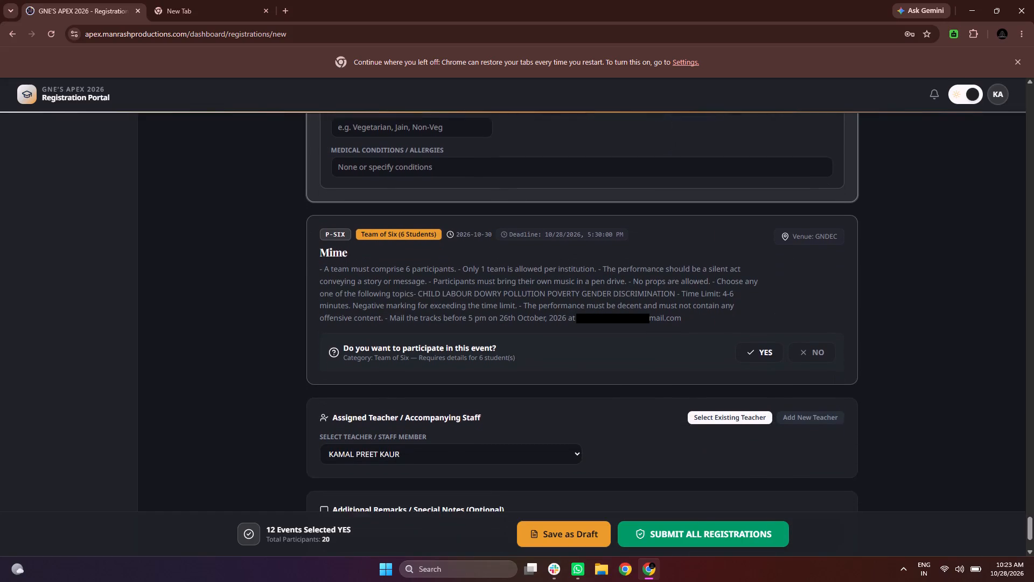
Decline participation in the Mime team-of-six event.
scroll(580, 338, "down", 4)
scroll(580, 338, "right", 1)
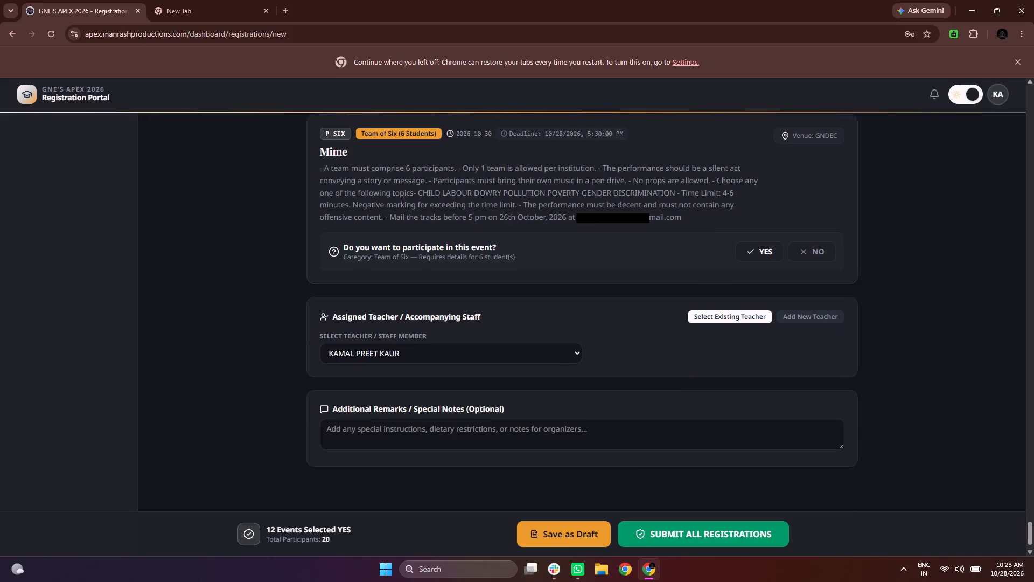
scroll(580, 338, "right", 1)
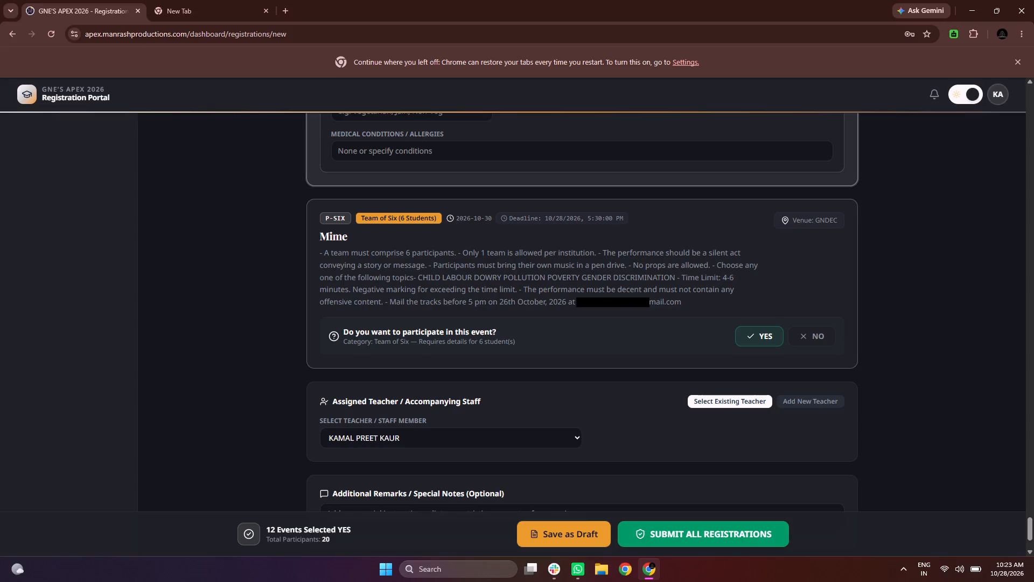
left_click(821, 335)
Review the participant details entered for the events, from Prompt Engineering at the start of the form through Line Following Robo.
scroll(575, 250, "up", 15)
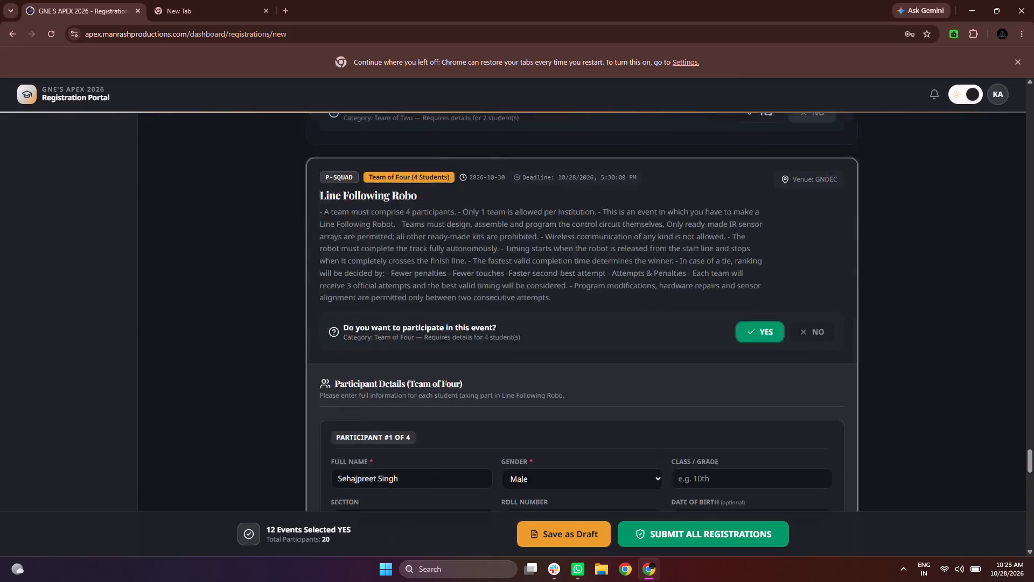
scroll(575, 250, "up", 16)
scroll(575, 250, "up", 10)
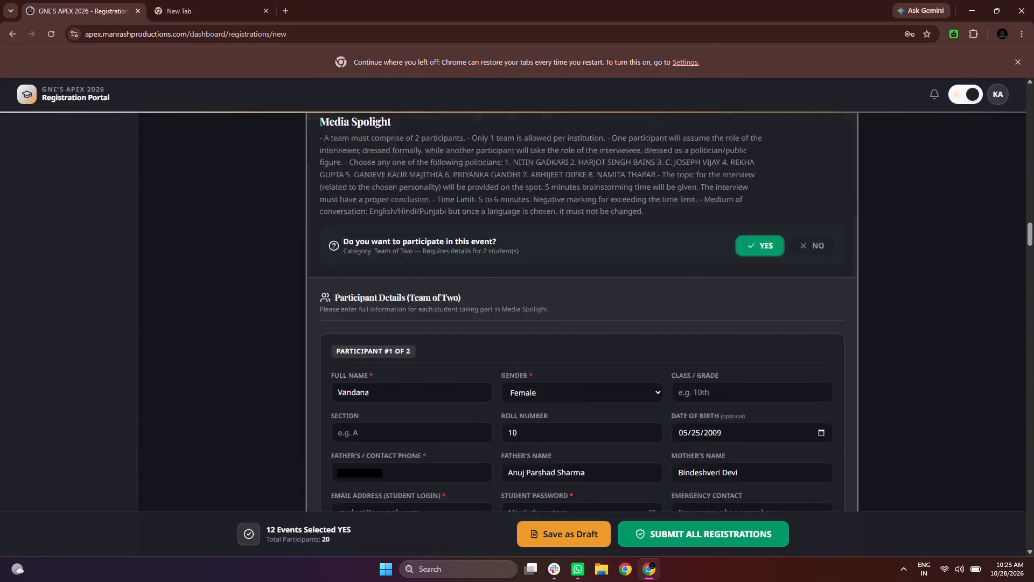
scroll(575, 250, "up", 19)
scroll(575, 250, "up", 11)
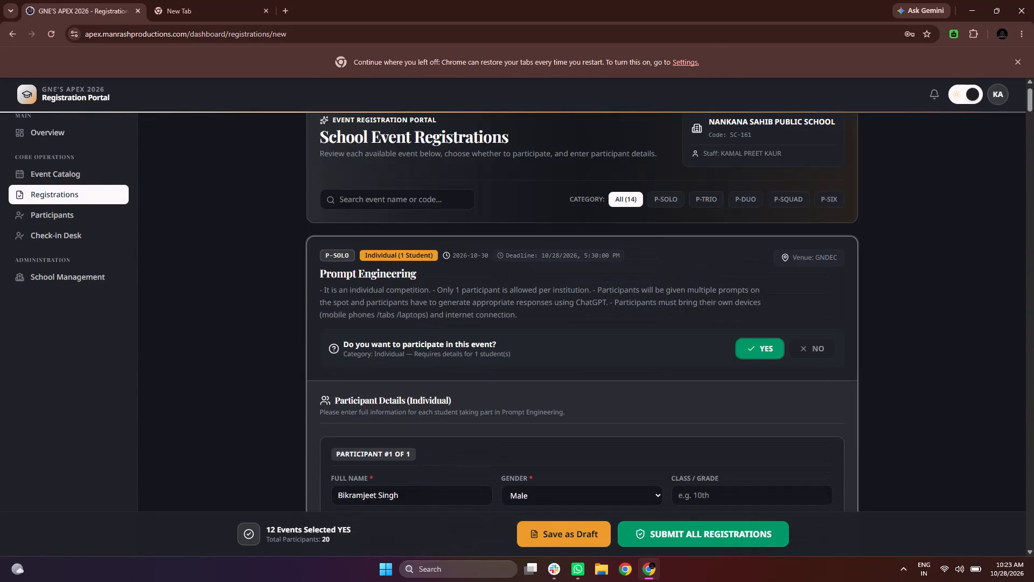
scroll(410, 327, "down", 2)
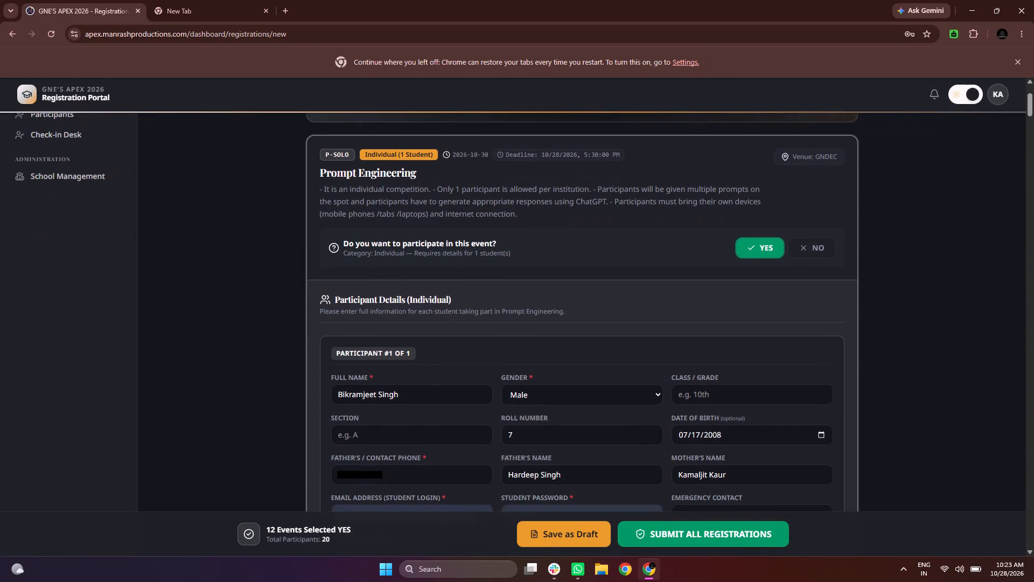
scroll(410, 327, "down", 10)
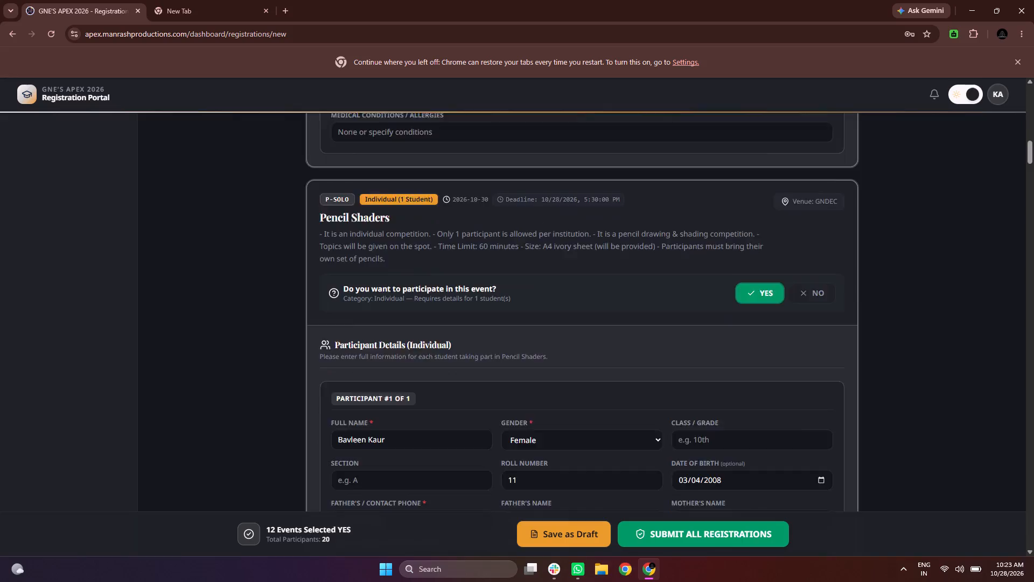
scroll(410, 327, "down", 12)
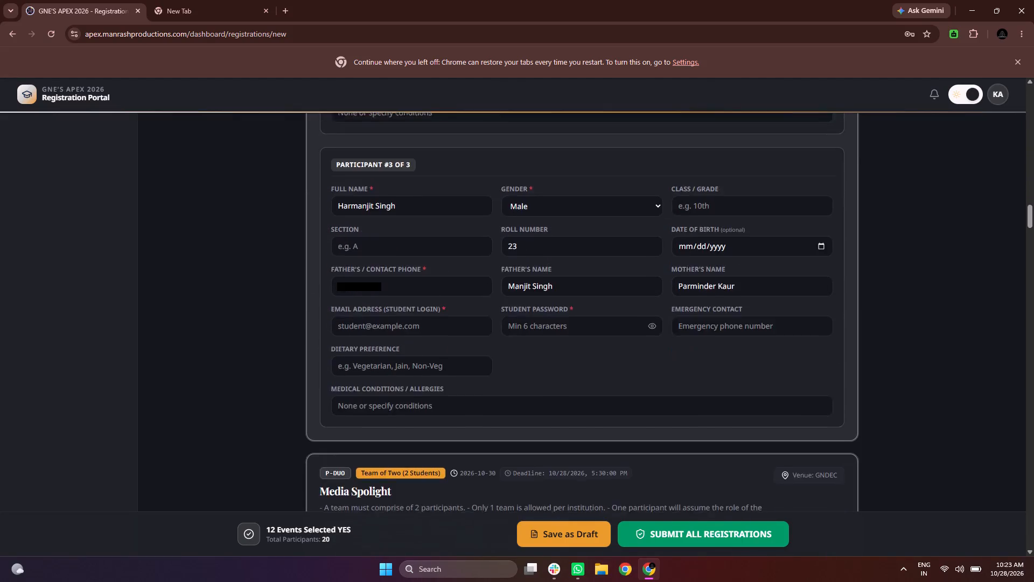
scroll(410, 327, "down", 11)
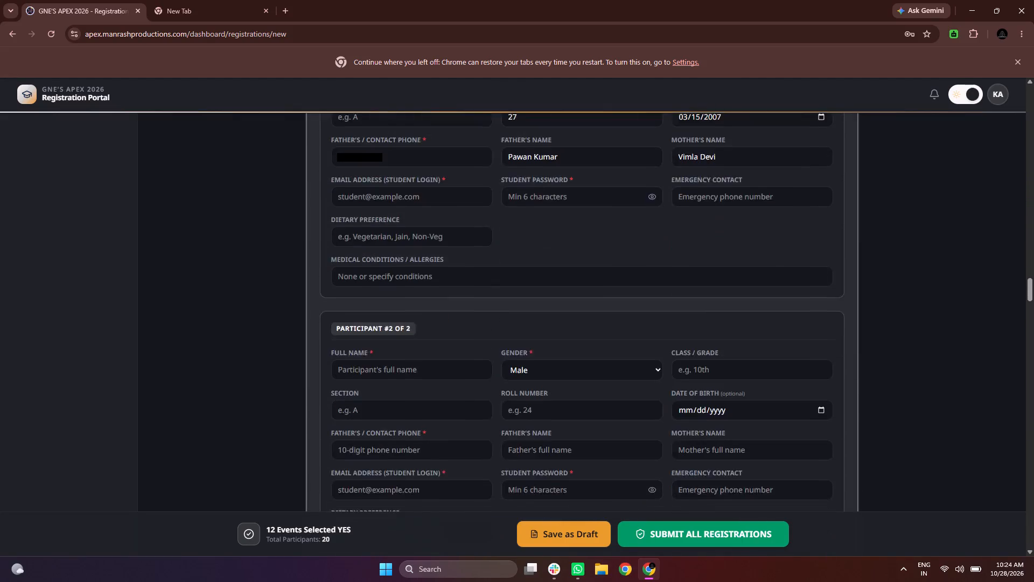
scroll(410, 327, "down", 11)
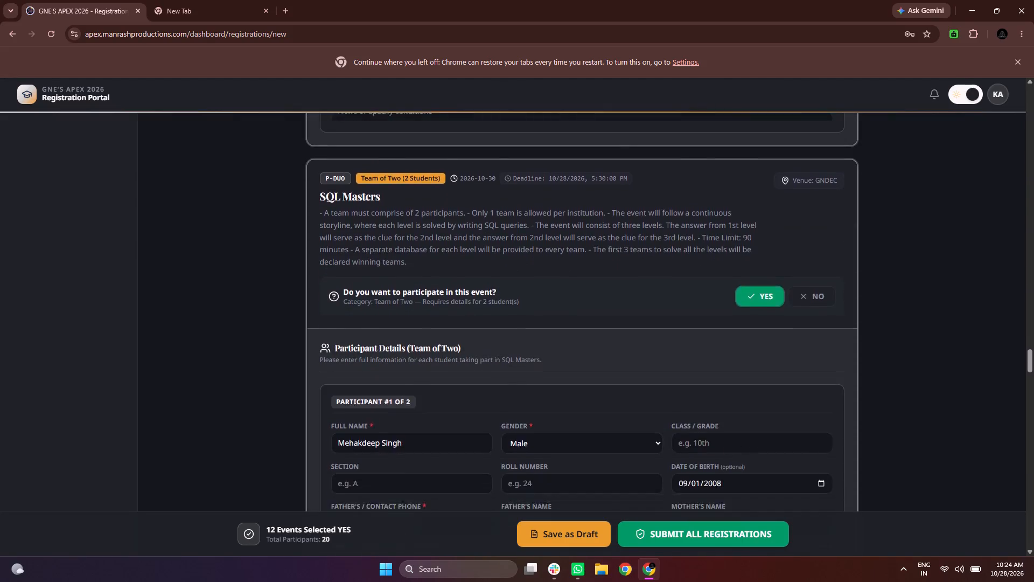
scroll(410, 327, "down", 19)
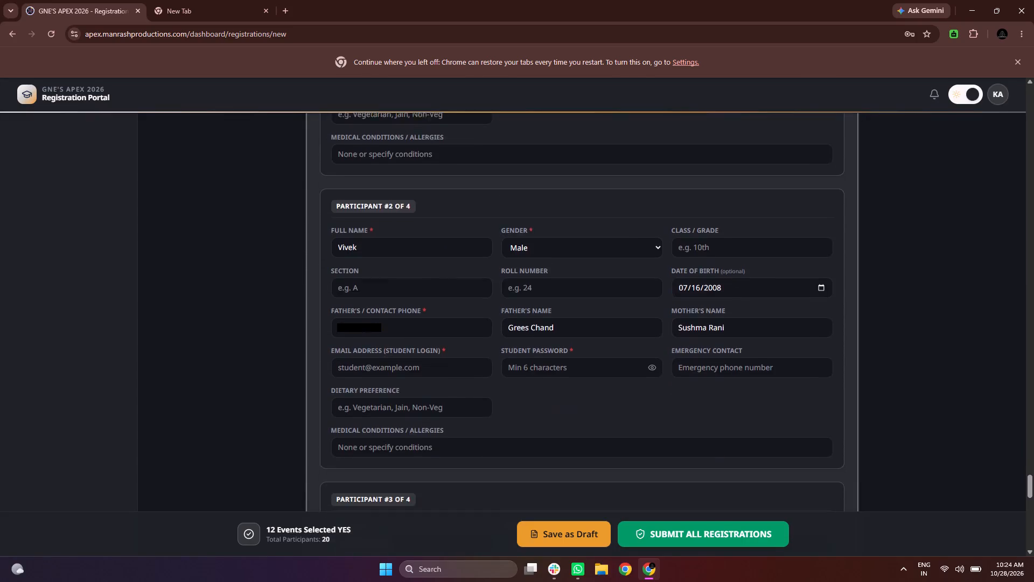
scroll(410, 327, "down", 5)
Recheck the participant details from Prompt Engineering through SQL Masters for fields that are still empty.
scroll(410, 327, "up", 10)
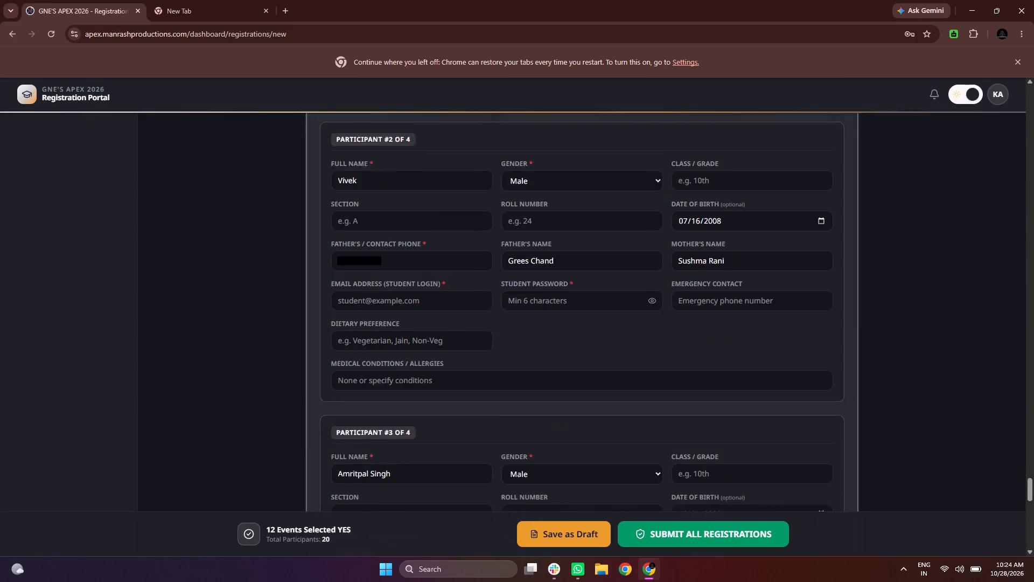
scroll(410, 327, "up", 20)
scroll(410, 327, "up", 10)
scroll(410, 327, "up", 14)
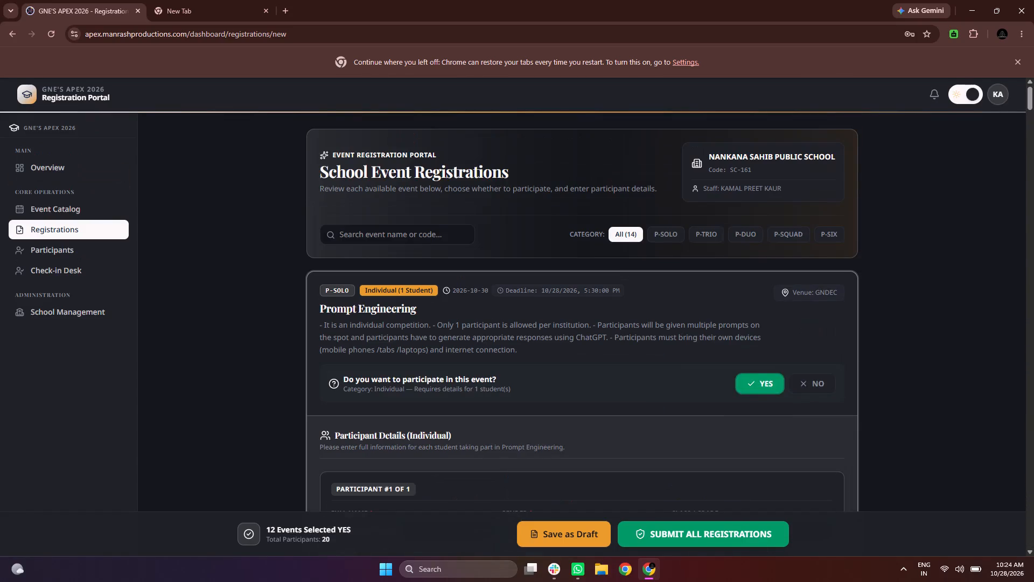
scroll(748, 387, "down", 4)
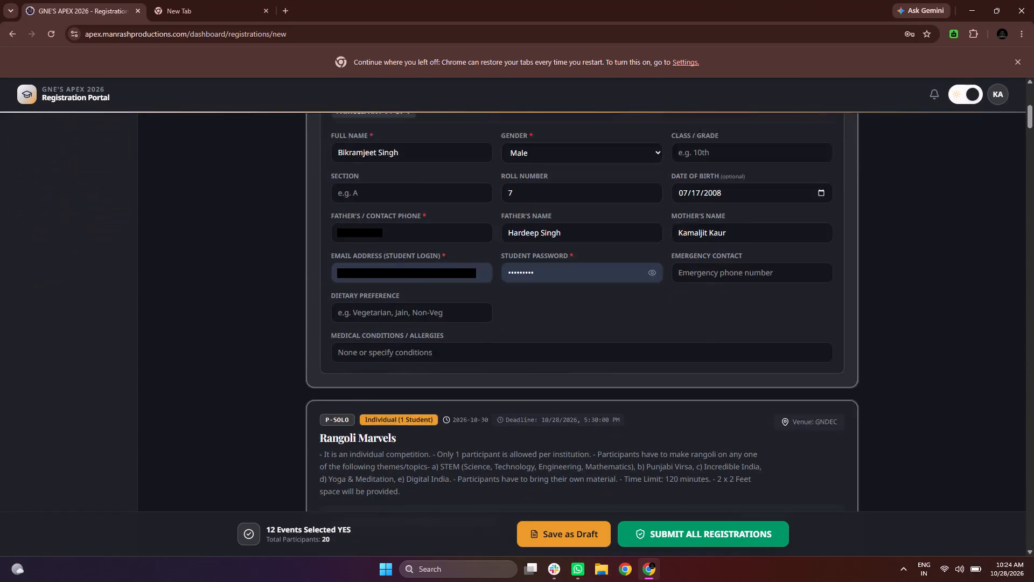
scroll(748, 387, "down", 9)
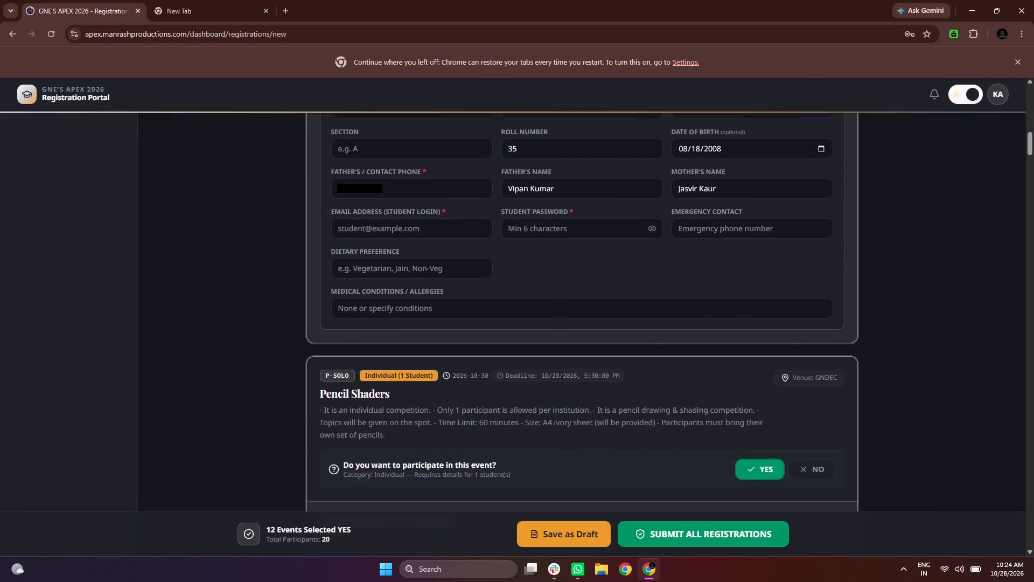
scroll(748, 387, "down", 8)
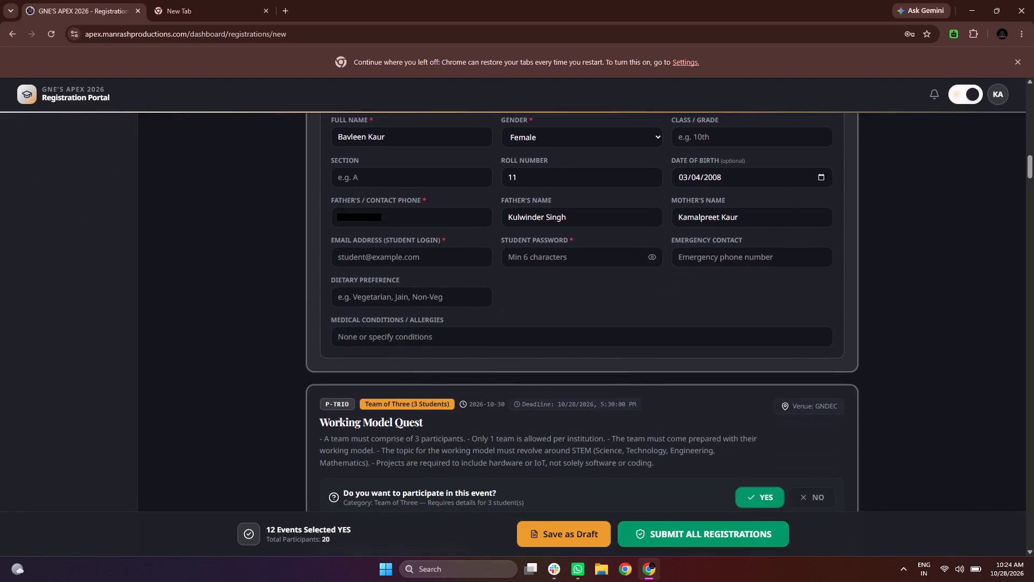
scroll(748, 387, "down", 10)
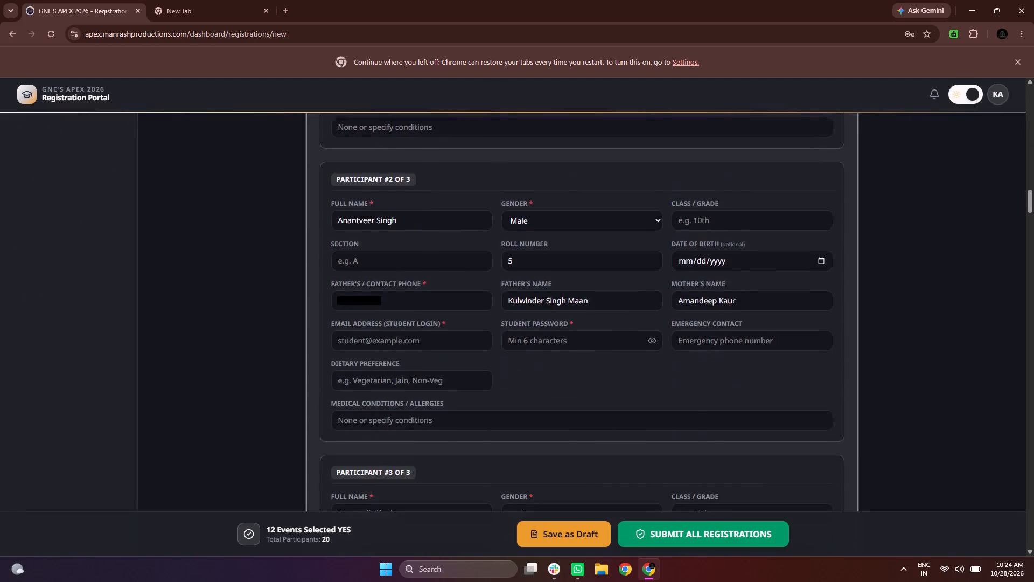
scroll(748, 387, "down", 9)
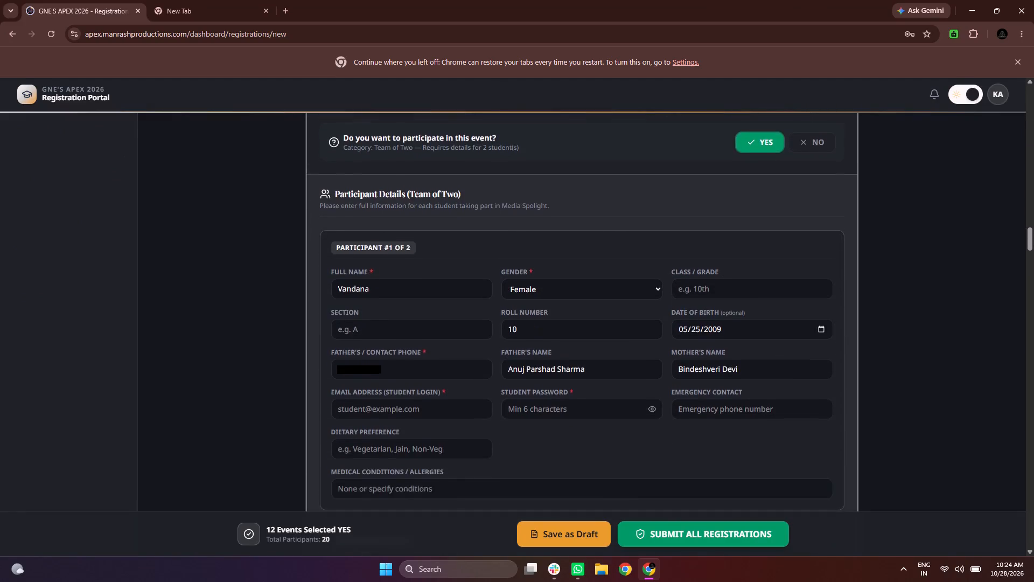
scroll(748, 387, "down", 7)
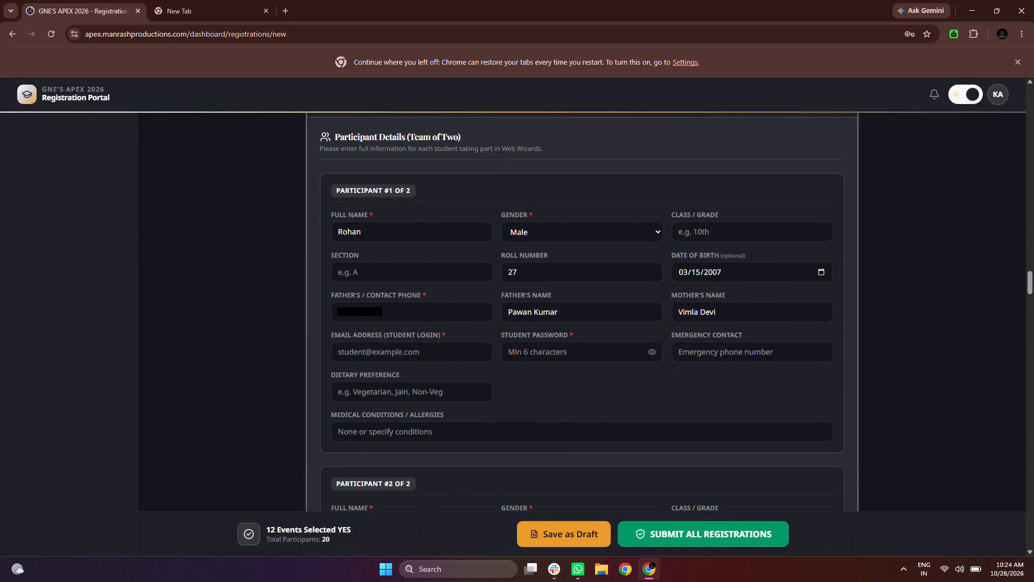
scroll(748, 387, "down", 9)
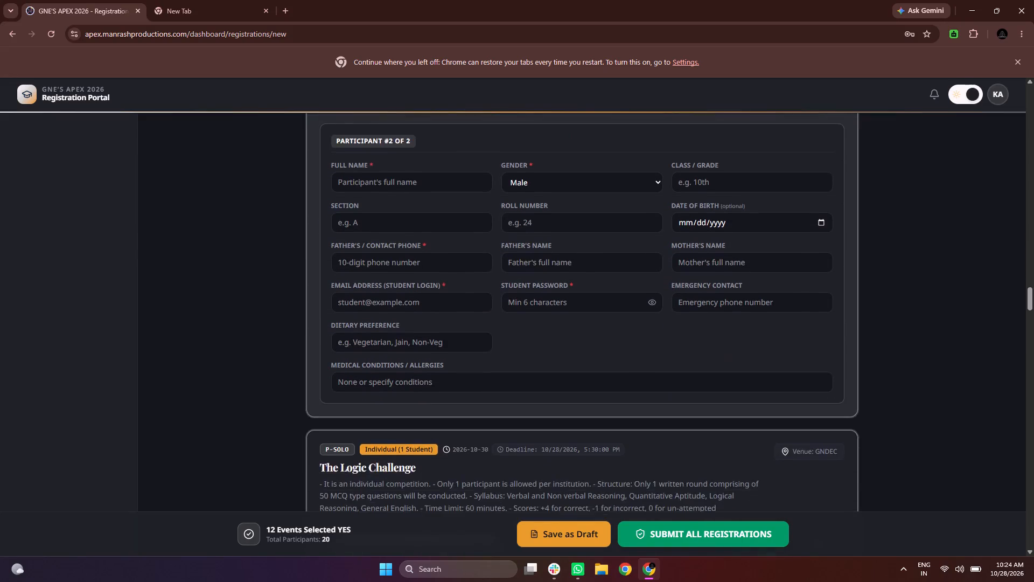
scroll(748, 387, "down", 10)
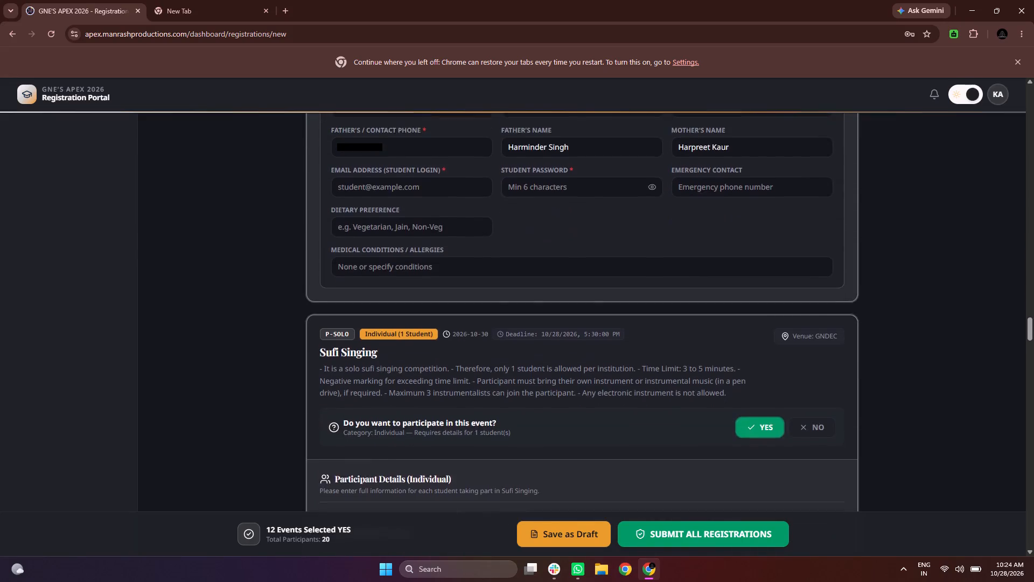
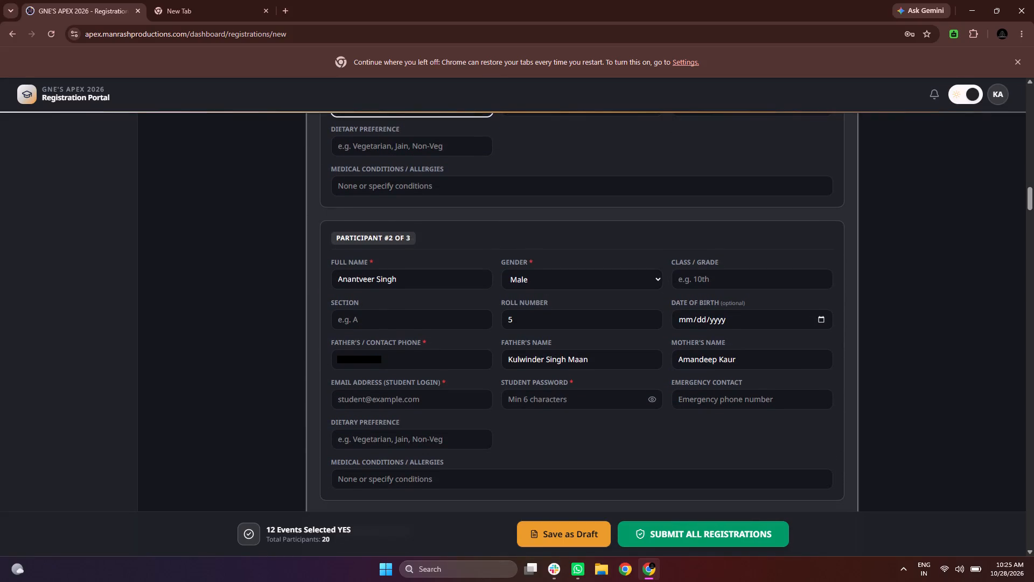
Fill in the student login email for participants 2 and 3 of the three-student team listed before Media Spolight.
left_click(421, 400)
key("ctrl+v")
scroll(421, 400, "down", 2)
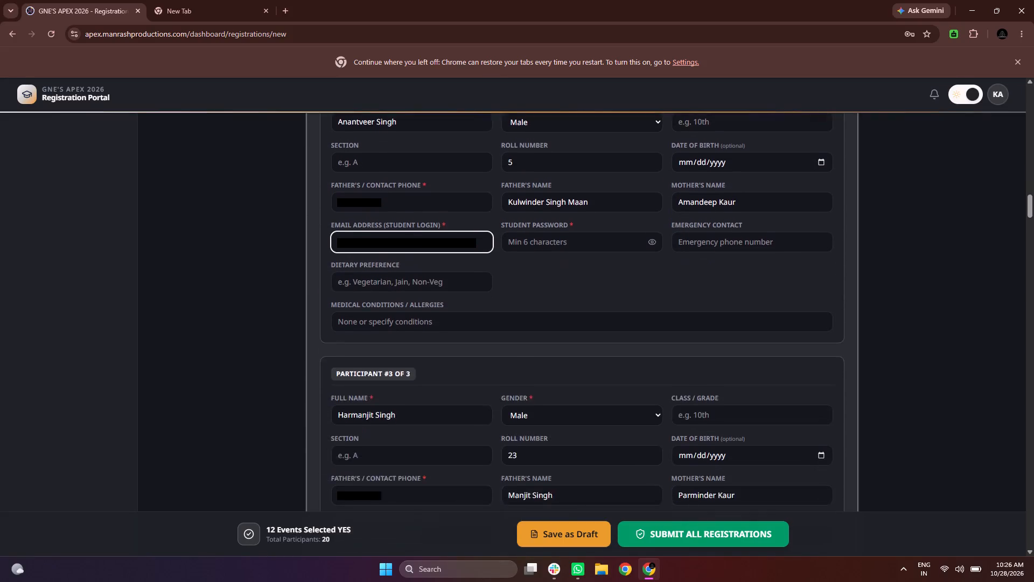
scroll(421, 400, "down", 3)
left_click(397, 345)
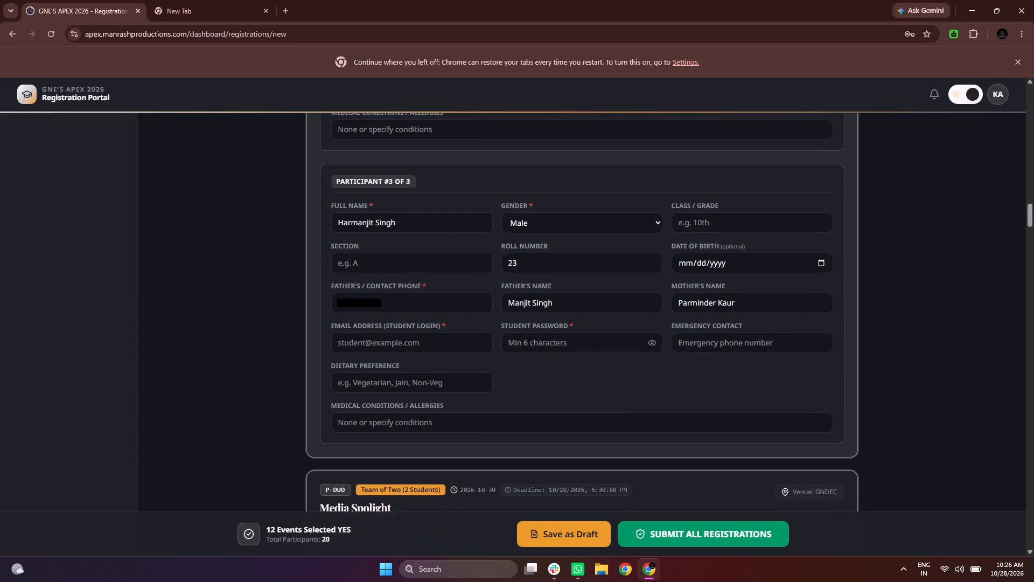
key("ctrl+v")
scroll(397, 345, "down", 1)
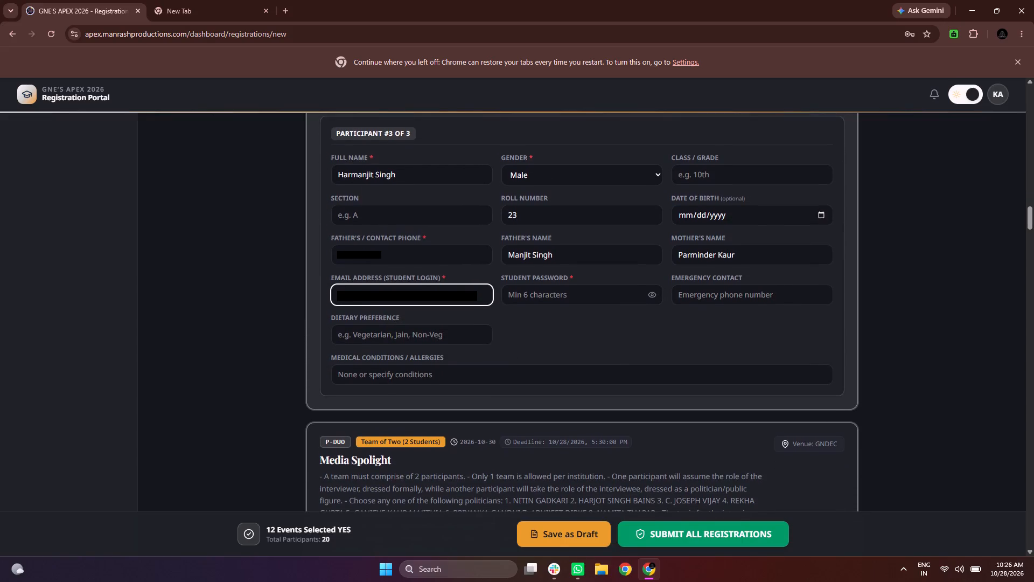
Fill in the student login email for both participants of the Media Spolight team.
scroll(397, 345, "down", 1)
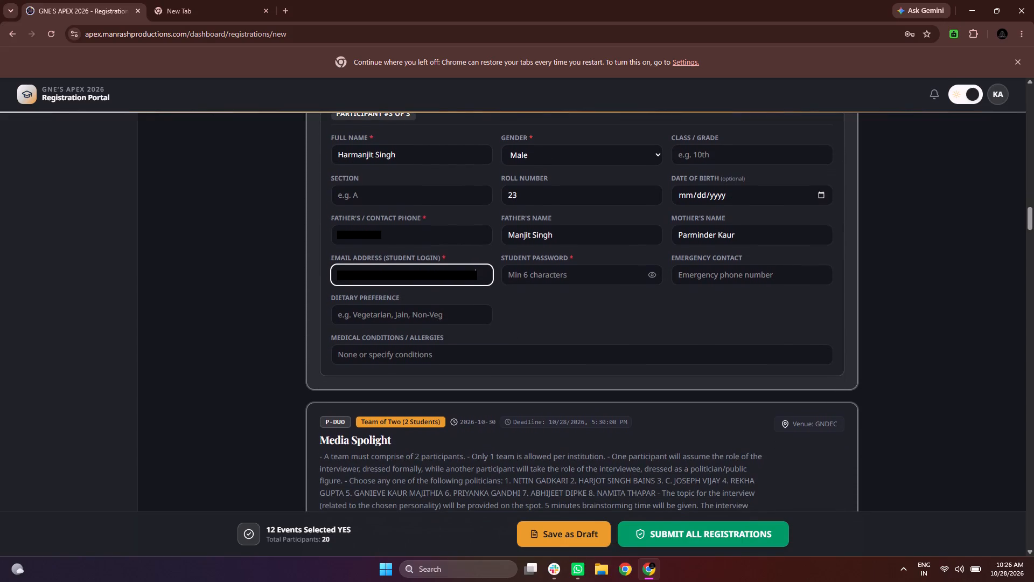
scroll(397, 345, "down", 3)
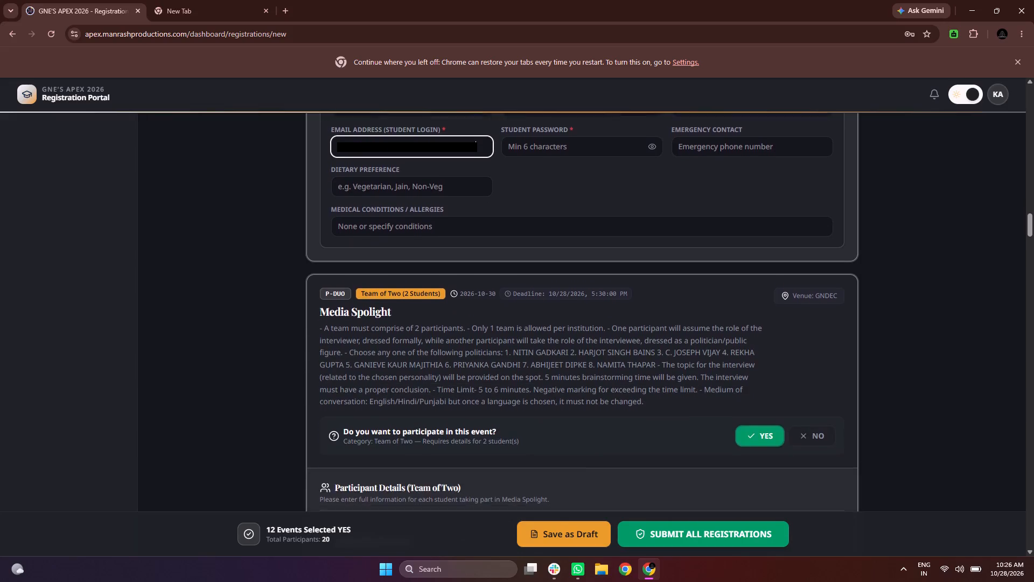
scroll(397, 345, "down", 6)
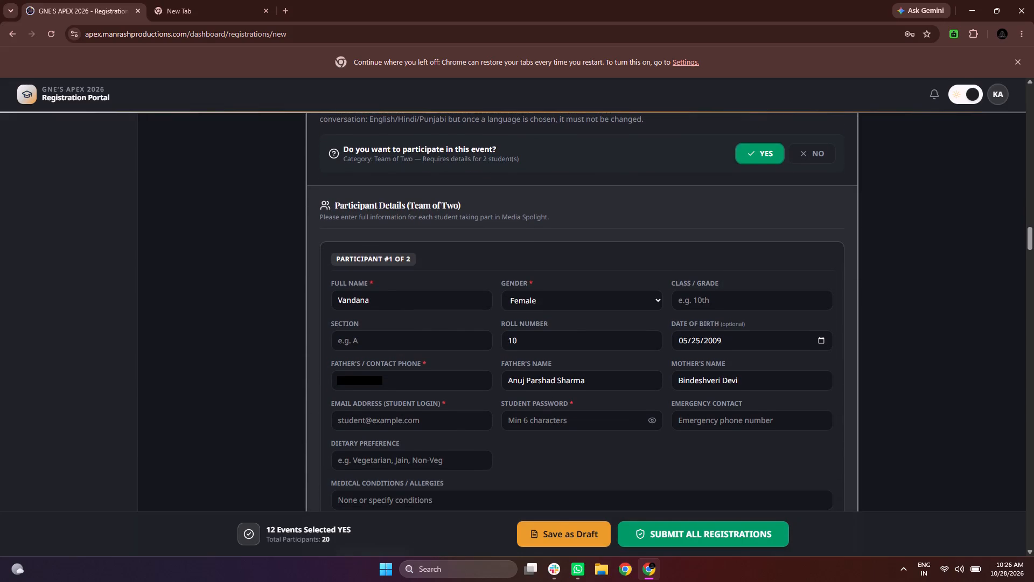
left_click(373, 413)
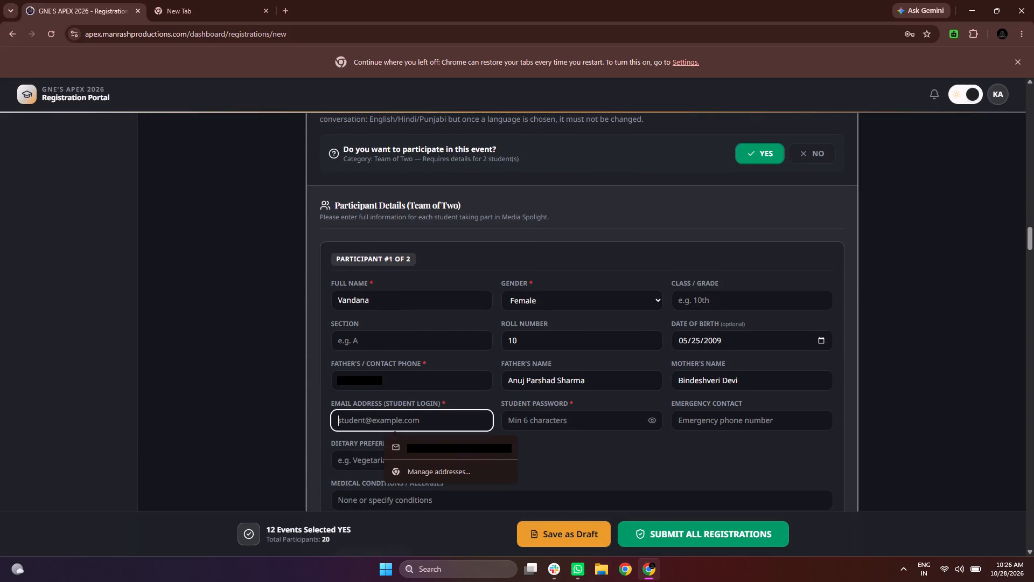
key("ctrl+v")
left_click(373, 413, "ctrl")
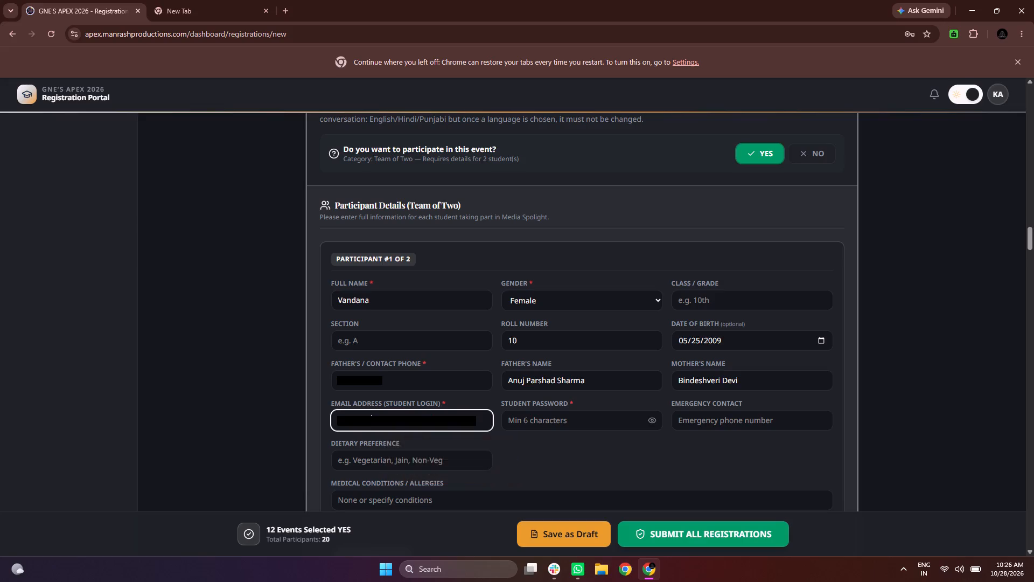
scroll(373, 413, "down", 5)
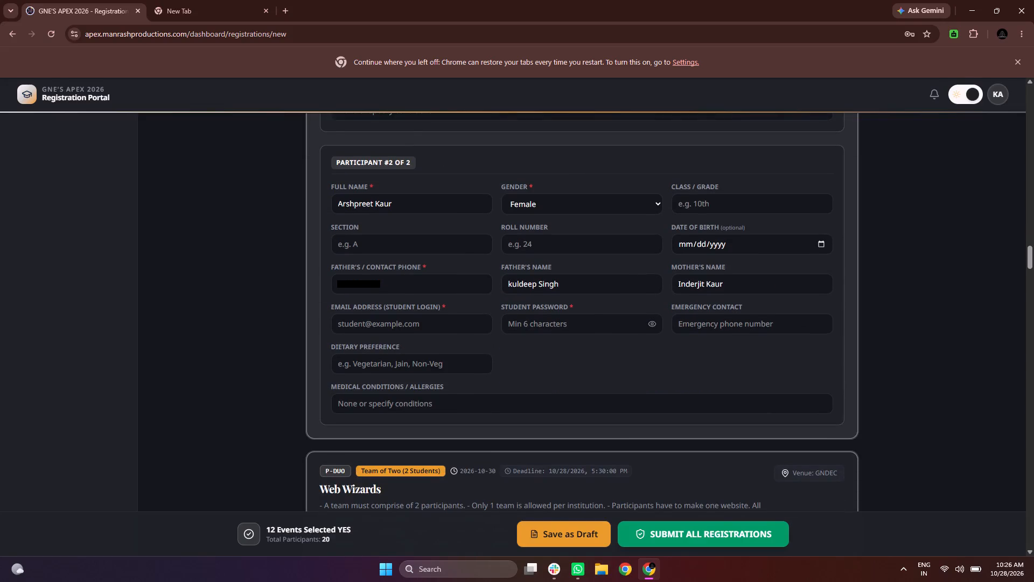
left_click(376, 327)
key("ctrl+v")
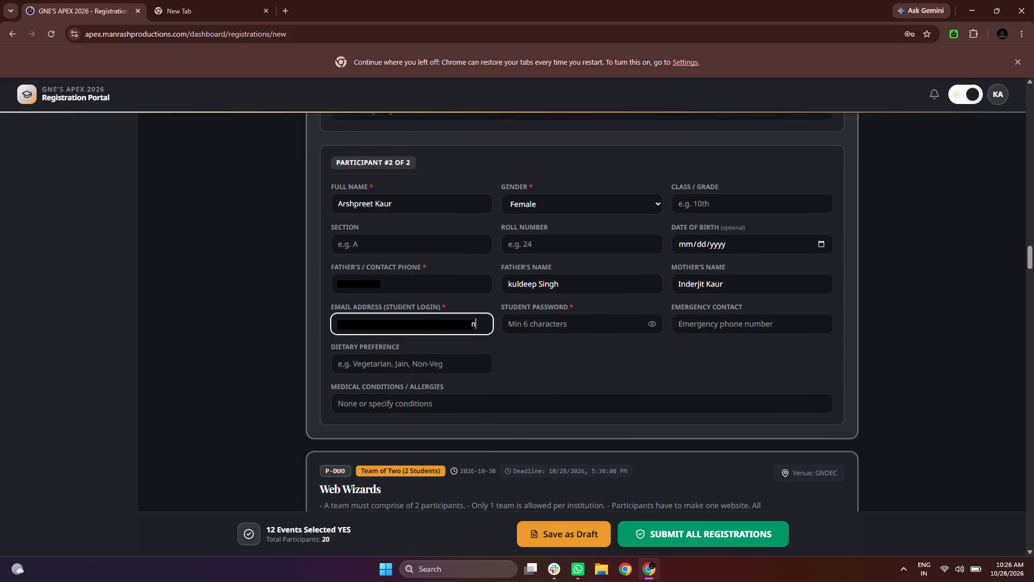
Fill in the student login email for participant 1 of Web Wizards.
scroll(376, 327, "down", 7)
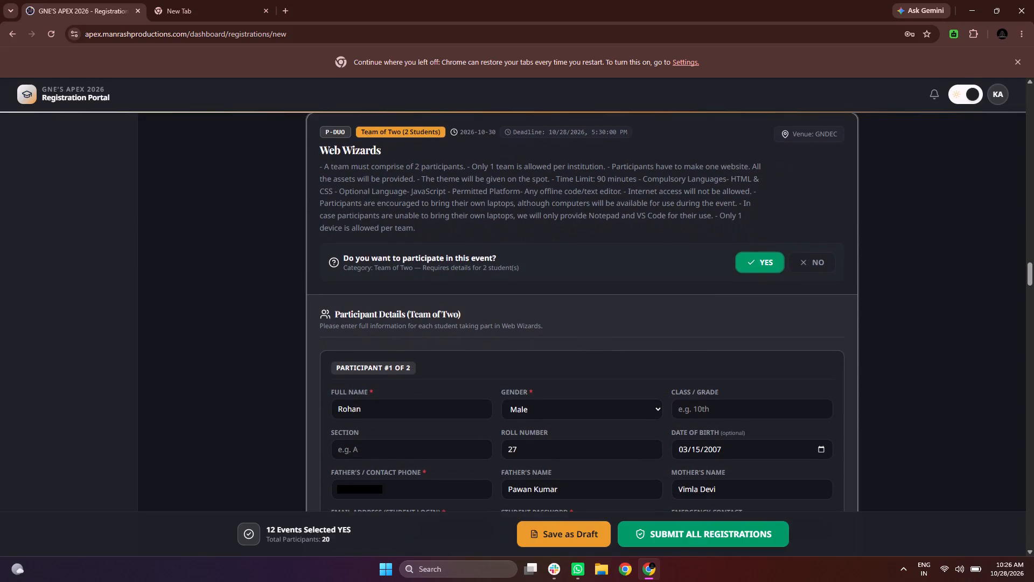
scroll(376, 327, "down", 1)
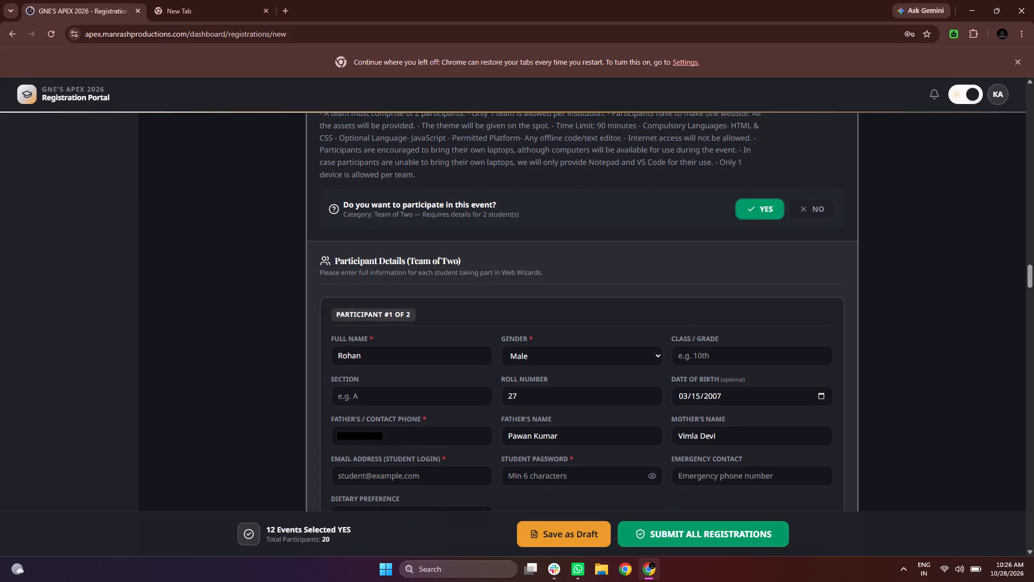
scroll(376, 327, "down", 3)
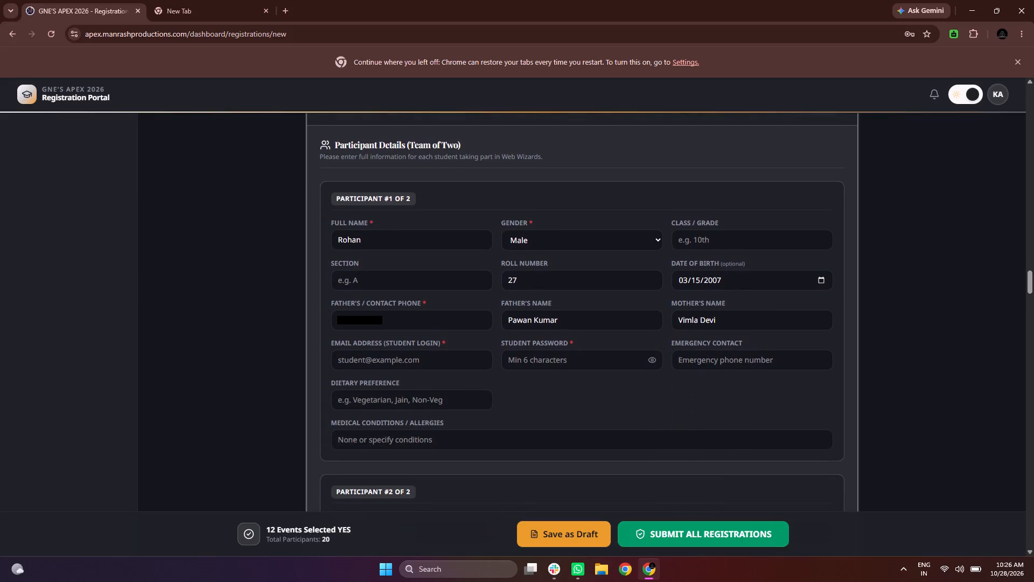
left_click(370, 360)
key("ctrl+v")
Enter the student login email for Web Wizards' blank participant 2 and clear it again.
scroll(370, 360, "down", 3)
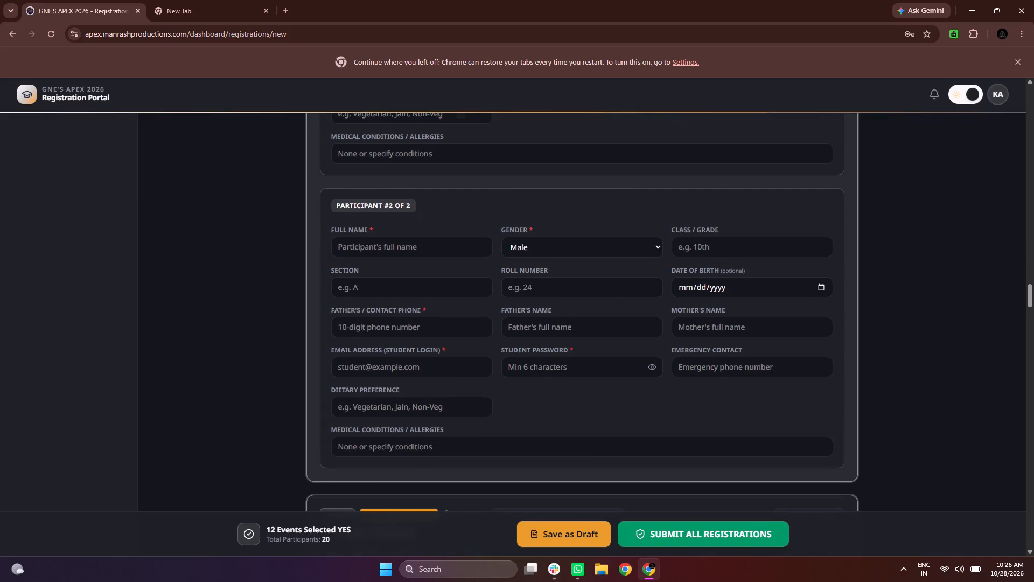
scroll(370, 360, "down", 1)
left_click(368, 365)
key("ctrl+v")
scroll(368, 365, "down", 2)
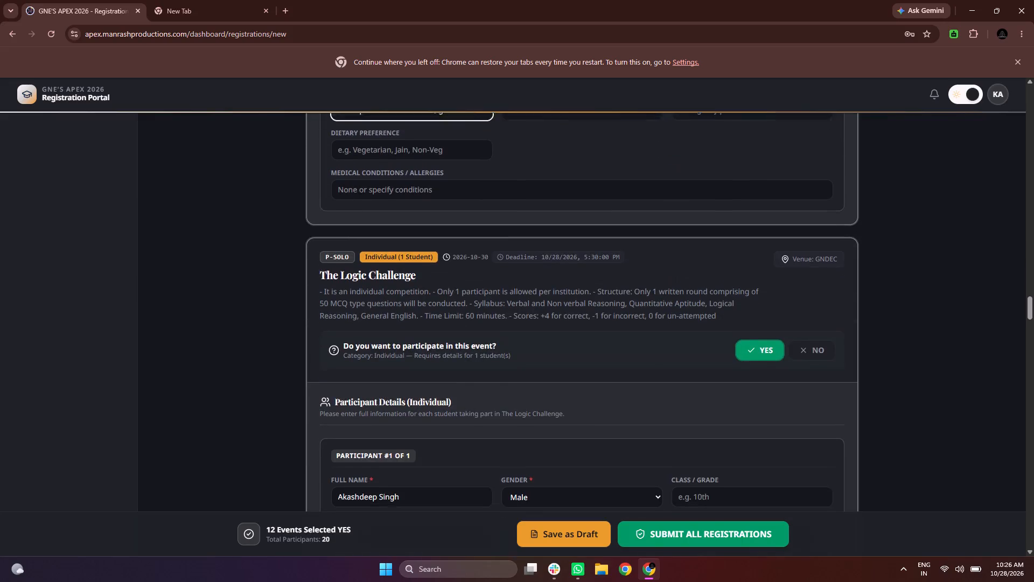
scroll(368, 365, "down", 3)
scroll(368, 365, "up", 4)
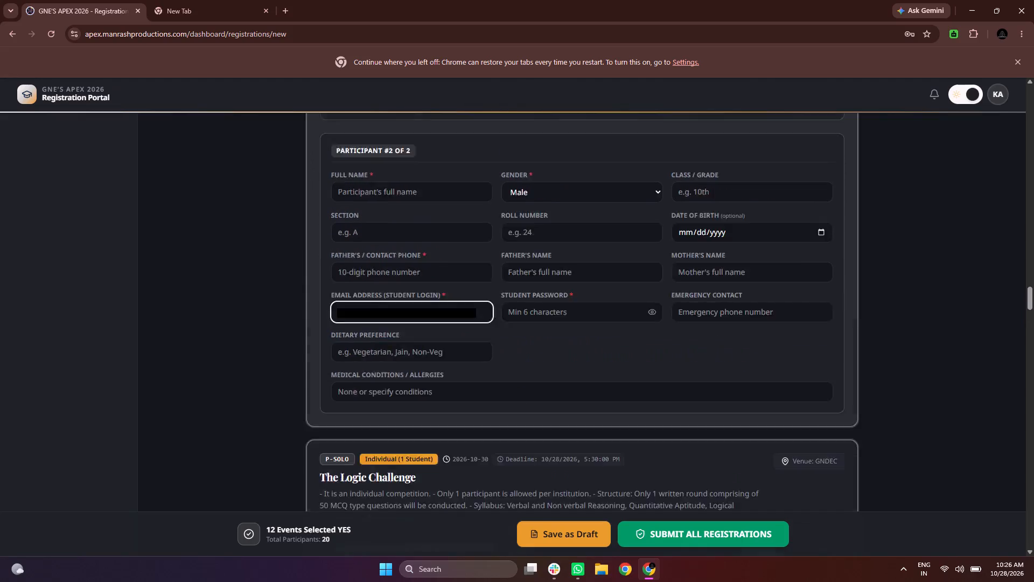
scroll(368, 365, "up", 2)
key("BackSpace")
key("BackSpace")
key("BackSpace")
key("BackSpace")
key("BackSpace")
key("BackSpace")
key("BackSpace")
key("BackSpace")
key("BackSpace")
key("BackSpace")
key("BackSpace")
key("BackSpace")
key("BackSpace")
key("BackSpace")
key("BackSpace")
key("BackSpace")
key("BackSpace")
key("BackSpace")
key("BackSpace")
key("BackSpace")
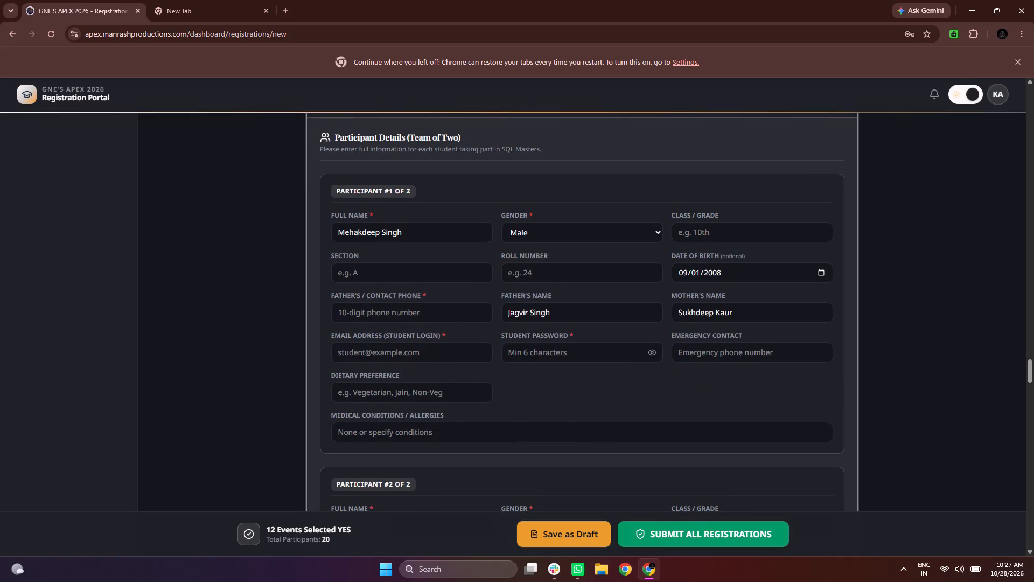
Fill in the student login email for both participants of the SQL Masters team.
key("ctrl+v")
scroll(382, 351, "down", 5)
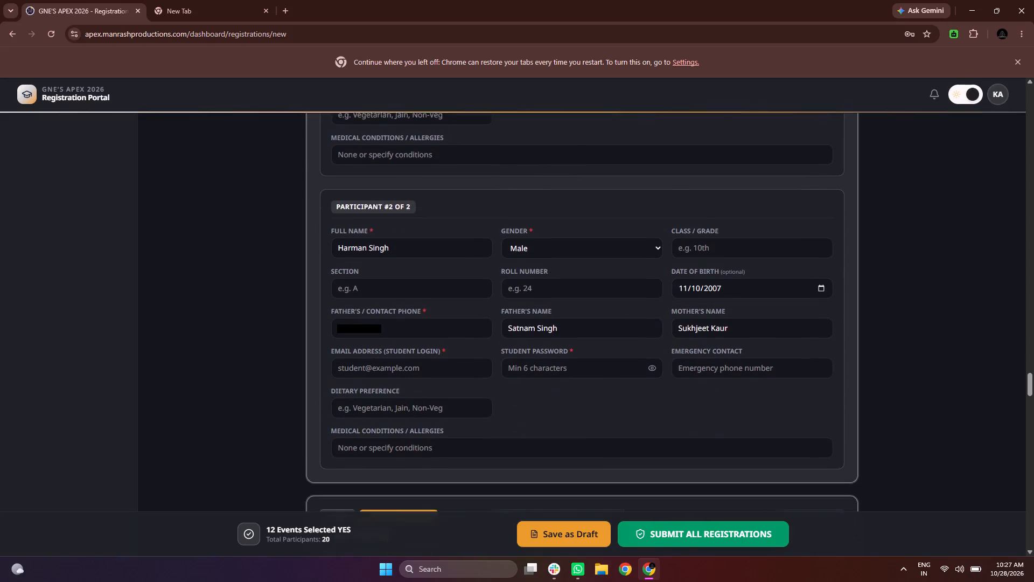
scroll(382, 351, "down", 1)
left_click(373, 366)
key("ctrl+v")
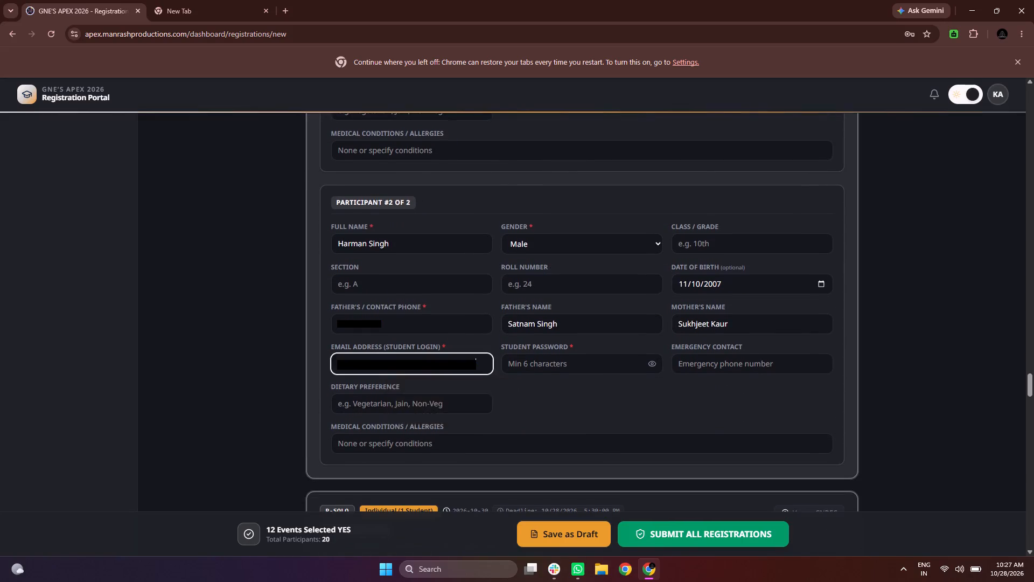
Fill in the student login email for the individual participants of Digital Identity and Reel Artistry.
scroll(373, 366, "down", 8)
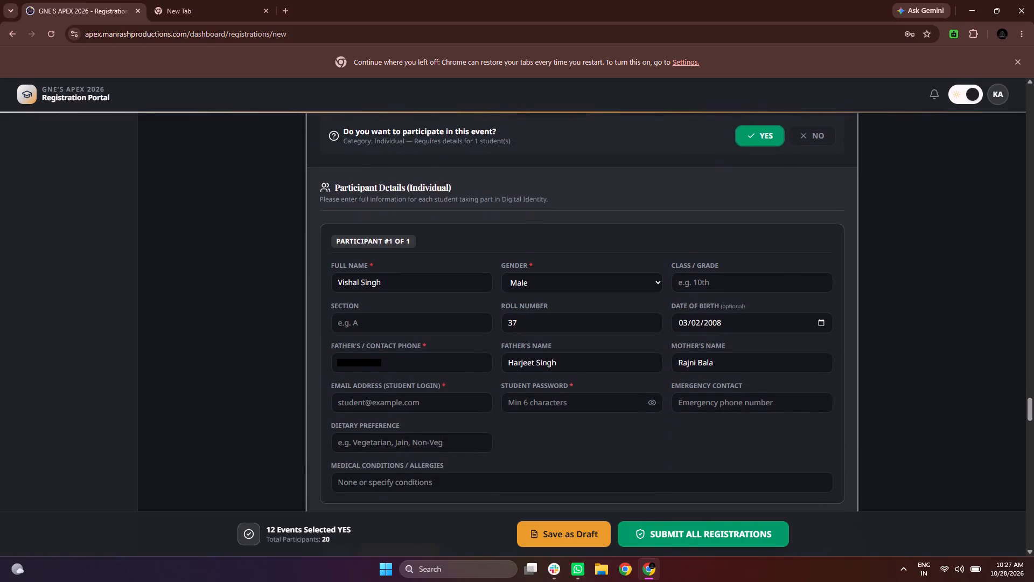
left_click(360, 402)
key("ctrl+v")
scroll(360, 402, "down", 2)
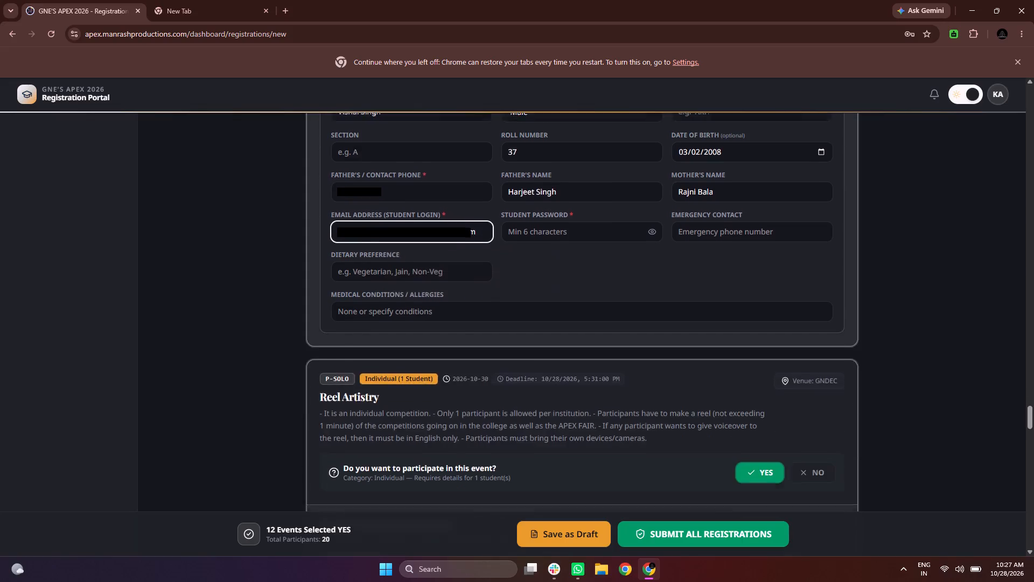
scroll(360, 402, "down", 6)
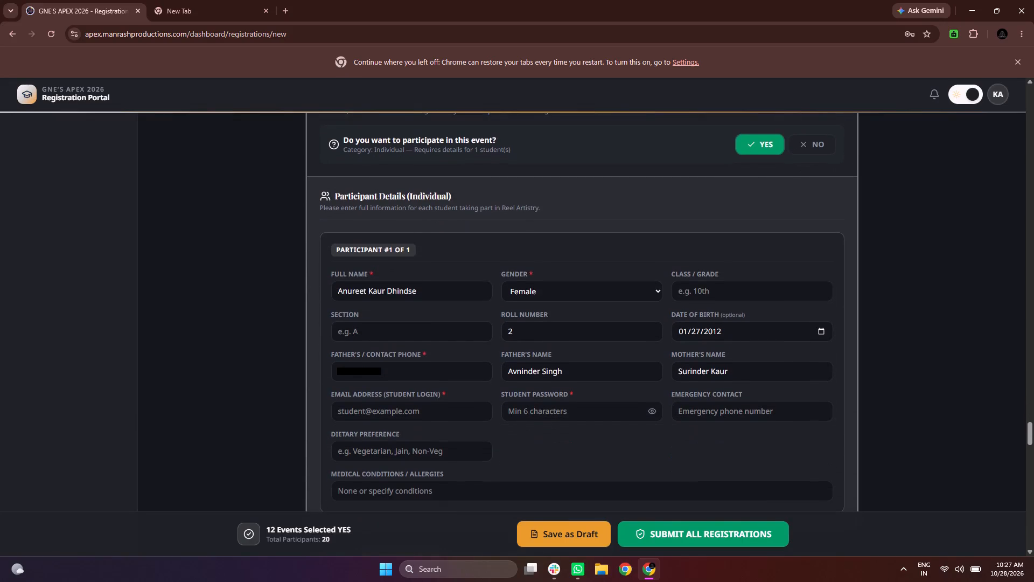
left_click(357, 412)
key("ctrl+v")
Fill in the student login email for participant 1 of the Line Following Robo team.
scroll(357, 412, "down", 5)
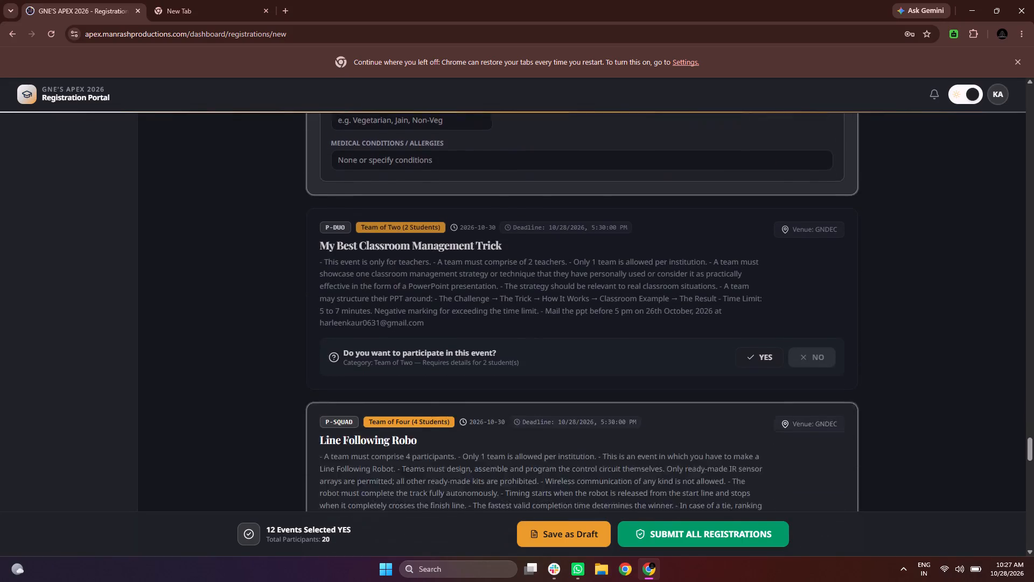
scroll(357, 412, "down", 5)
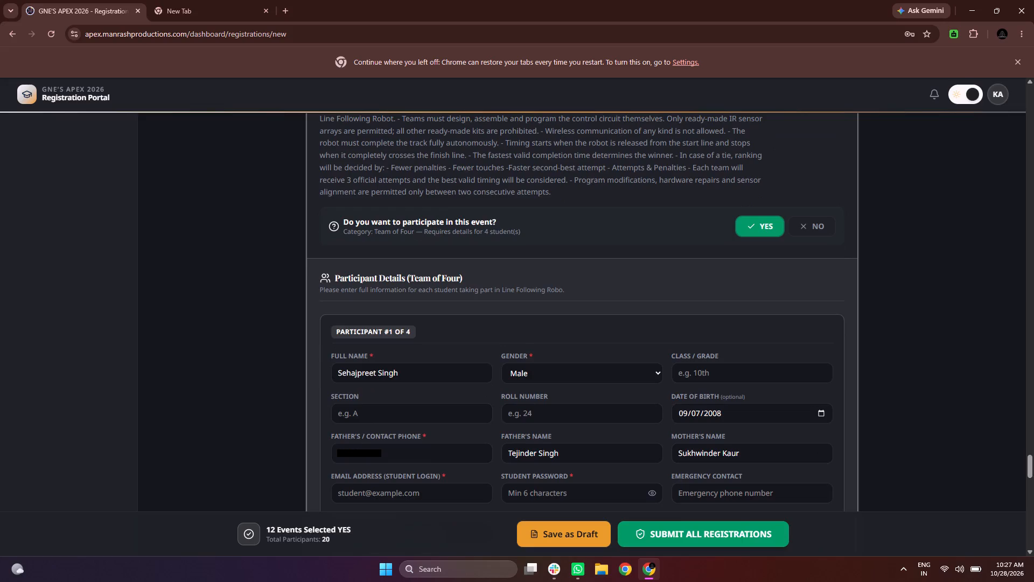
scroll(357, 412, "down", 2)
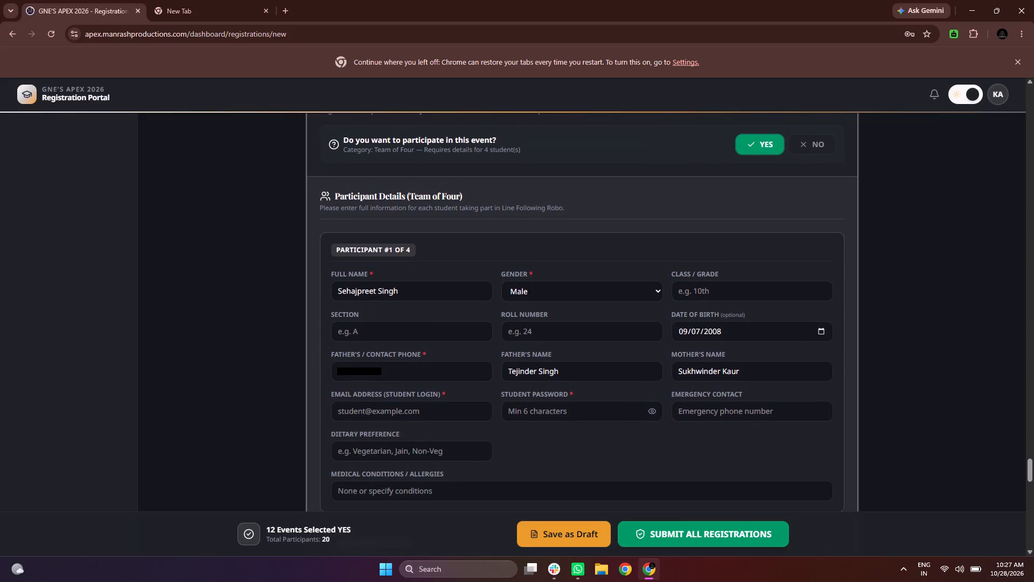
left_click(357, 412)
key("ctrl+v")
Recheck the participant details from Web Wizards through SQL Masters for missing required fields, including contact phones, emails and passwords.
scroll(357, 412, "down", 5)
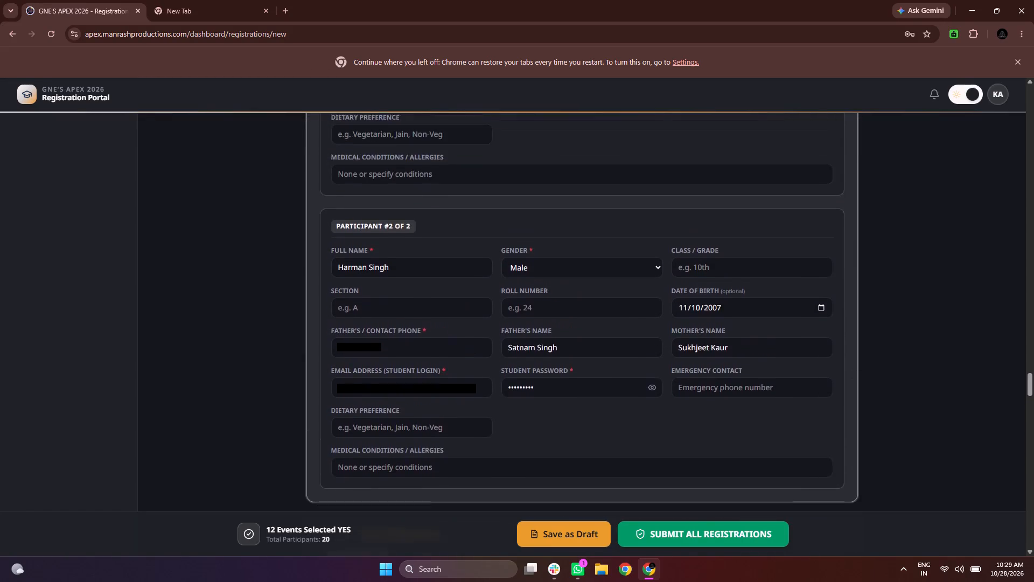
scroll(511, 365, "up", 8)
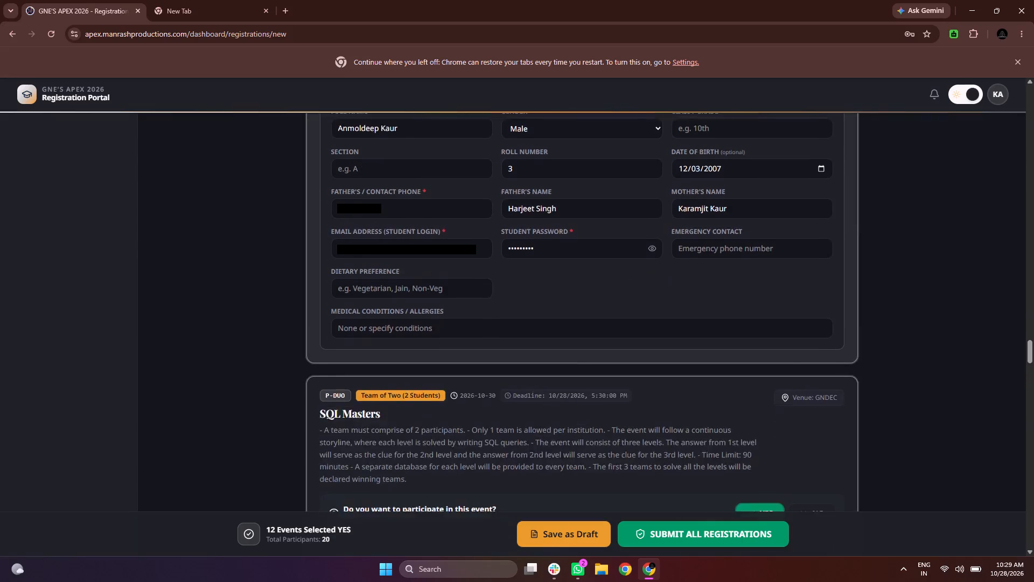
scroll(511, 365, "up", 5)
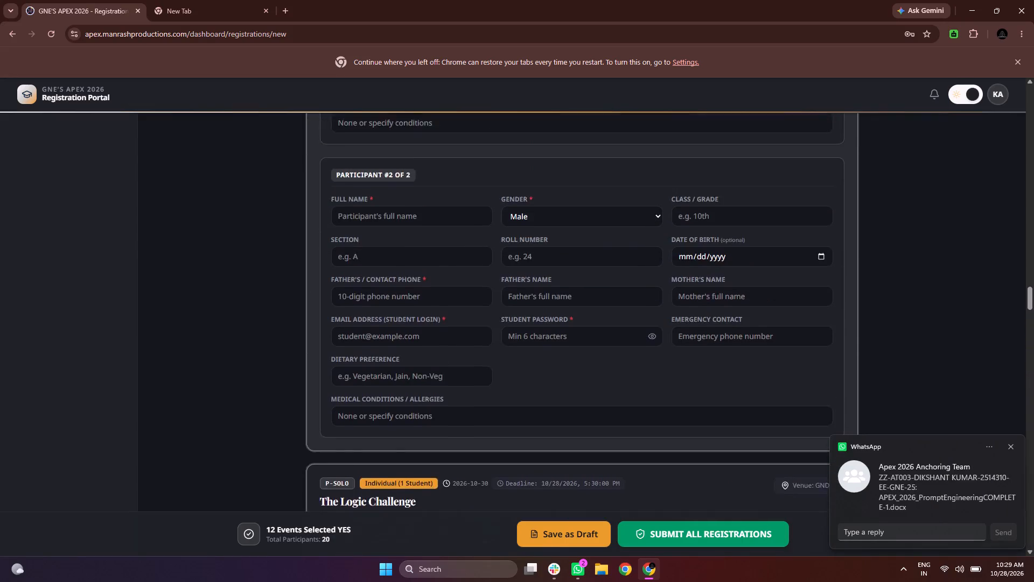
scroll(511, 365, "up", 3)
scroll(511, 365, "down", 2)
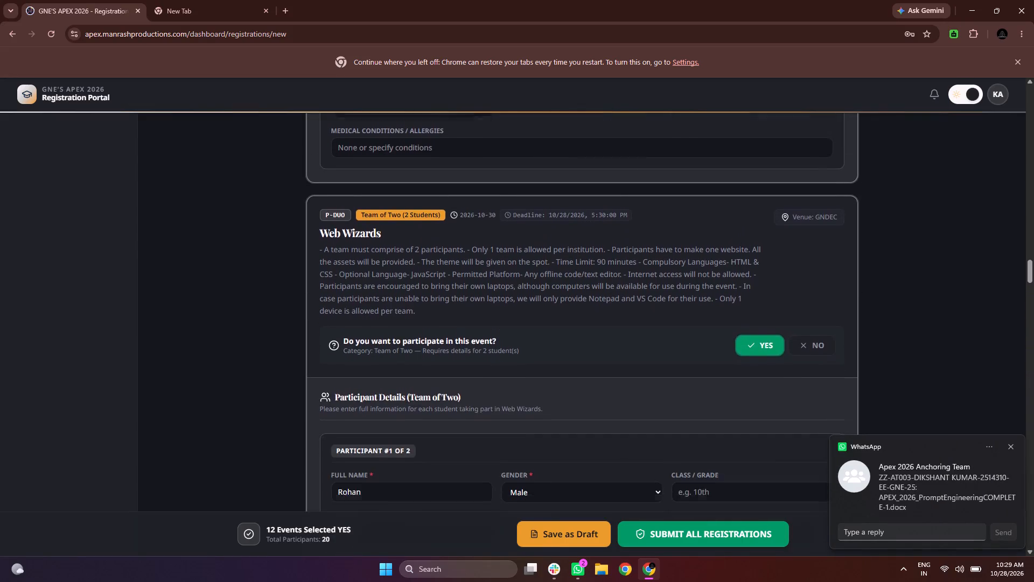
scroll(511, 365, "down", 3)
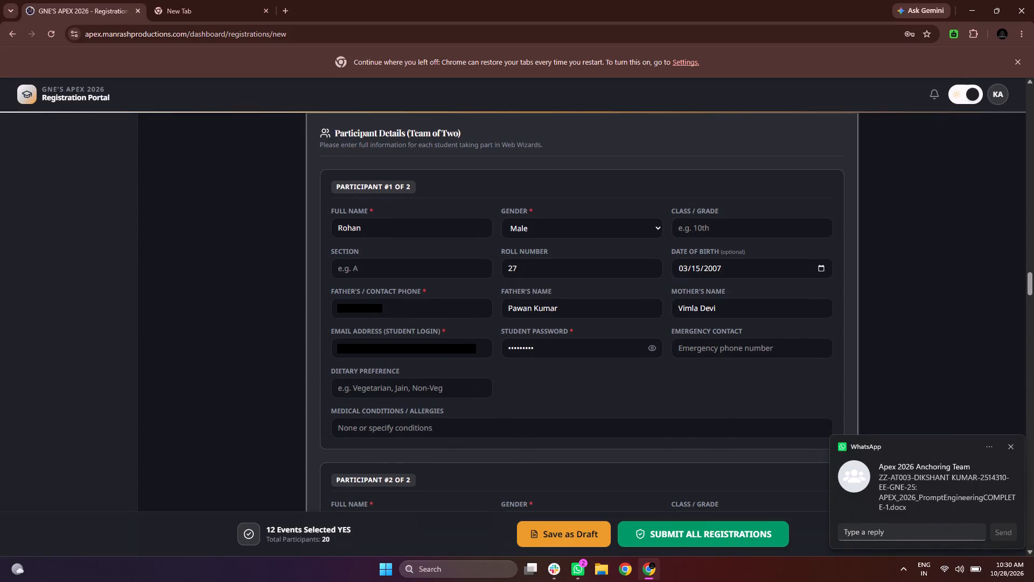
scroll(423, 308, "down", 4)
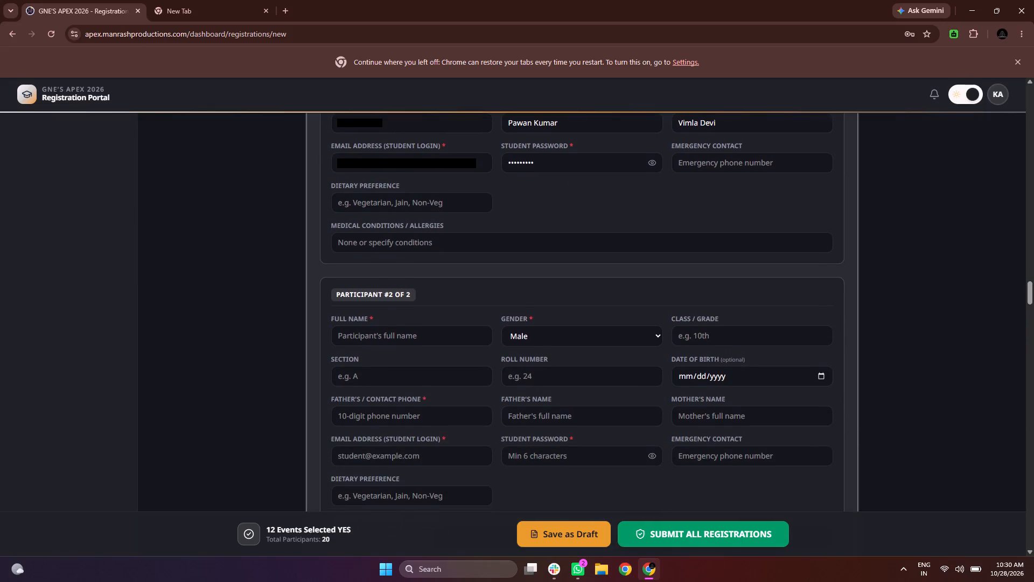
scroll(423, 279, "up", 1)
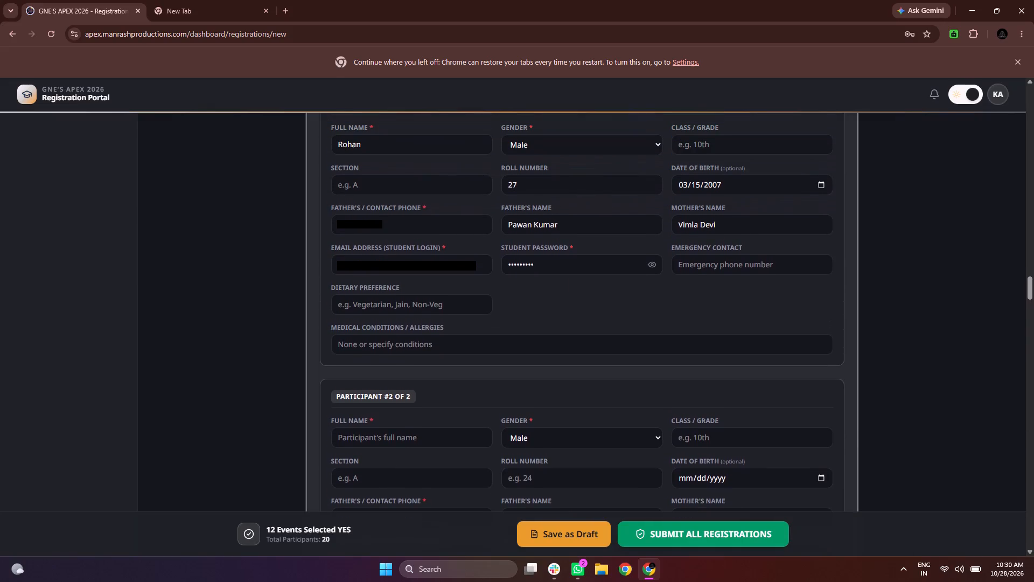
scroll(423, 279, "up", 1)
left_click(393, 225)
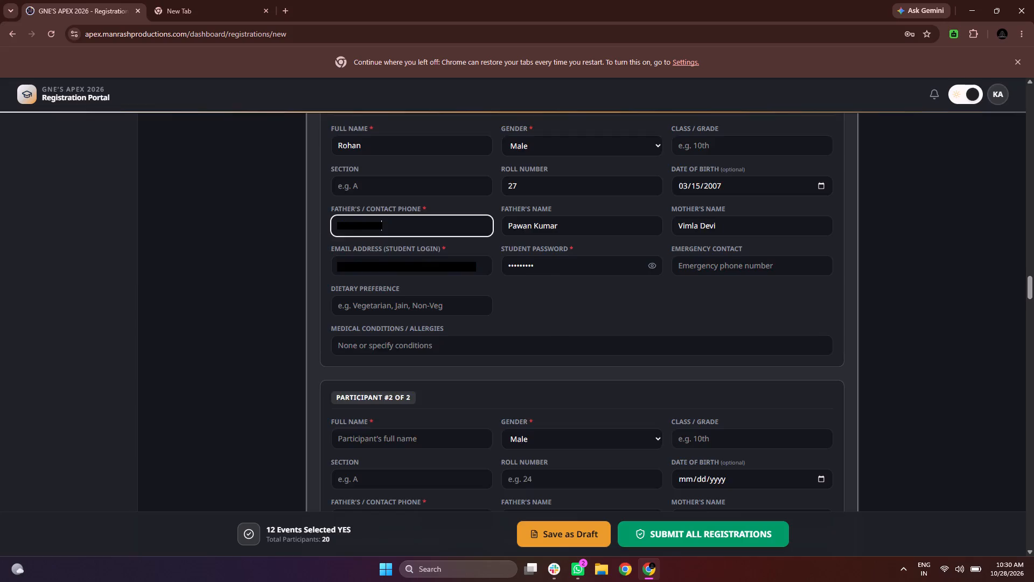
scroll(393, 225, "down", 10)
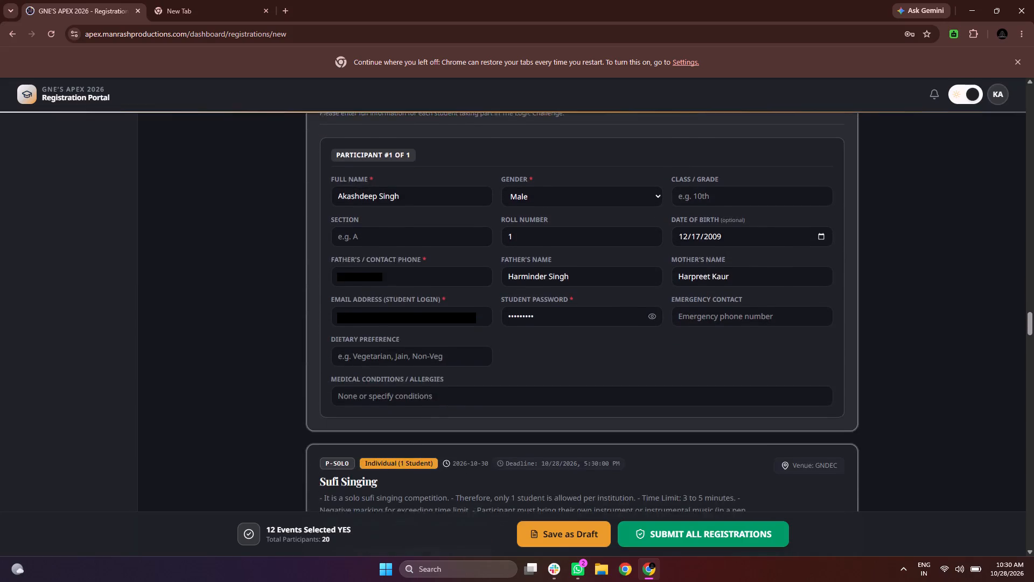
scroll(393, 225, "down", 10)
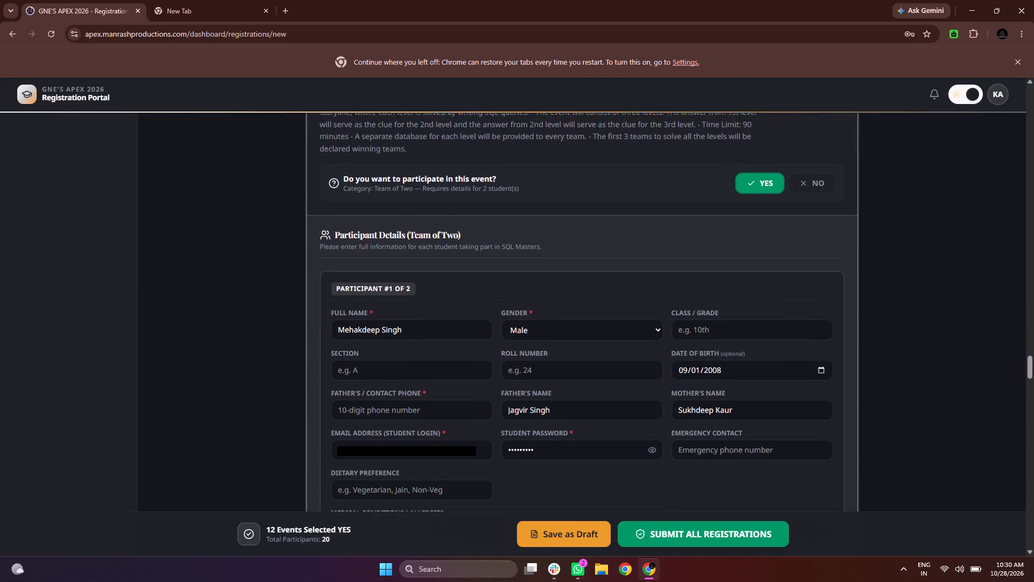
scroll(393, 225, "down", 4)
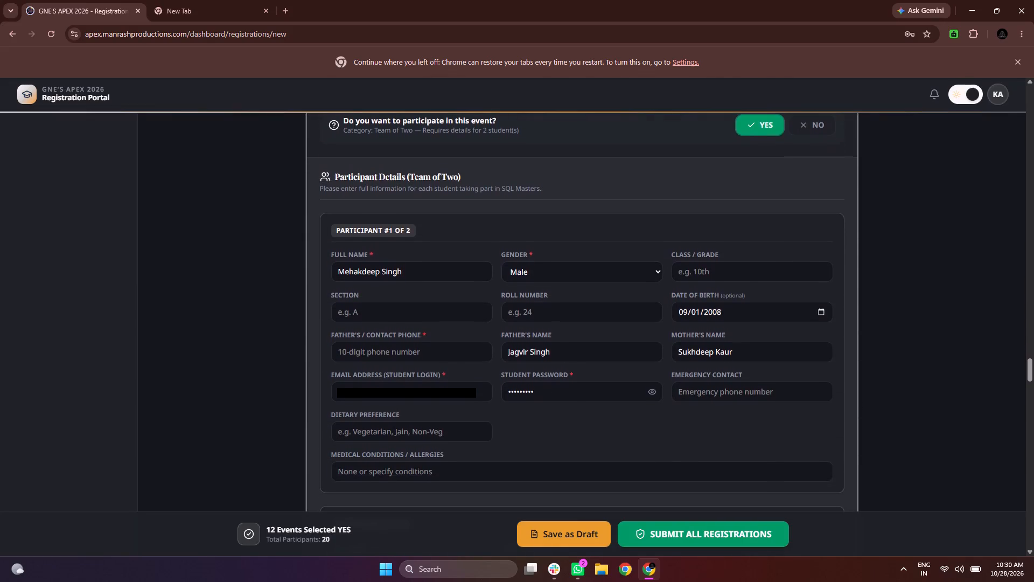
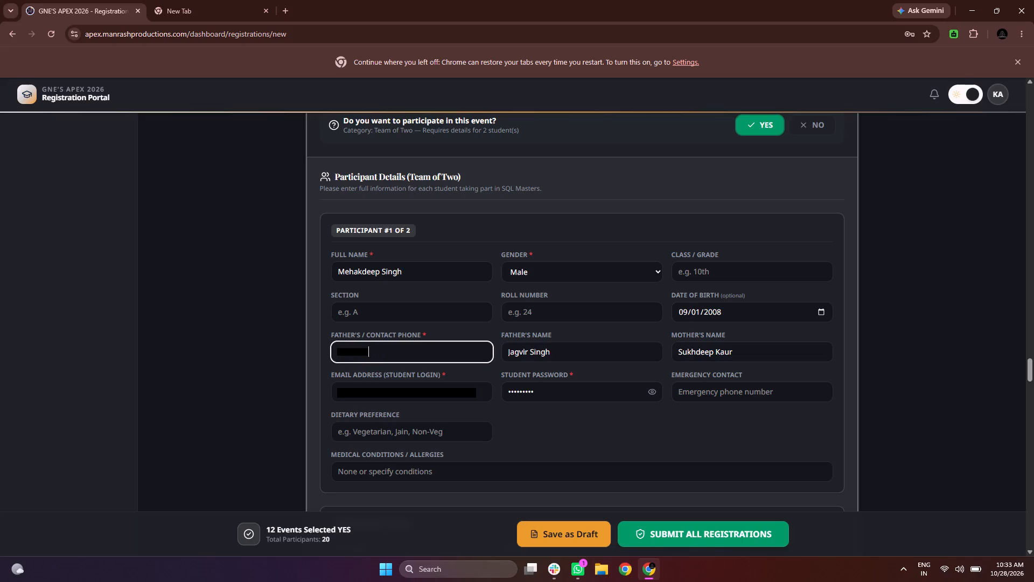
Complete the father's contact phone number for participant 1 of the SQL Masters team.
type("552")
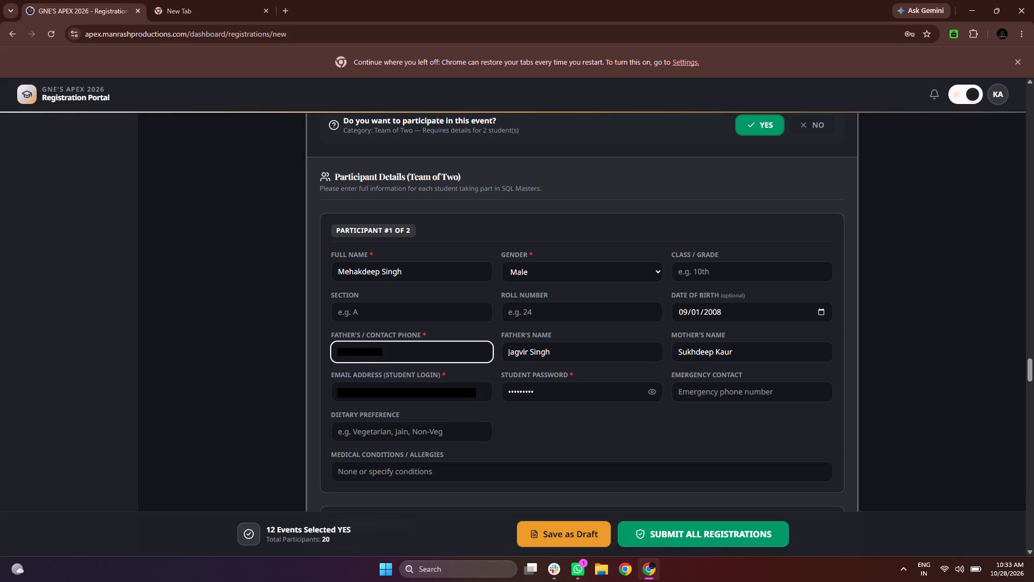
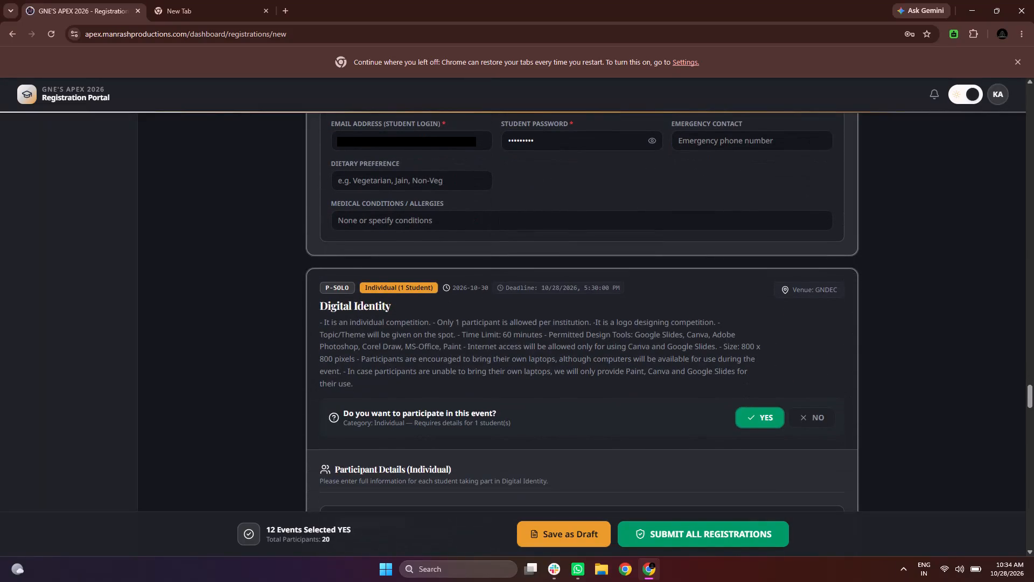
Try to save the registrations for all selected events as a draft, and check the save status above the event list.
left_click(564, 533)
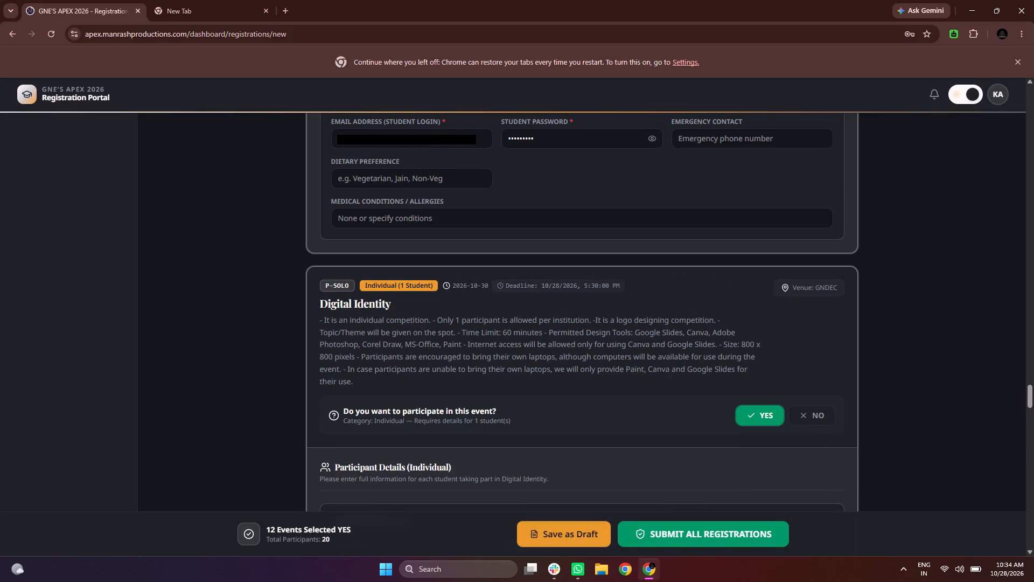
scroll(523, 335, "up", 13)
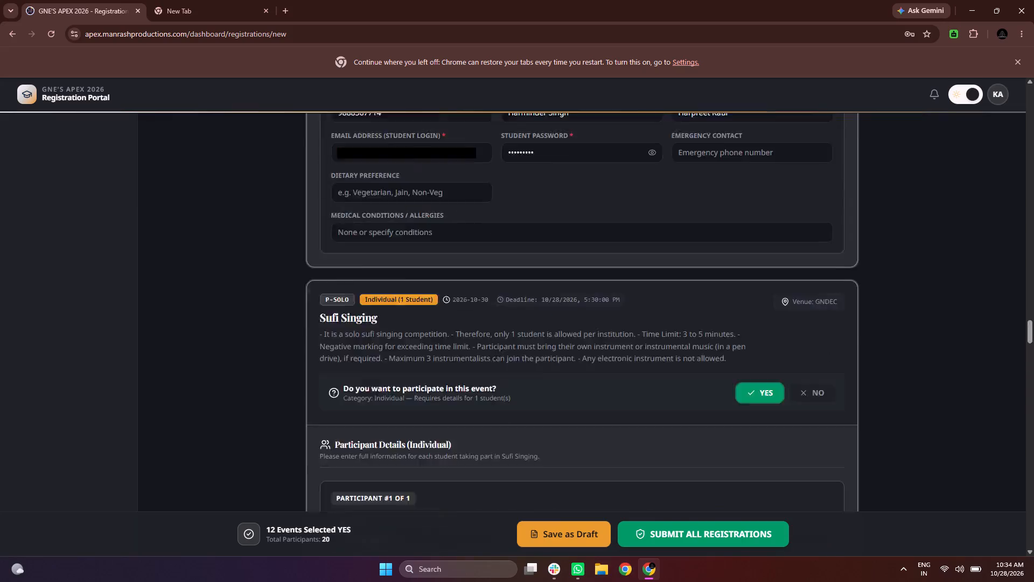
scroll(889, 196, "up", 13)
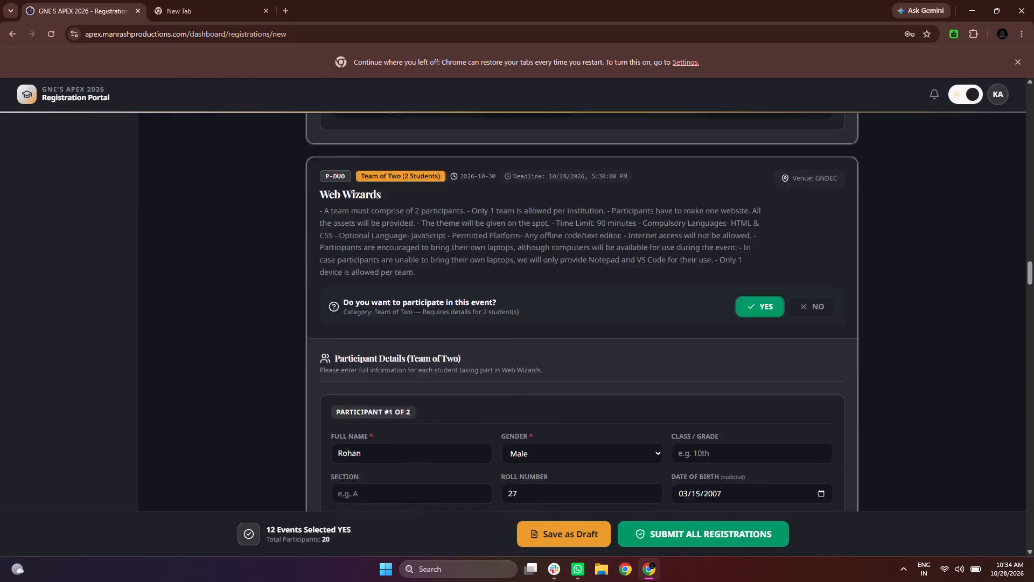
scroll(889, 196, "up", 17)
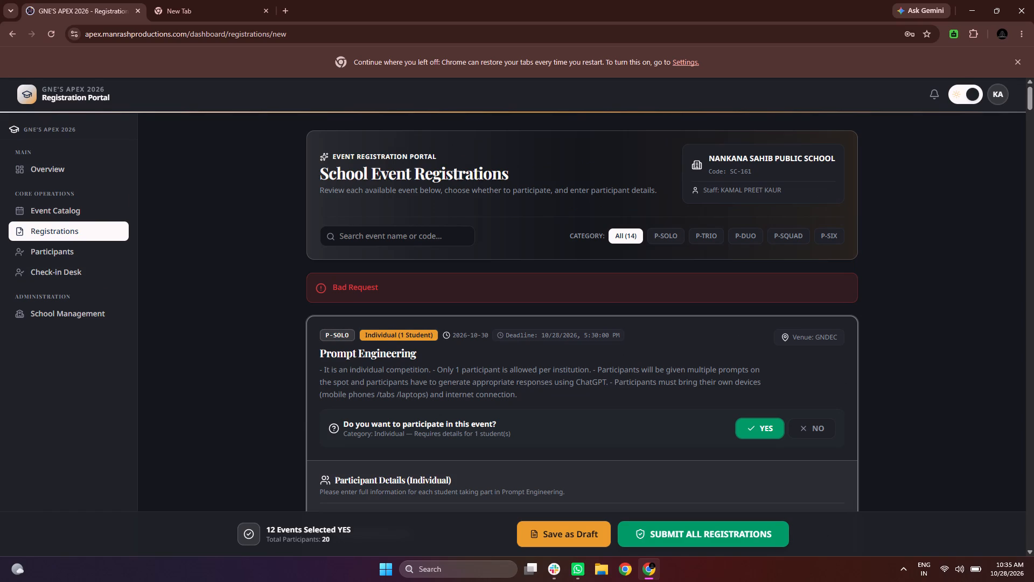
Open the Overview dashboard and reload it to check the registration summary.
left_click(85, 170)
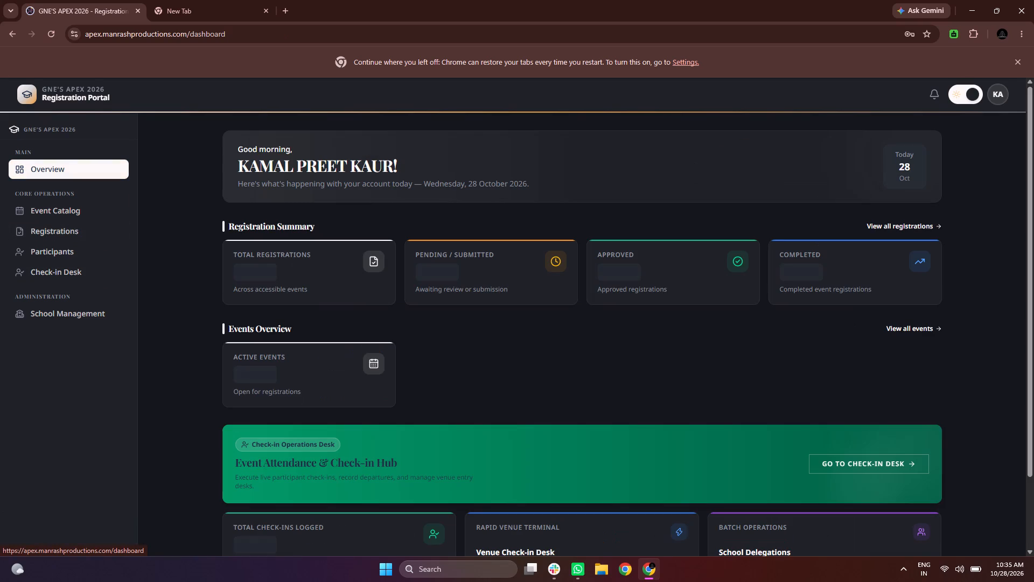
left_click(398, 165)
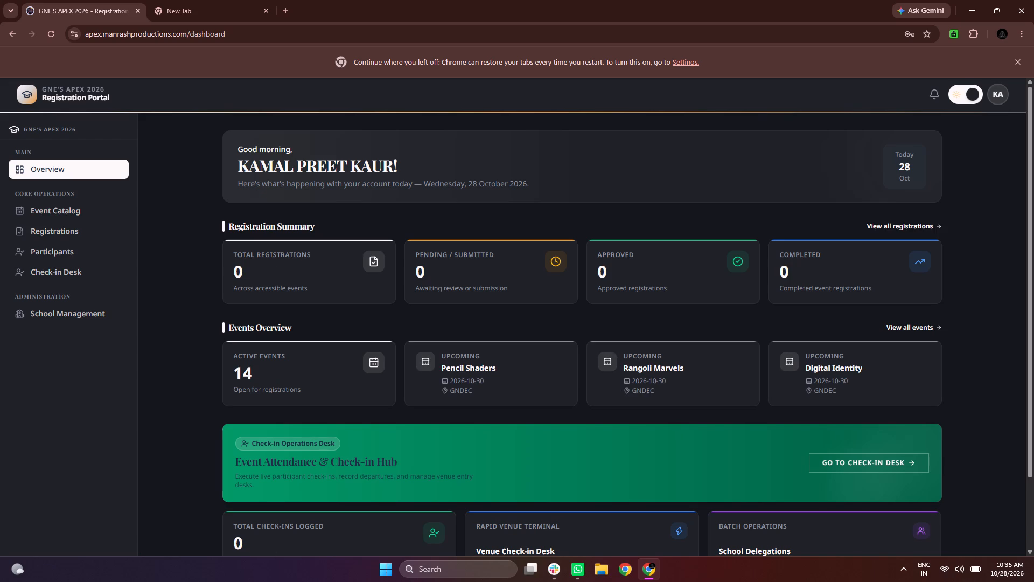
left_click(77, 10)
left_click(77, 10)
left_click(51, 34)
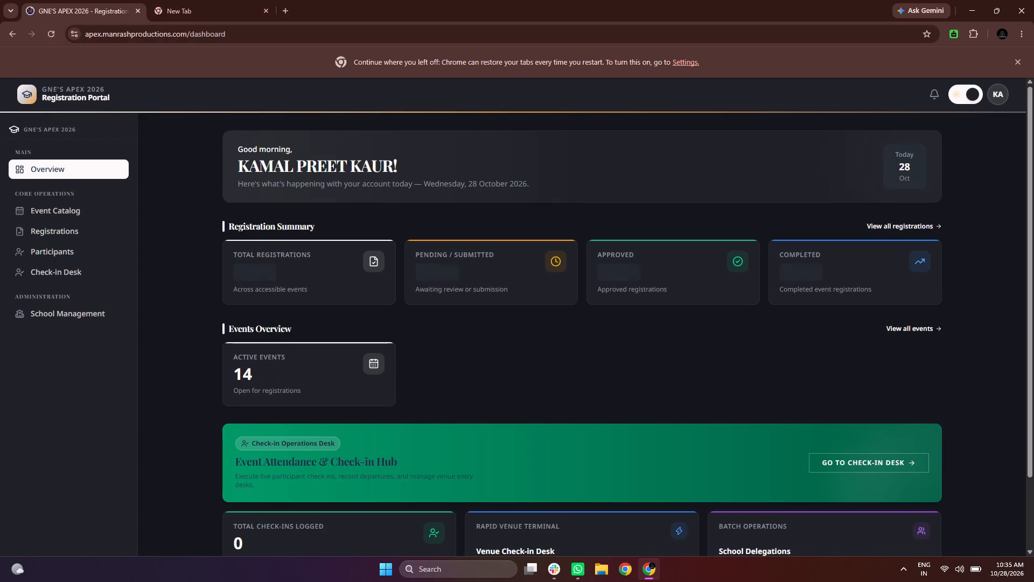
Load apex.manrashproductions.com/login in a separate browser tab to check the registration summary, and close that tab.
left_click(287, 12)
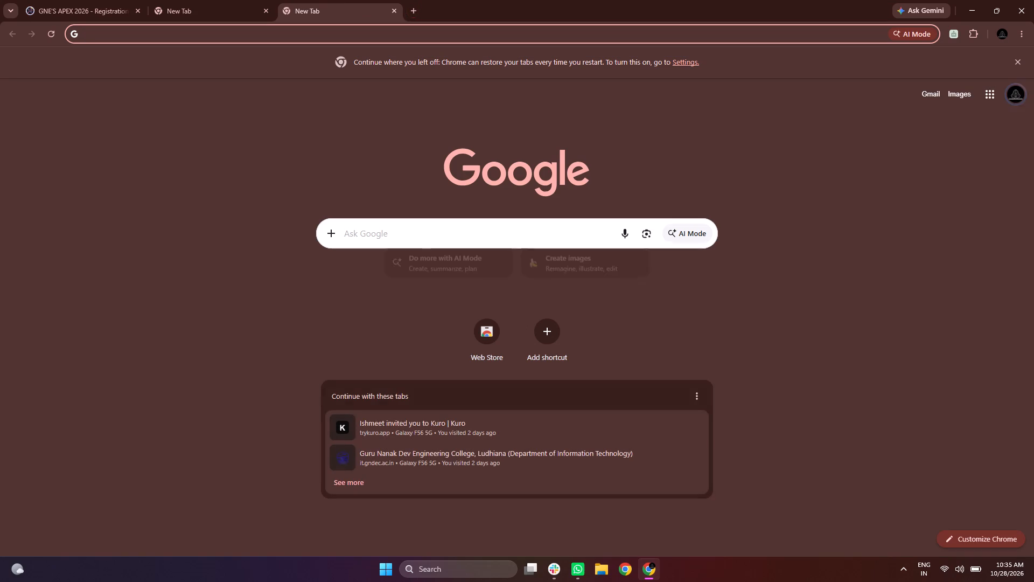
left_click(356, 228)
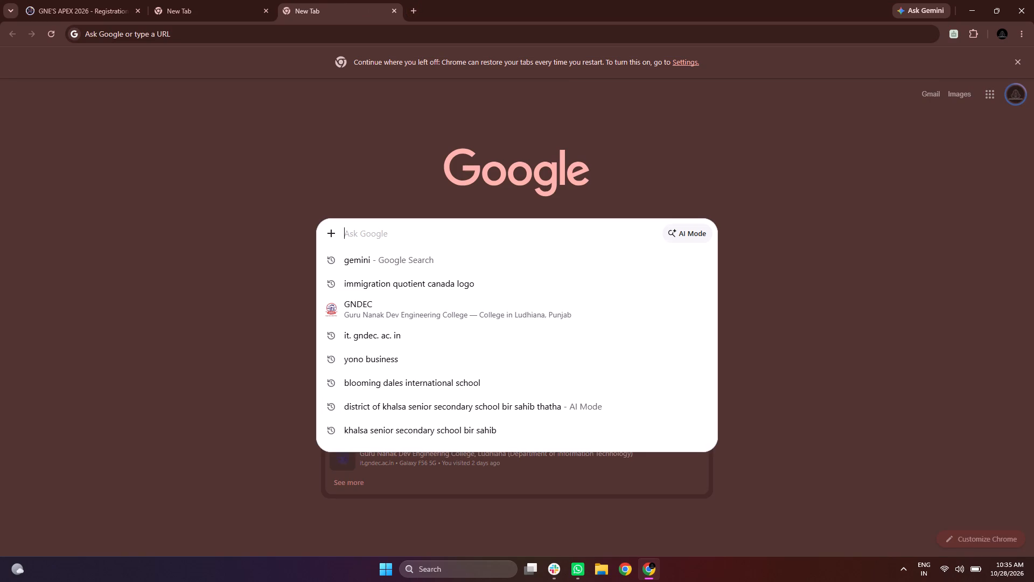
type("apex")
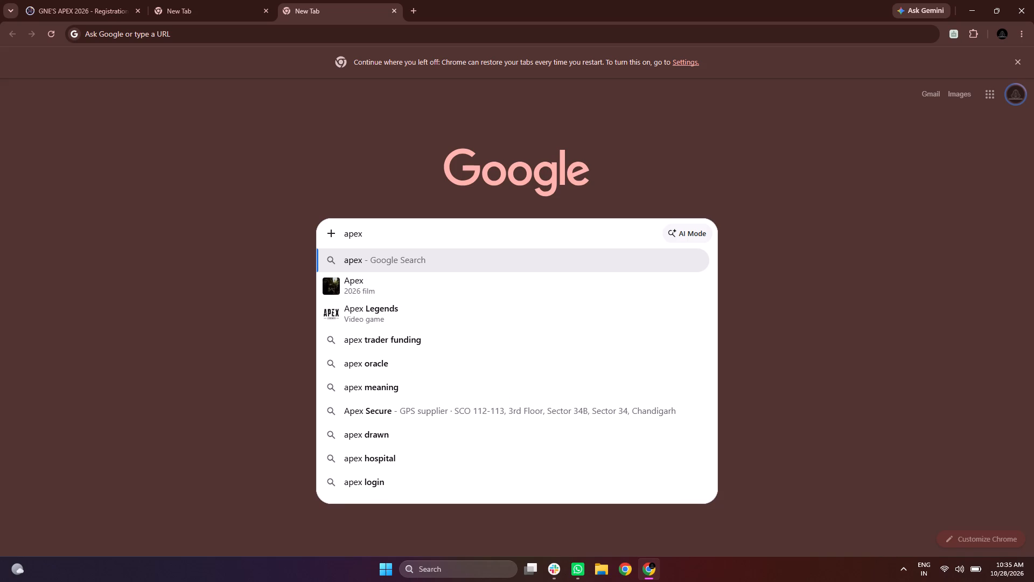
type(".n")
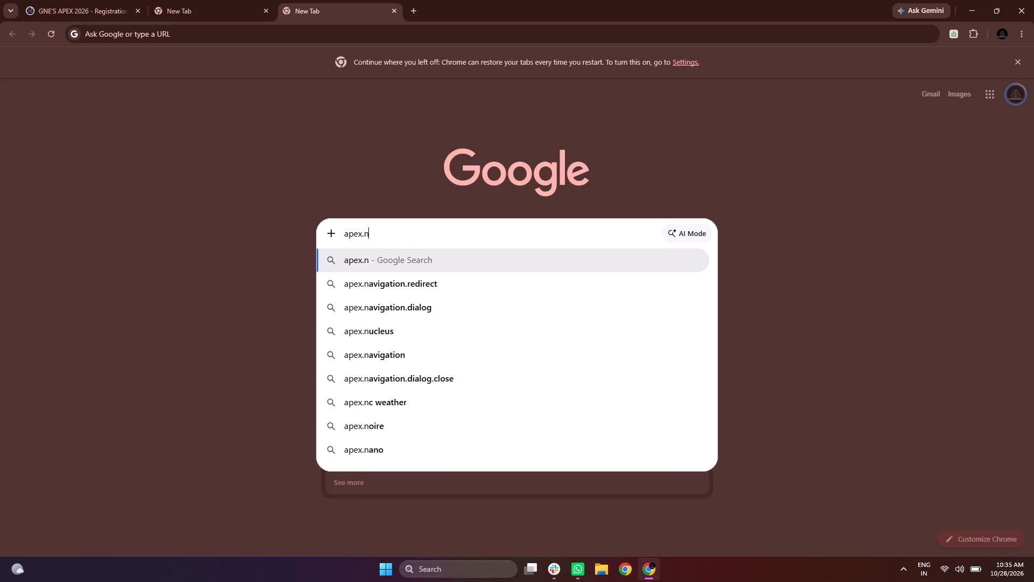
key("BackSpace")
type("na")
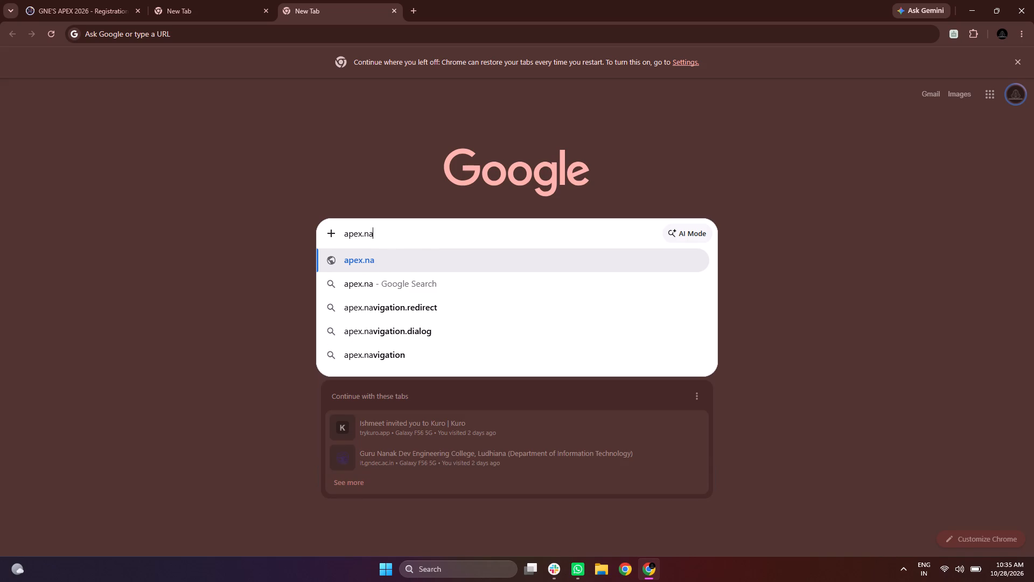
key("BackSpace")
key("BackSpace")
type("ma")
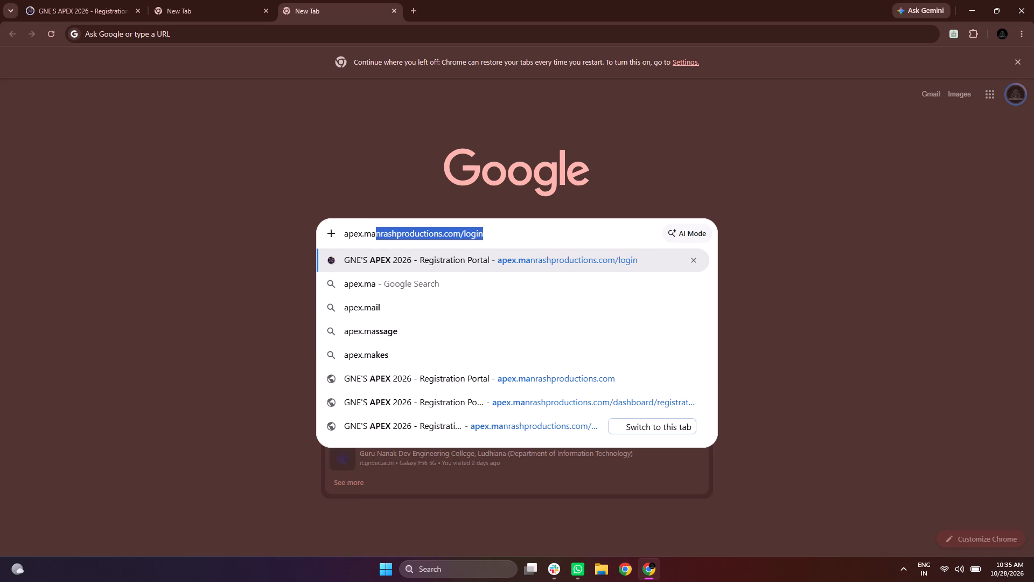
left_click(519, 233)
key("Return")
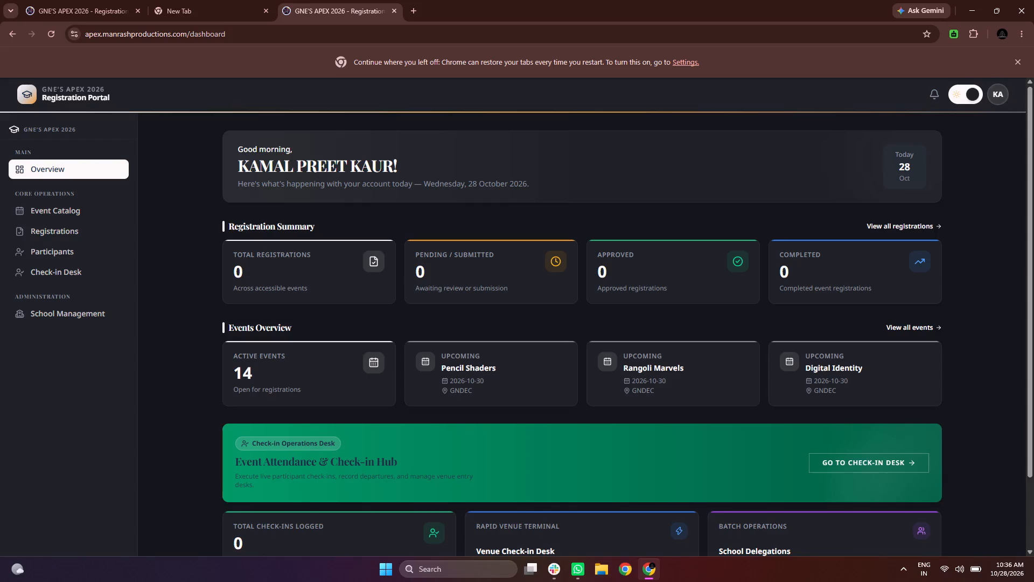
left_click(396, 8)
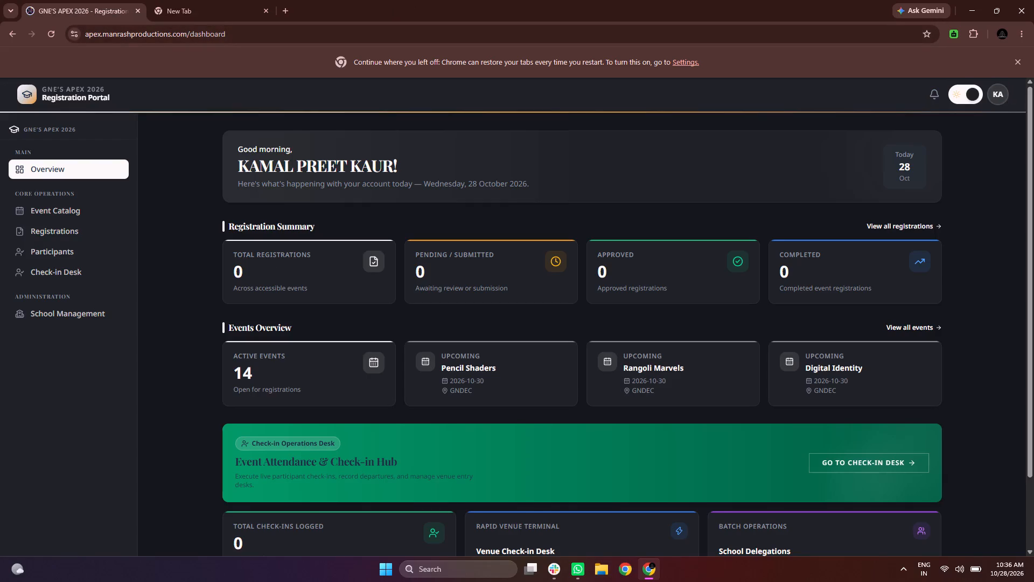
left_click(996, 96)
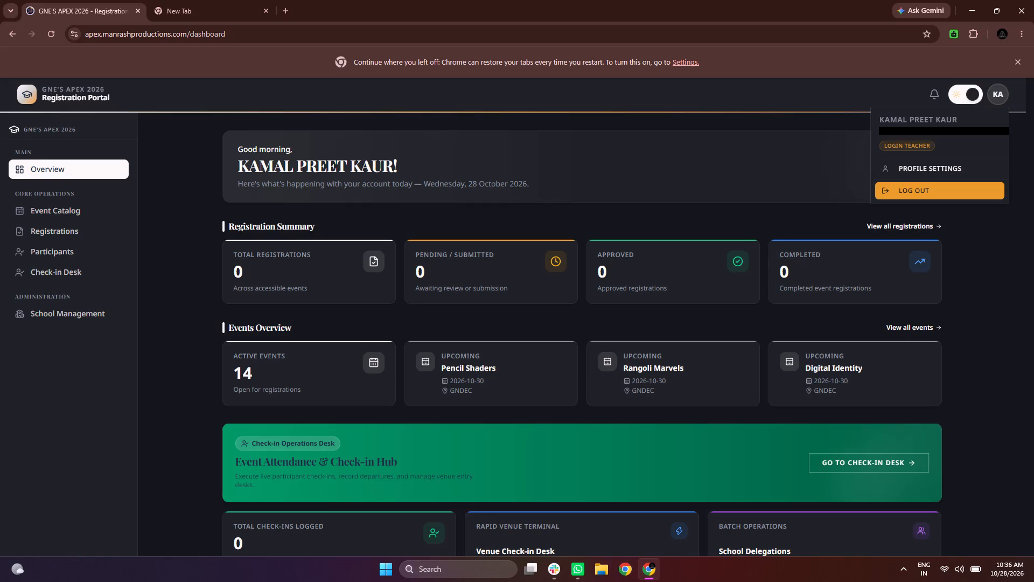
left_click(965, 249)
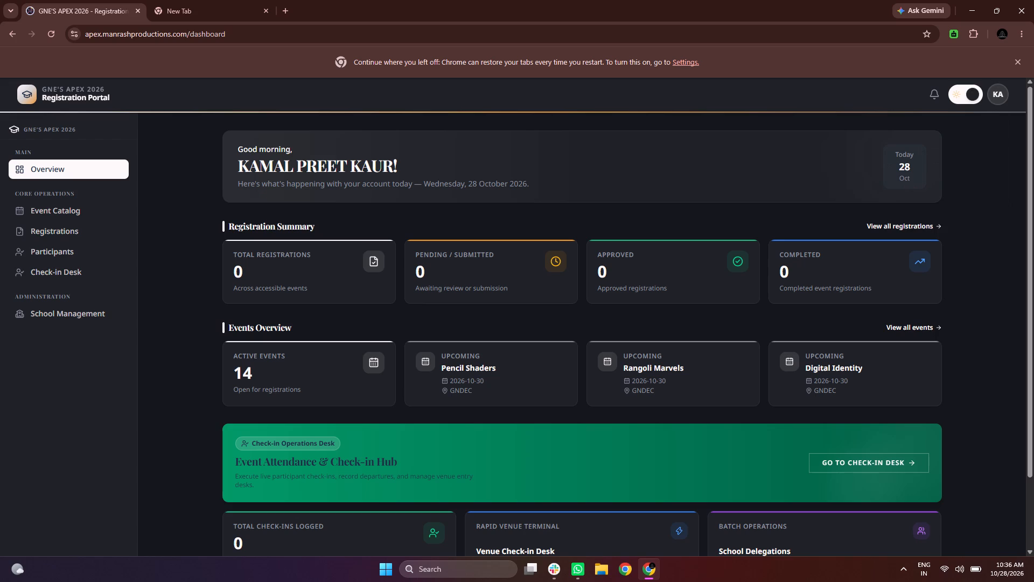
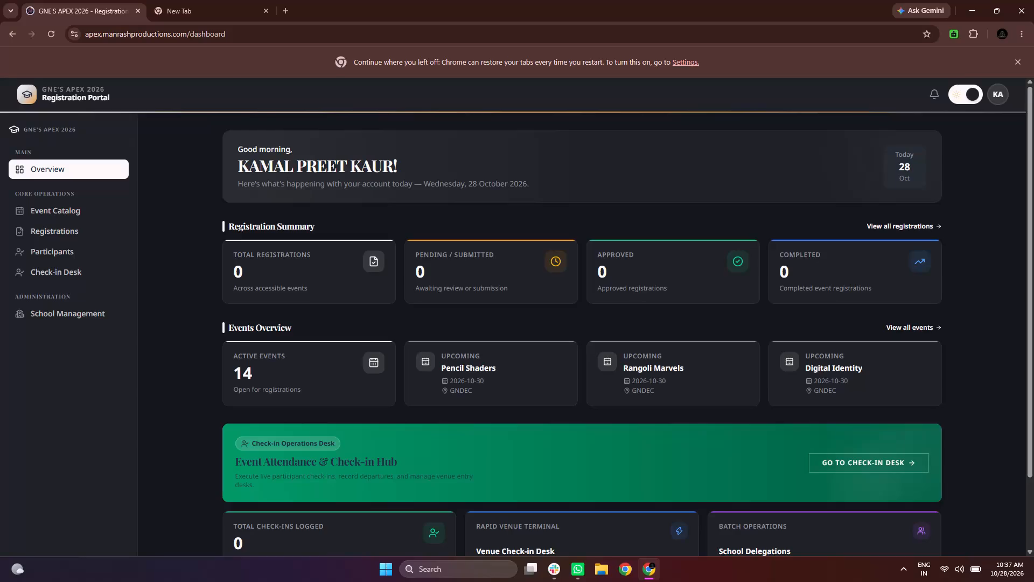
Check which account and role are signed in to the registration portal.
left_click(1003, 87)
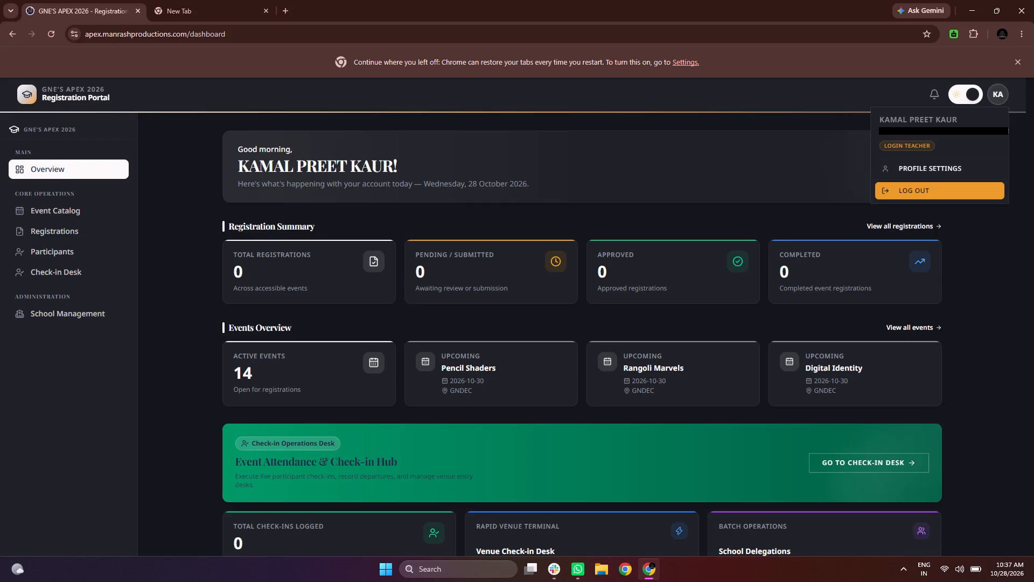
left_click(977, 242)
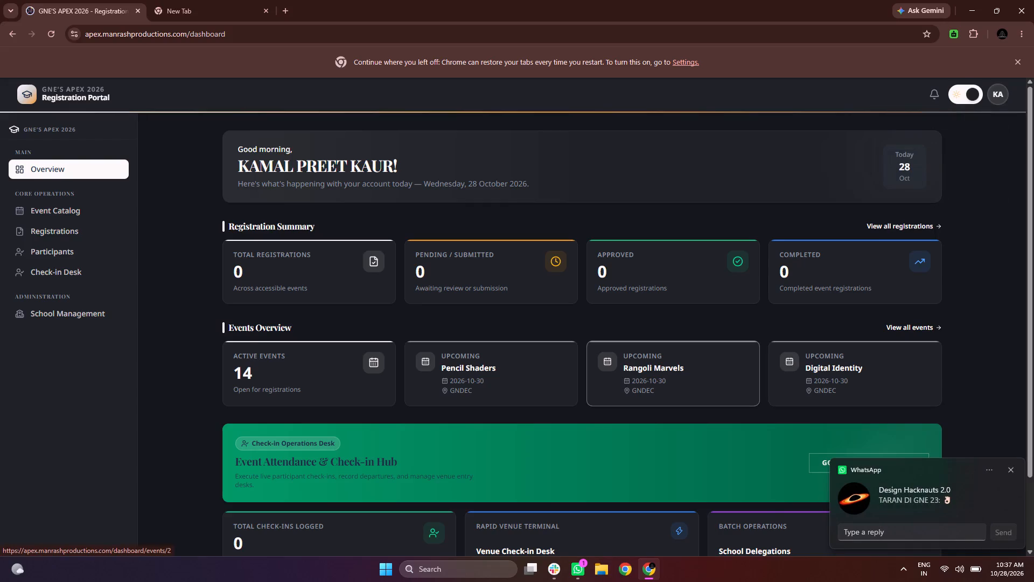
Open the Registrations management page to check for saved or draft event registrations.
scroll(511, 359, "down", 1)
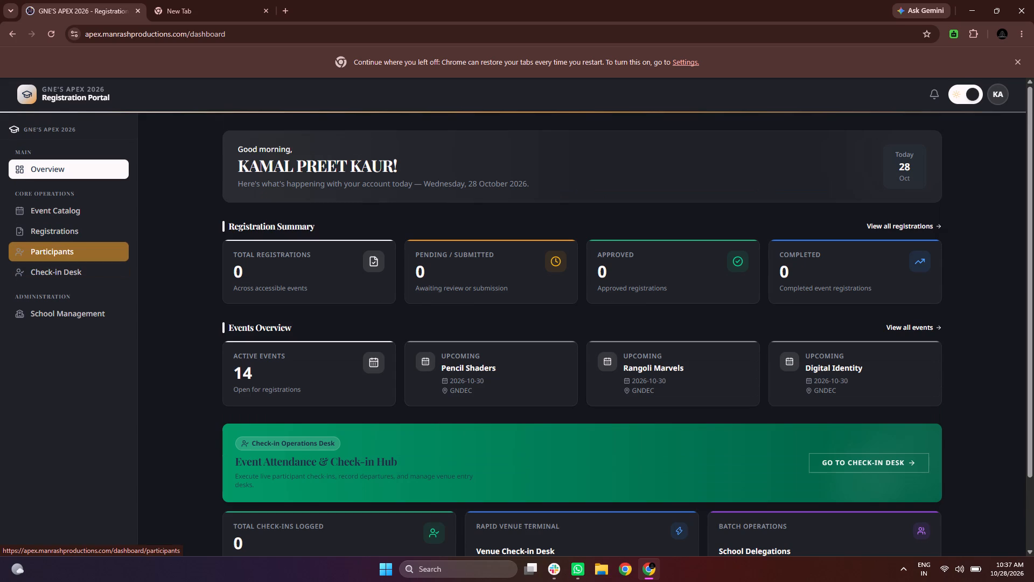
left_click(91, 235)
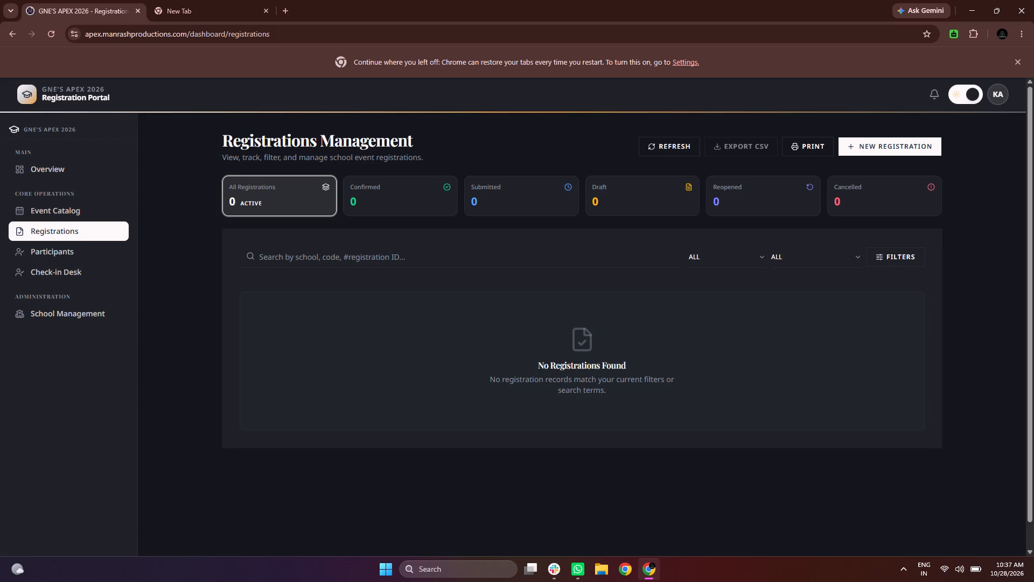
Reload the Registrations Management page to check for recorded registrations.
left_click(53, 38)
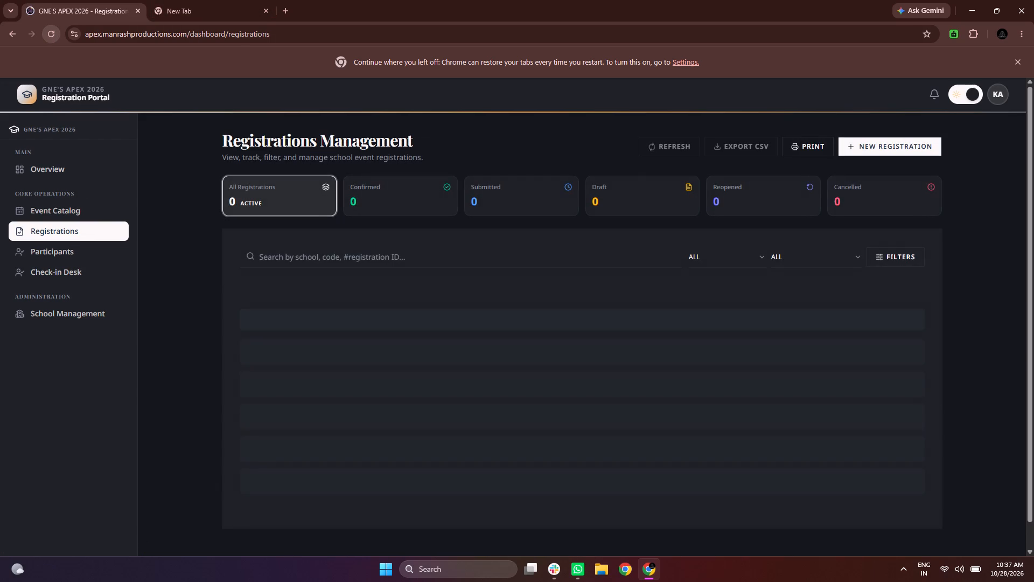
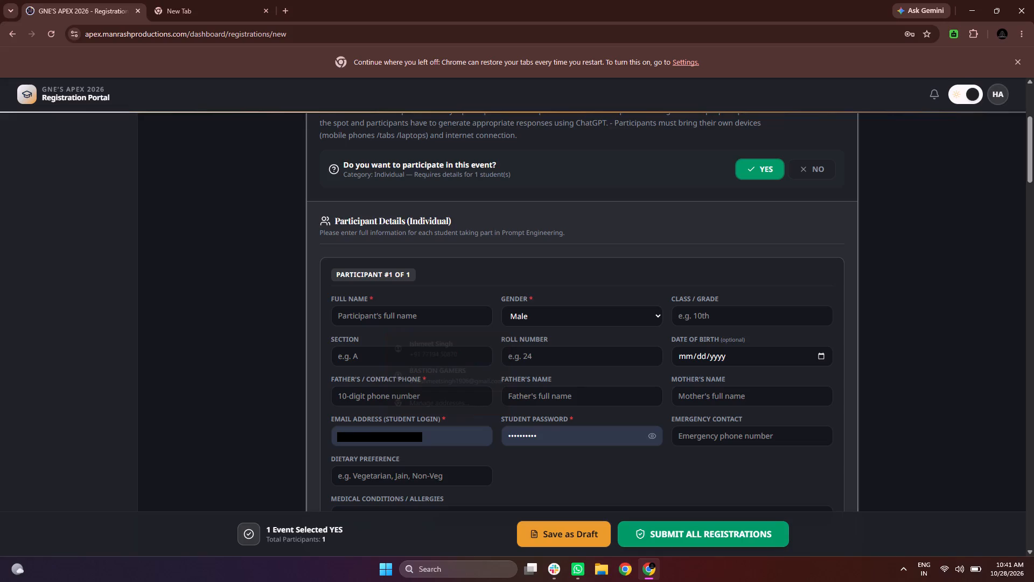
Fill in the Prompt Engineering participant's full name, with gender Female and class 11.
left_click(376, 318)
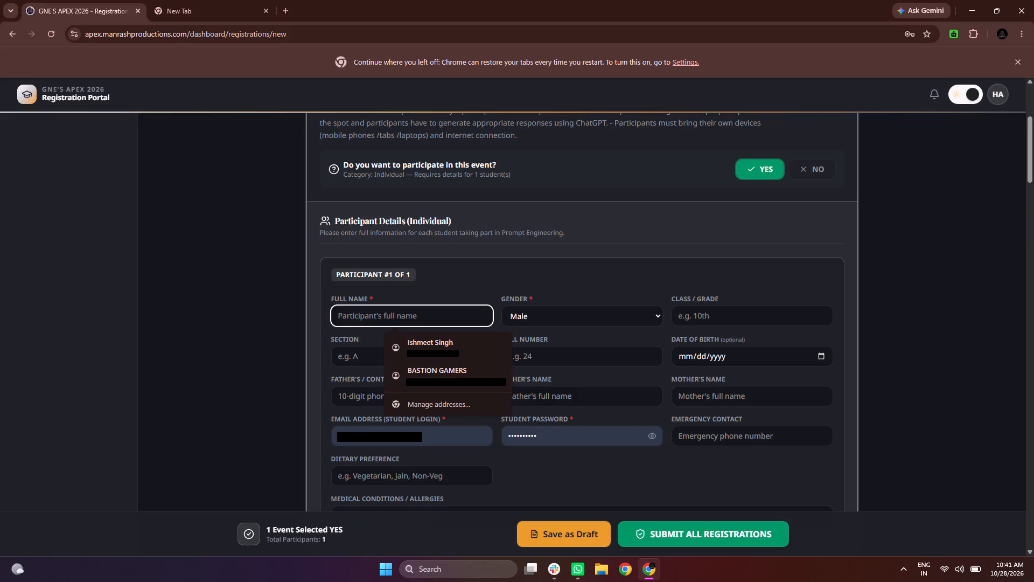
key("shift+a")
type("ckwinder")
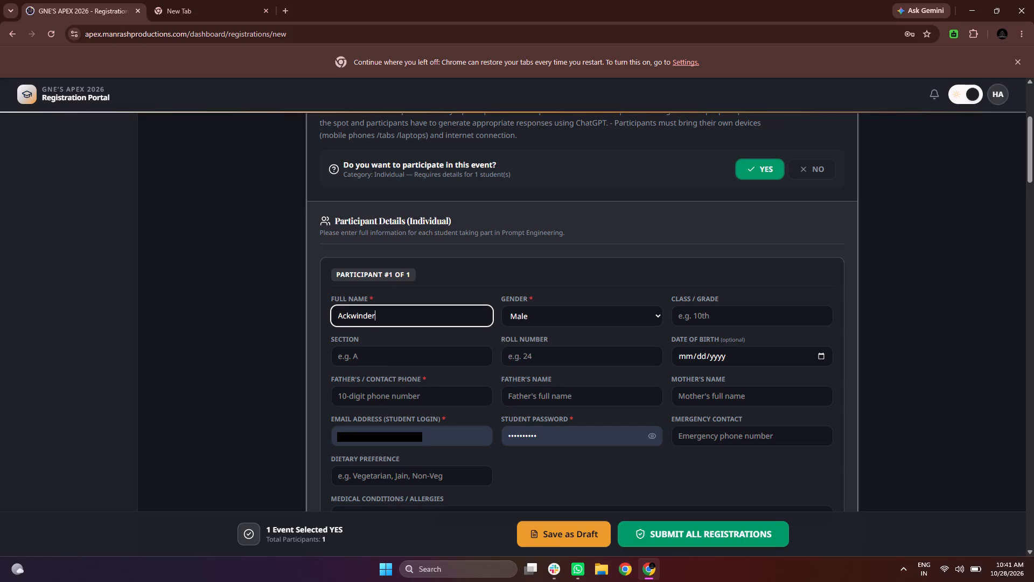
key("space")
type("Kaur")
left_click(541, 316)
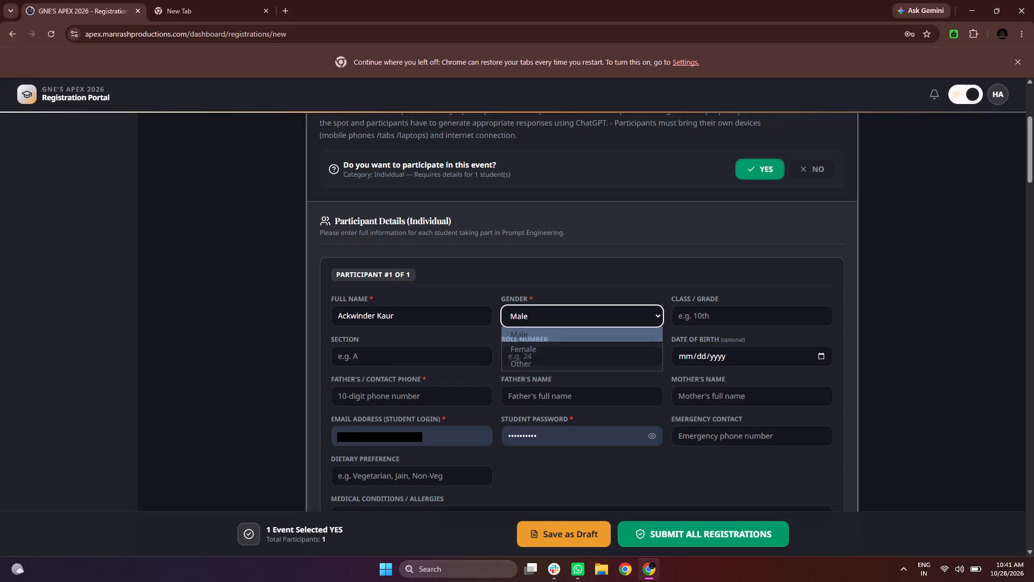
left_click(541, 346)
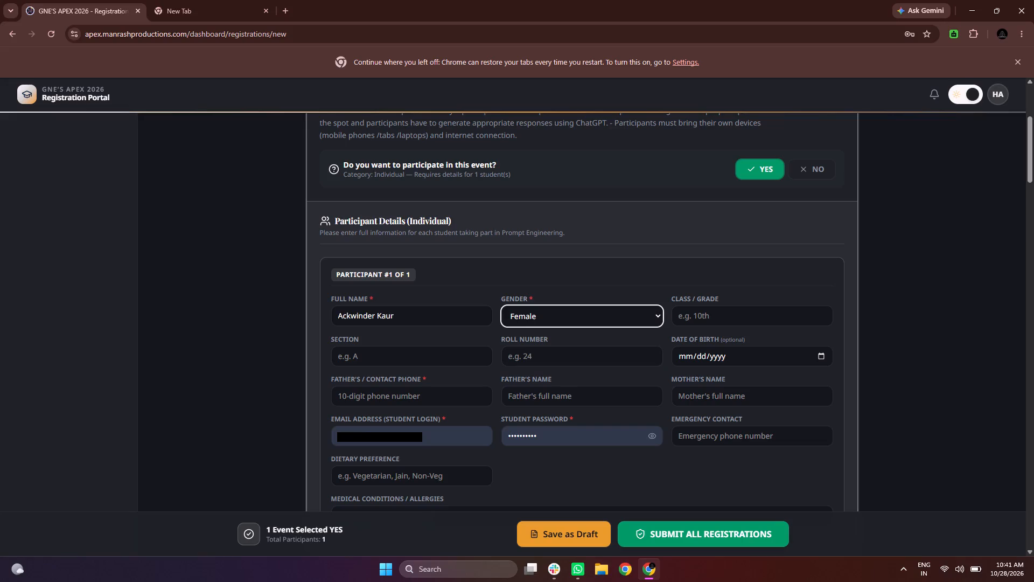
left_click(700, 322)
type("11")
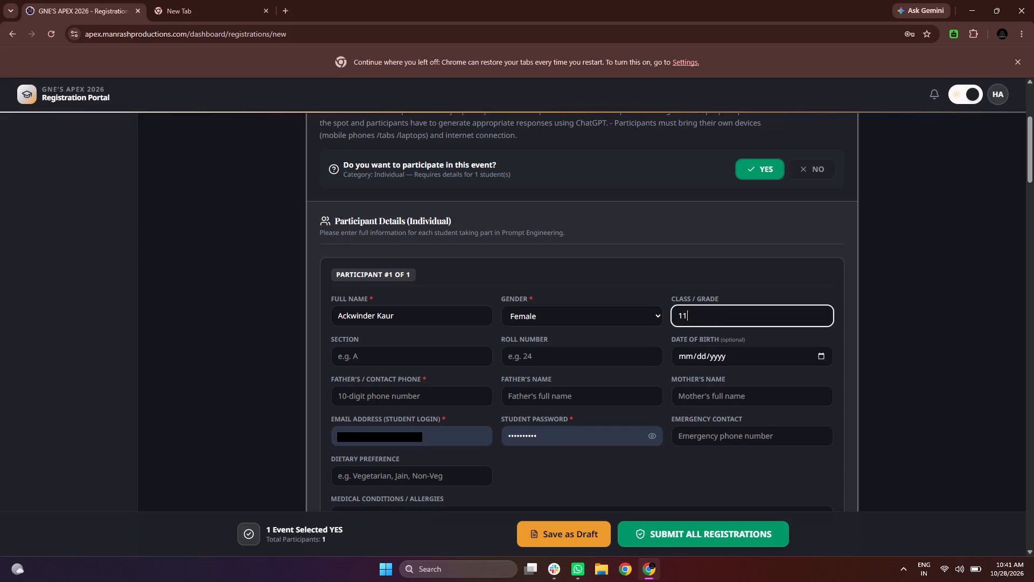
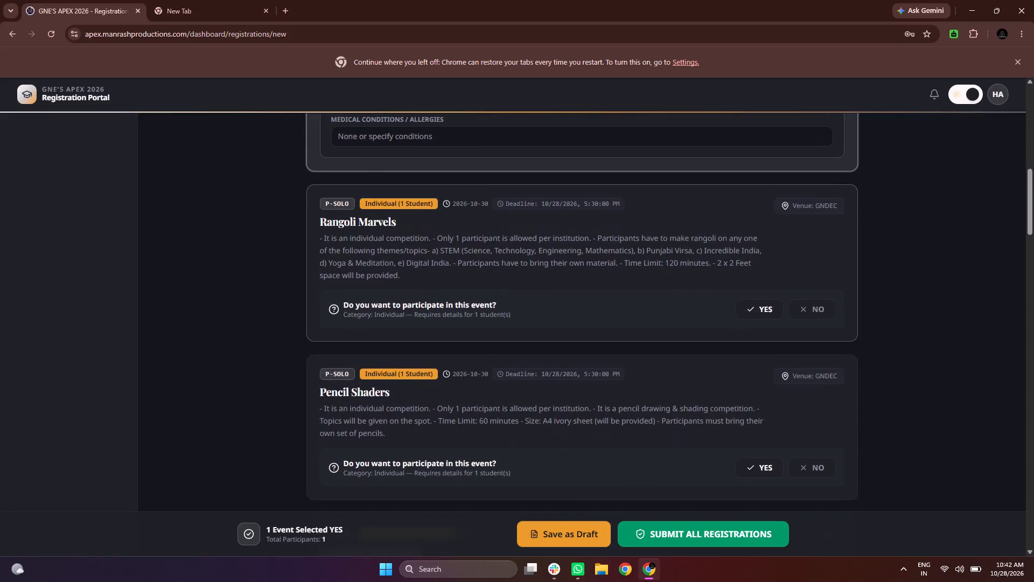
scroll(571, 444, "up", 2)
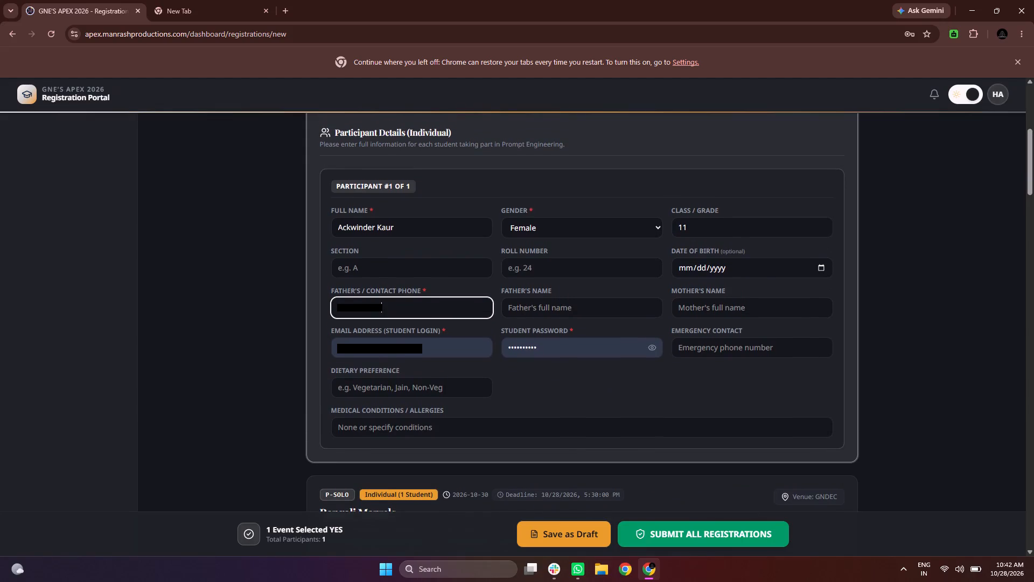
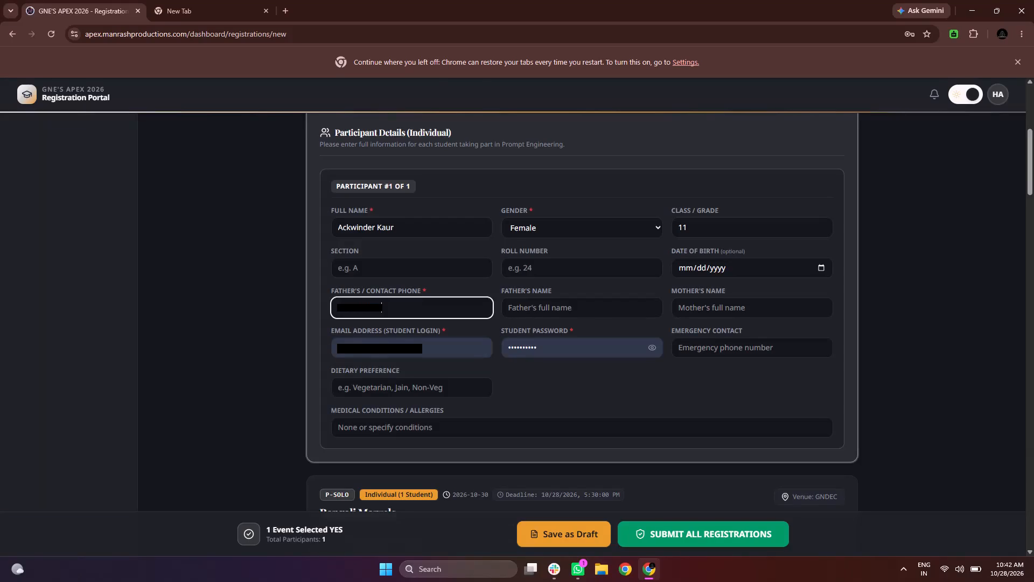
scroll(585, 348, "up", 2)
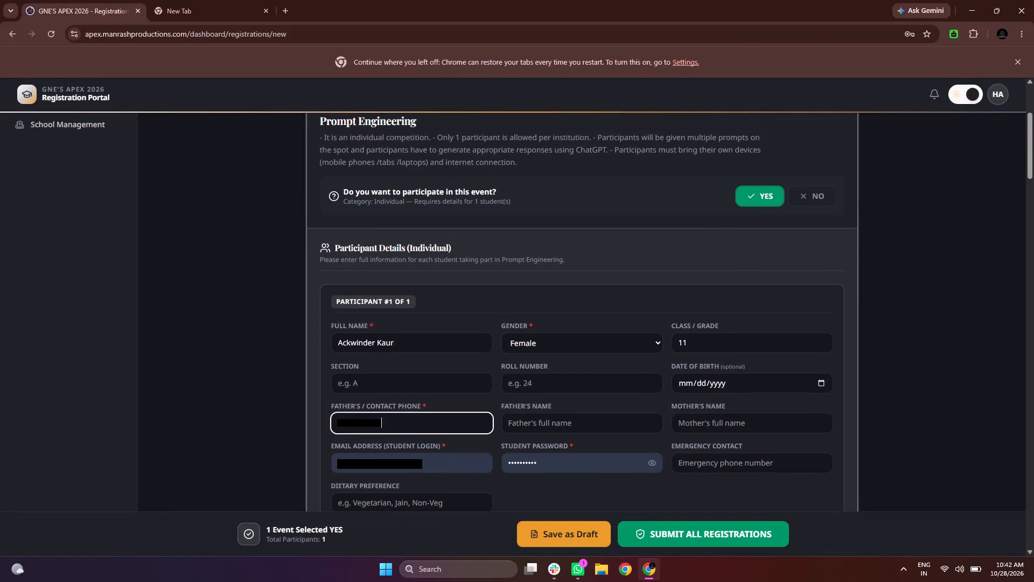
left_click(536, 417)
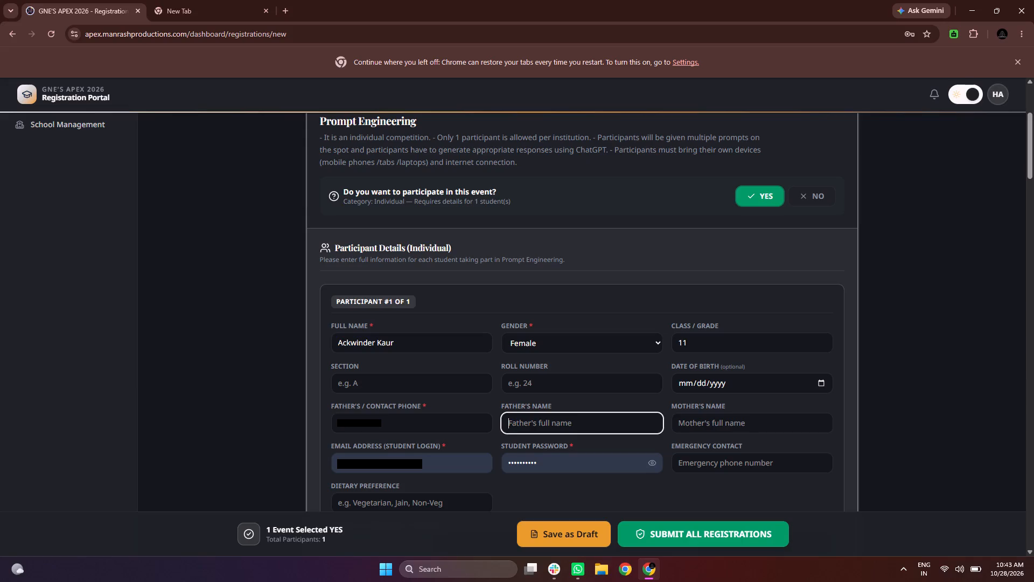
Opt in to the Rangoli Marvels event by answering YES to its participation question.
scroll(522, 409, "down", 2)
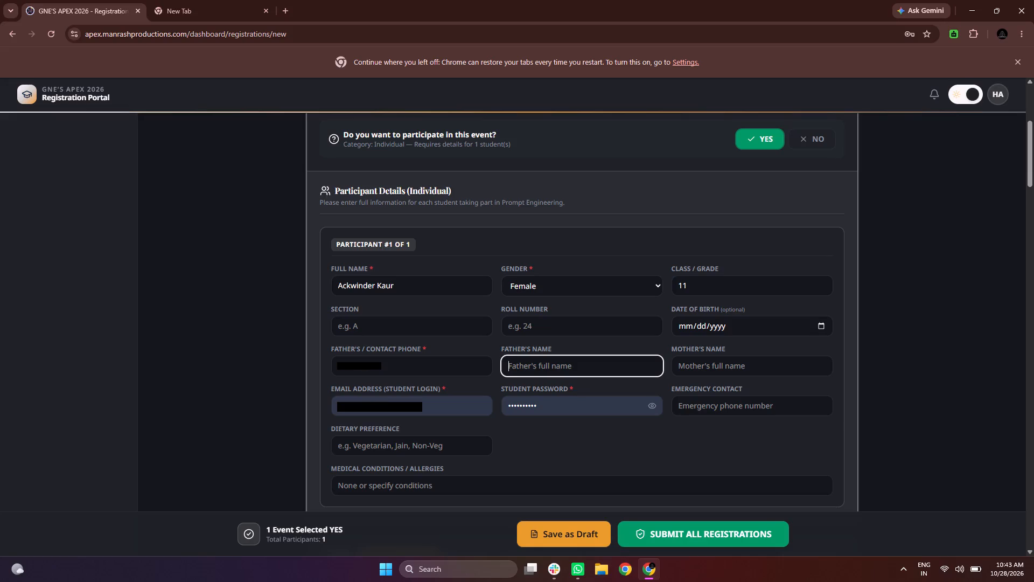
scroll(468, 427, "down", 1)
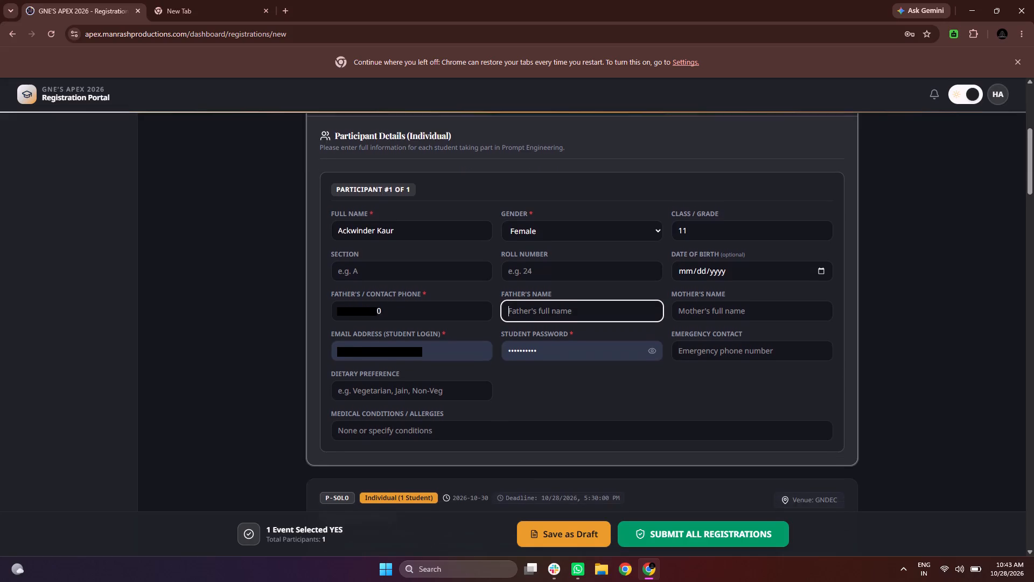
scroll(468, 427, "down", 5)
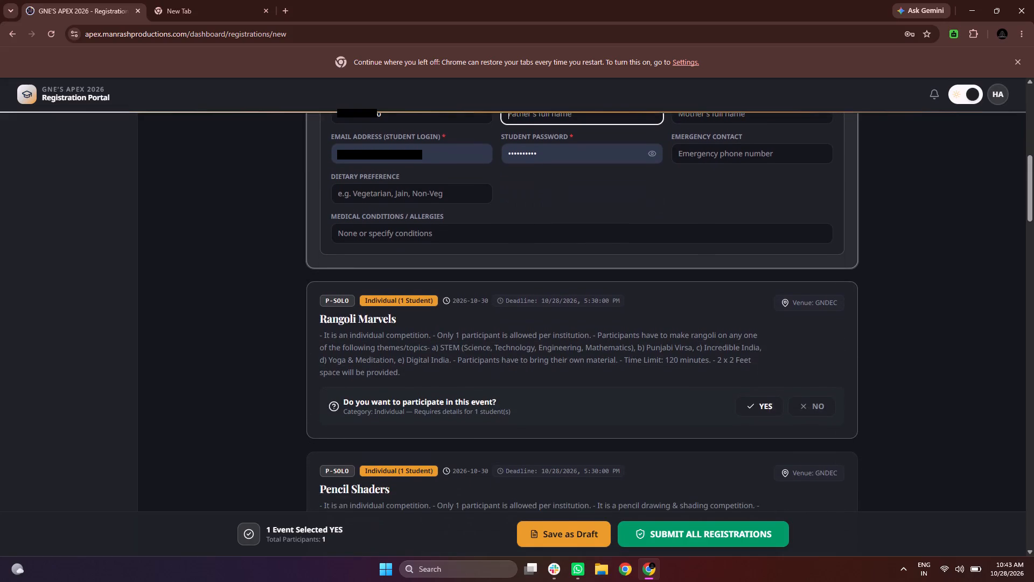
scroll(468, 427, "down", 3)
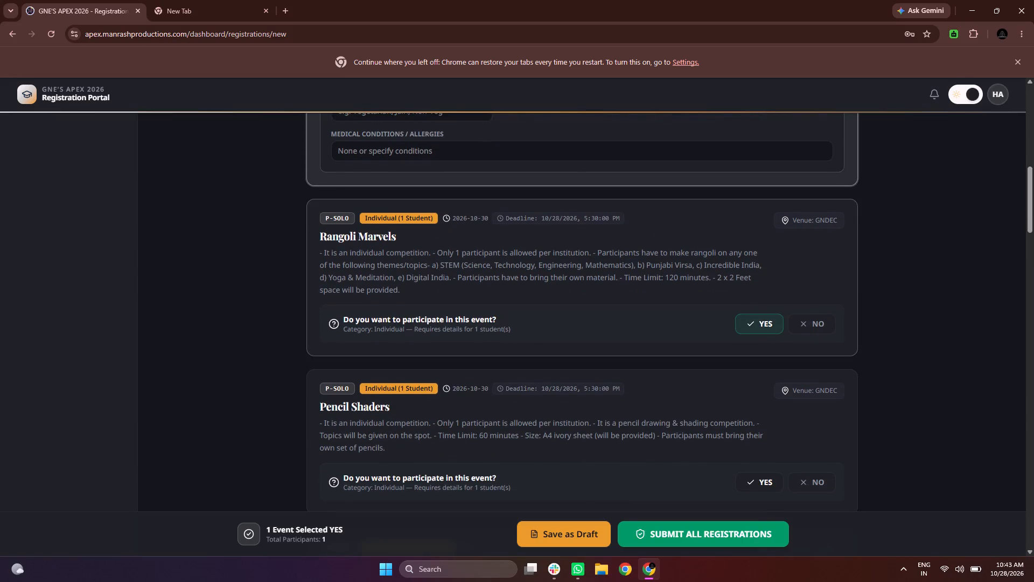
left_click(758, 327)
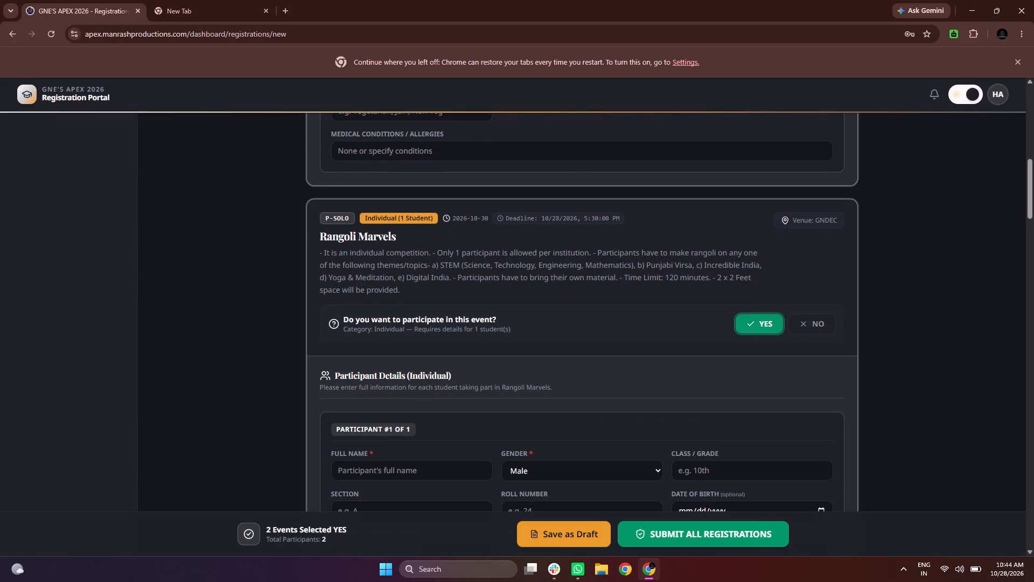
Fill in the Rangoli Marvels participant's full name, set the gender to Female, and start the class/grade entry.
scroll(649, 370, "down", 2)
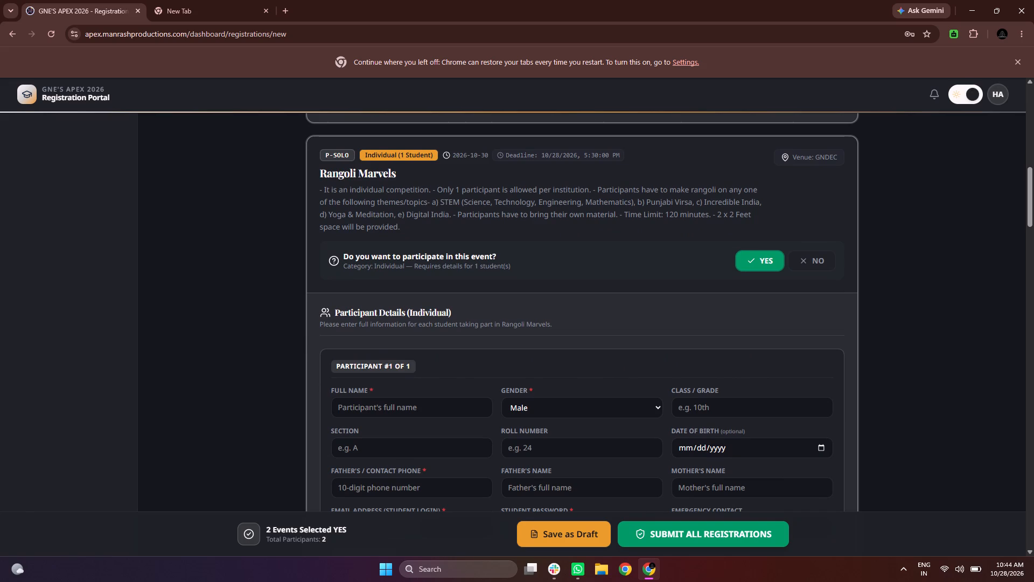
left_click(423, 410)
scroll(423, 410, "down", 2)
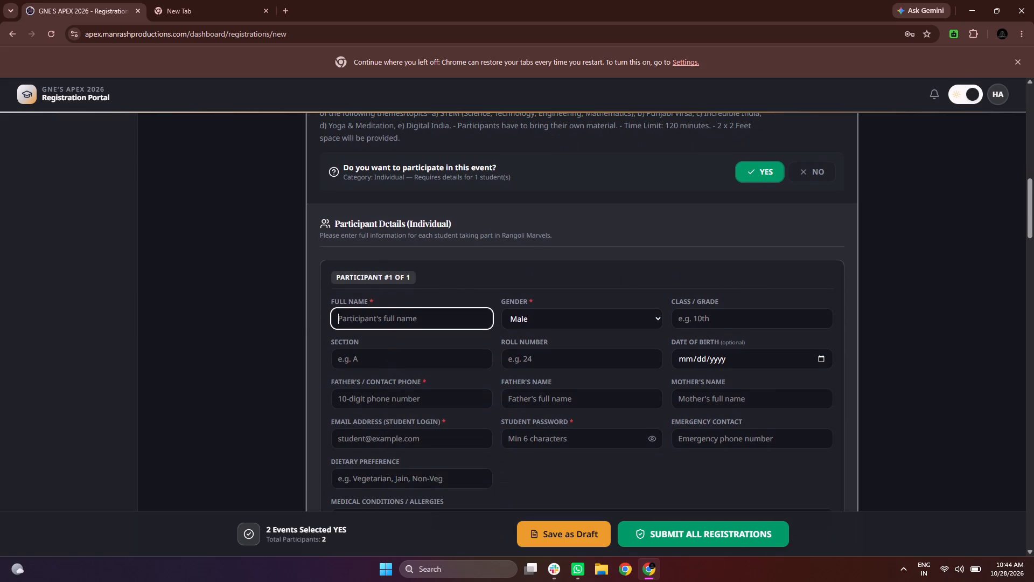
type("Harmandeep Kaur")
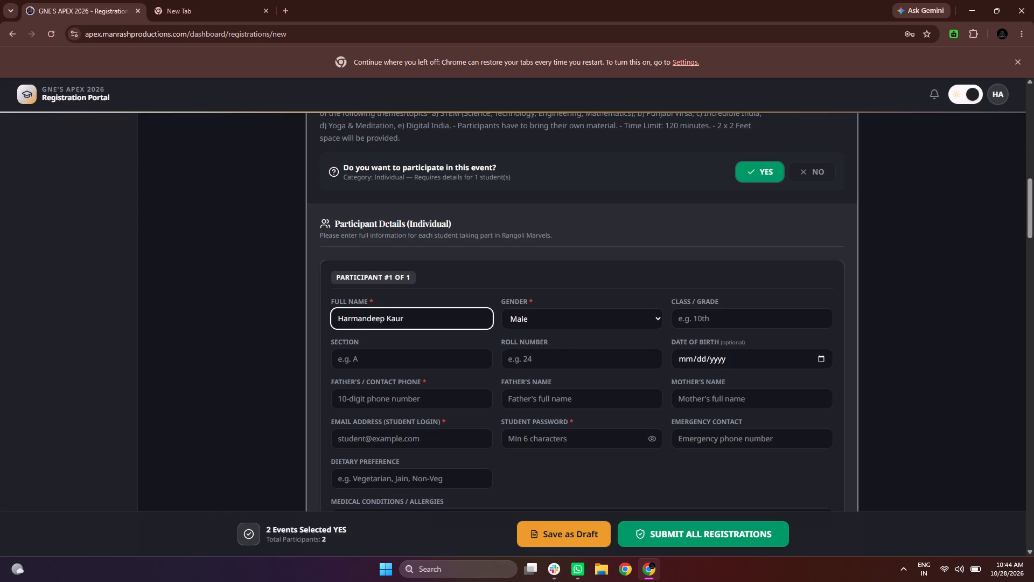
left_click(554, 316)
left_click(537, 350)
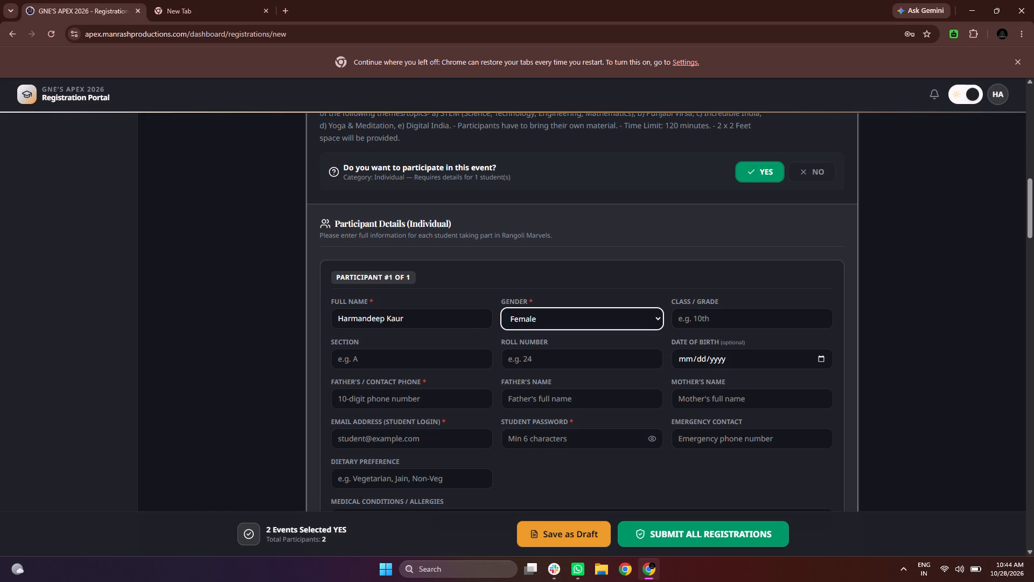
left_click(701, 320)
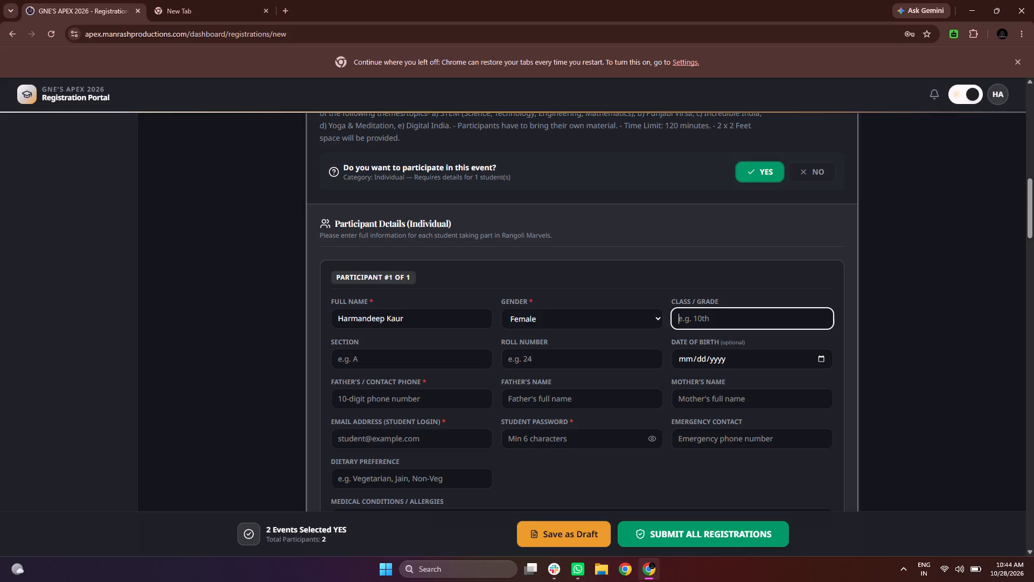
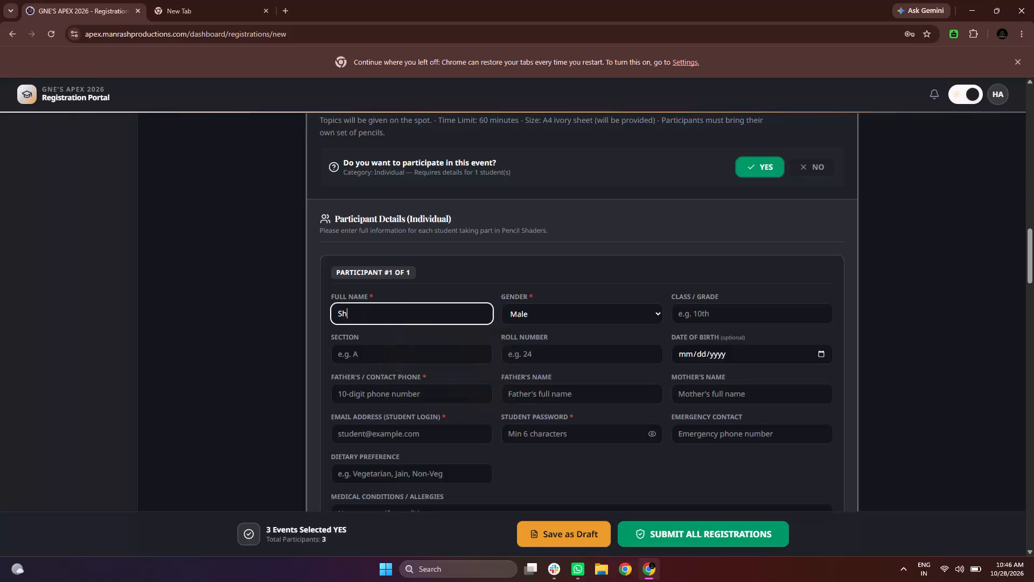
Enter the Pencil Shaders participant's full name and set the class to 12.
key("BackSpace")
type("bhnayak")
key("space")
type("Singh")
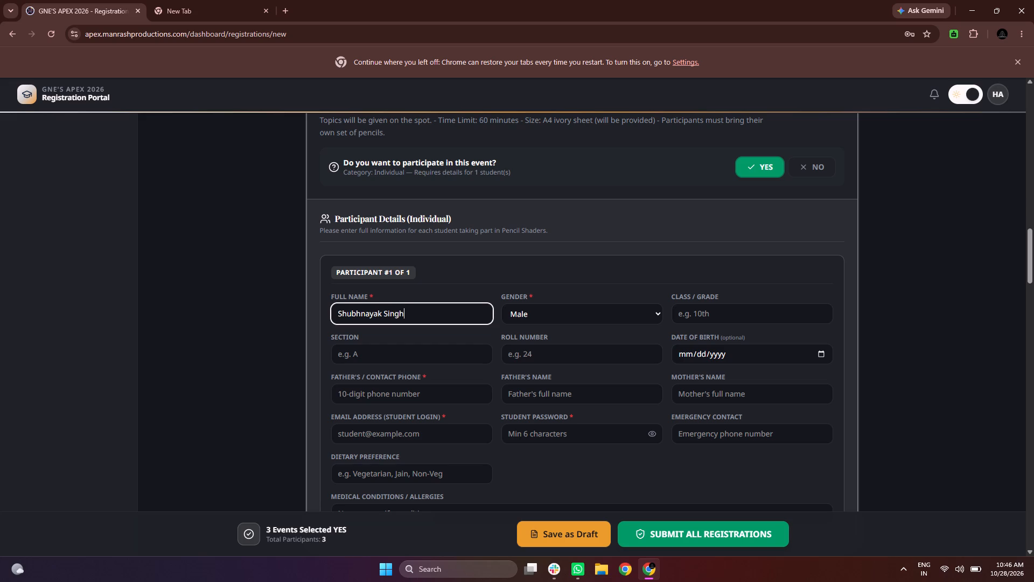
scroll(499, 355, "down", 2)
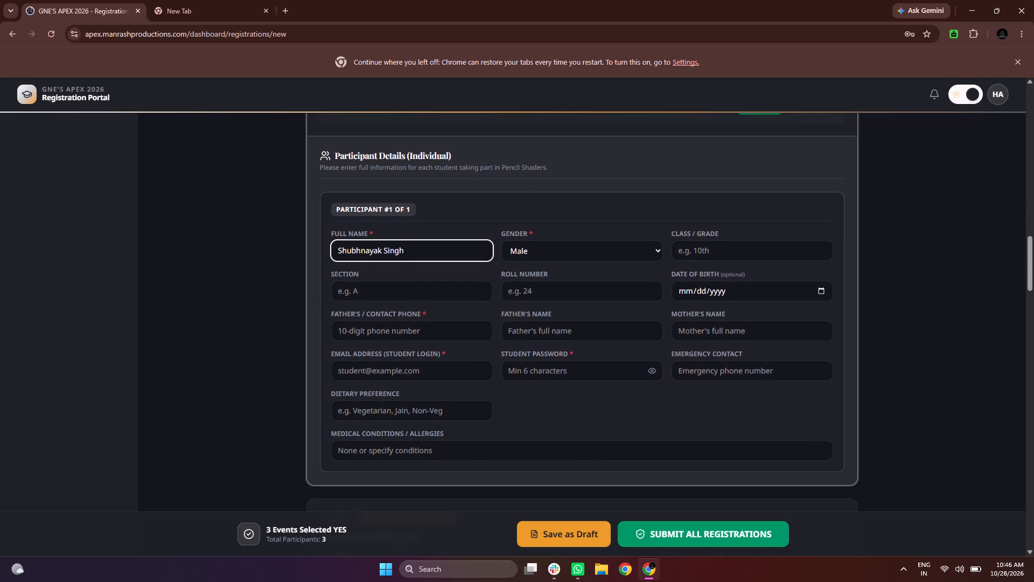
left_click(697, 248)
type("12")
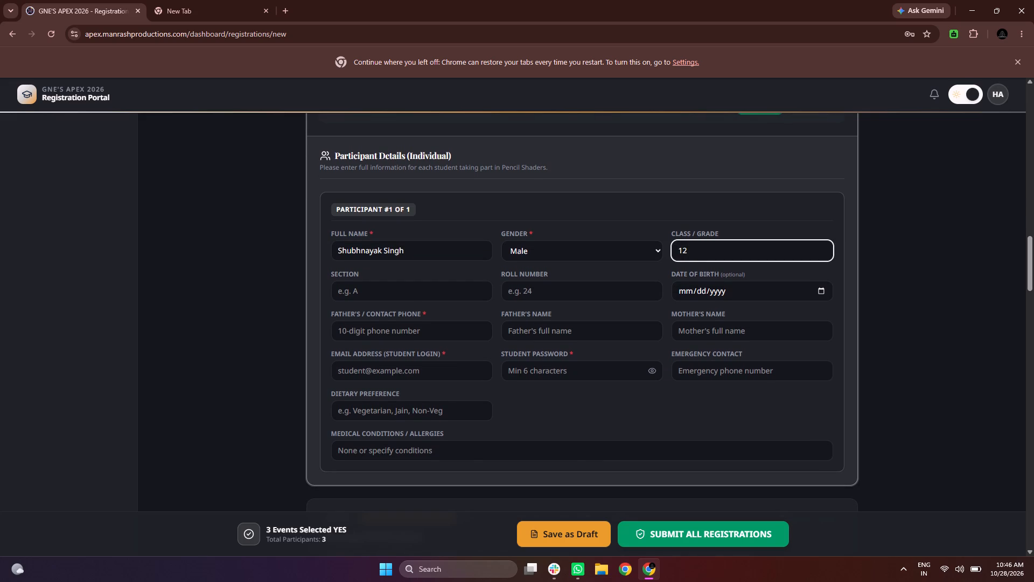
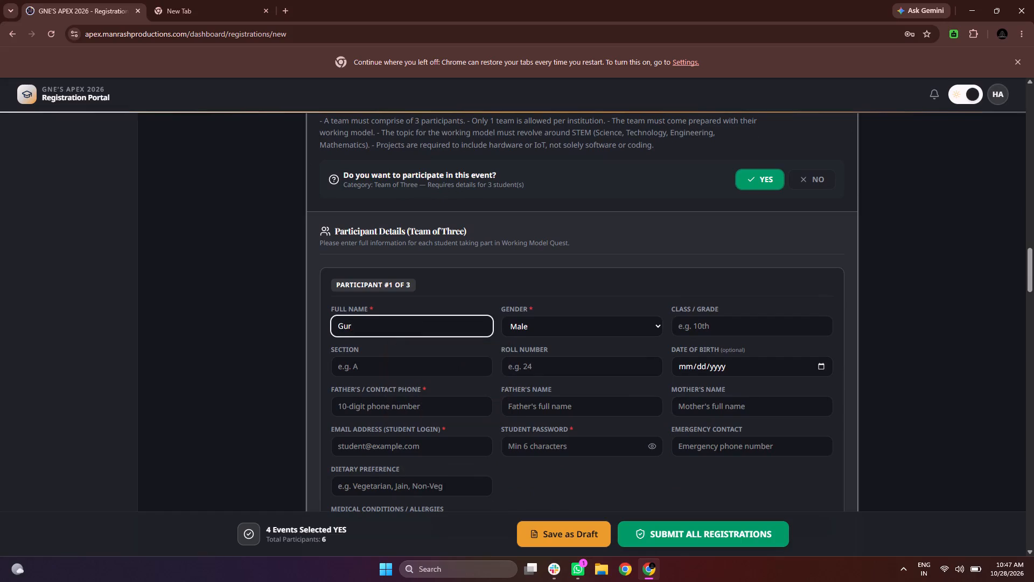
Complete the full name of the first Working Model Quest participant and set the class to 10.
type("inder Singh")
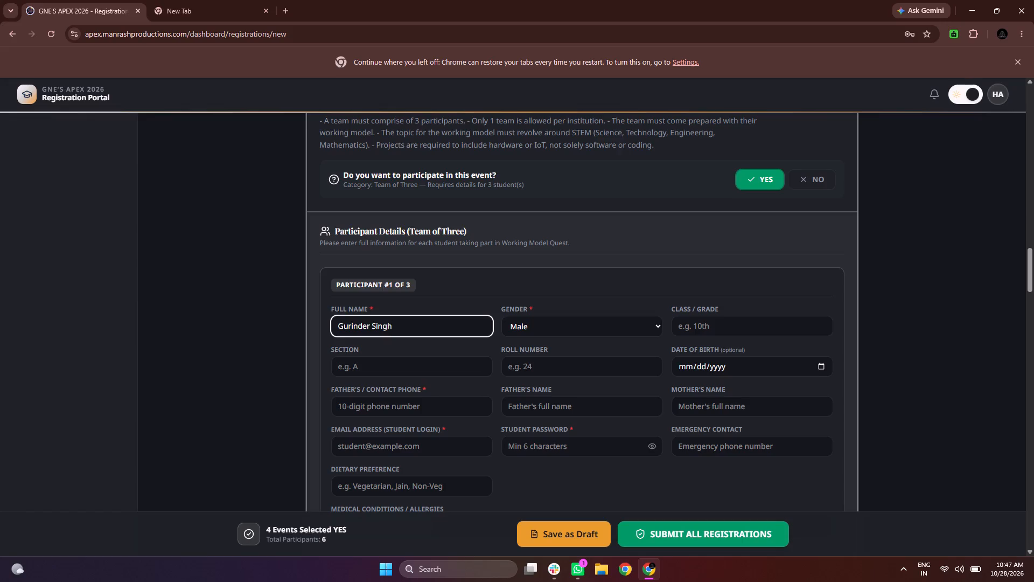
left_click(684, 318)
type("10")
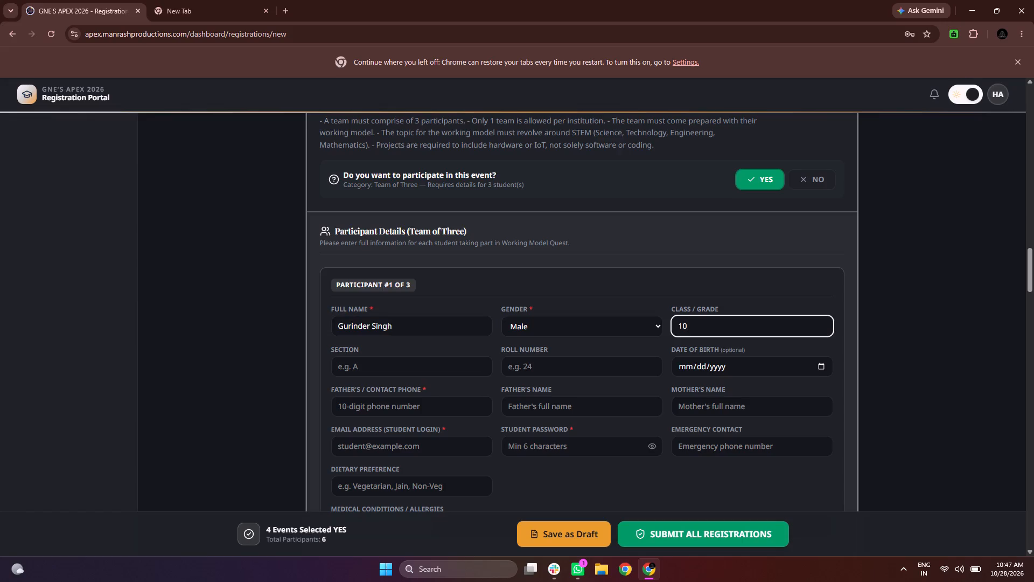
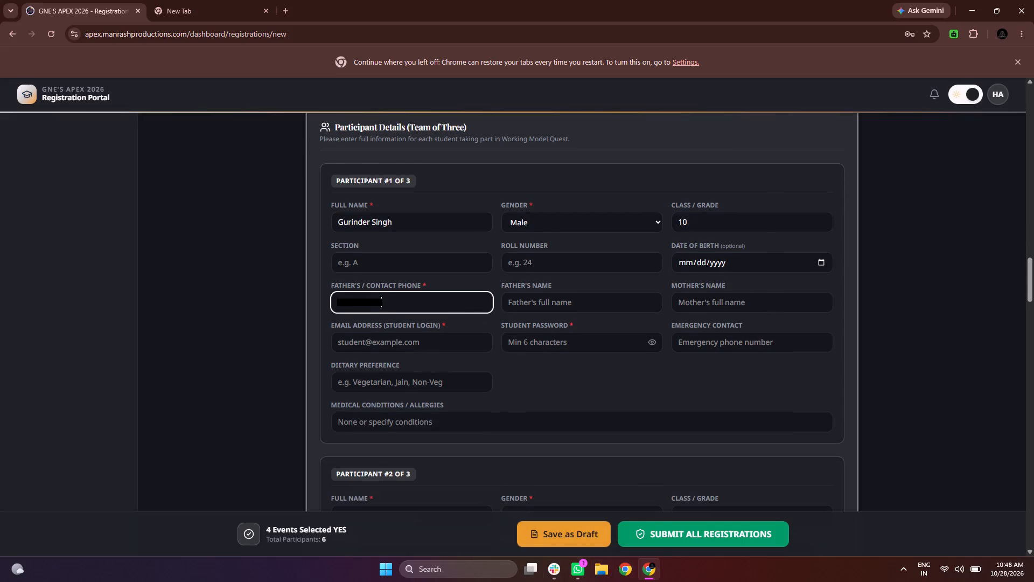
Copy the first Working Model Quest participant's contact phone number into the contact phone fields of participants 2 and 3.
left_click(383, 303)
left_click_drag(388, 303, 327, 312)
key("ctrl+c")
scroll(327, 312, "down", 3)
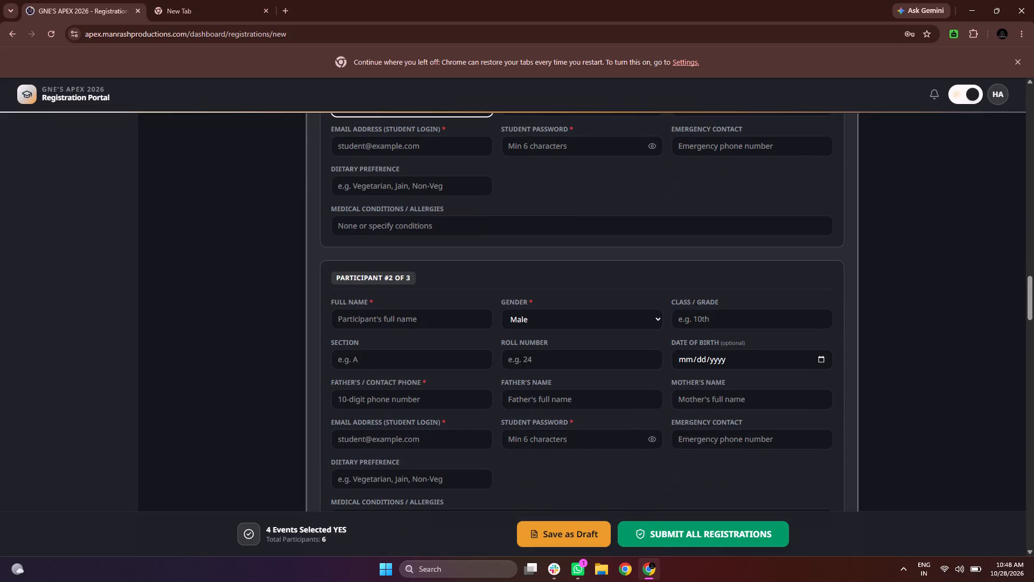
left_click(358, 396)
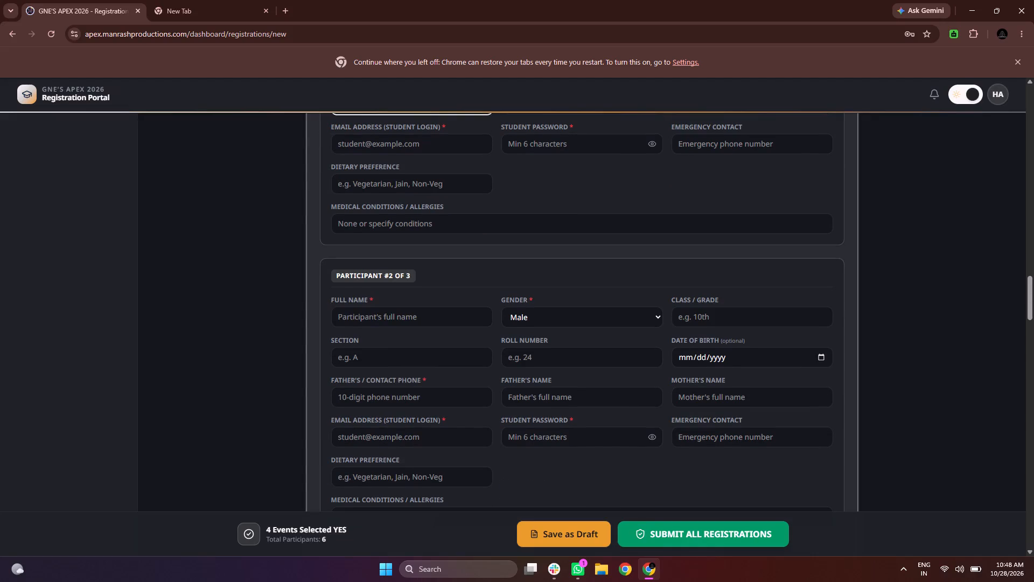
key("ctrl+v")
scroll(358, 396, "down", 2)
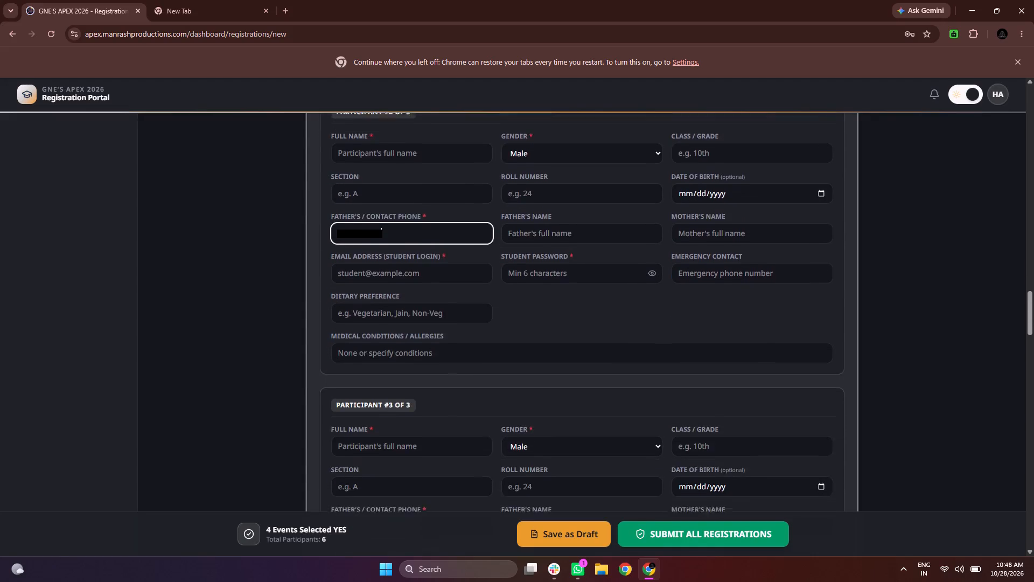
scroll(358, 396, "down", 2)
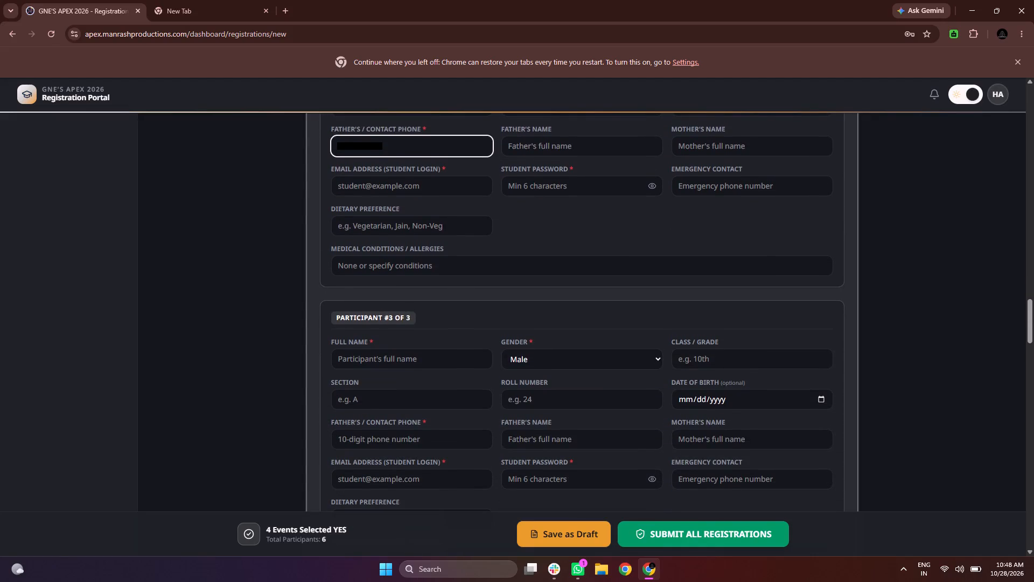
left_click(366, 438)
key("ctrl+v")
Enter the full name of the second Working Model Quest participant.
scroll(366, 438, "up", 2)
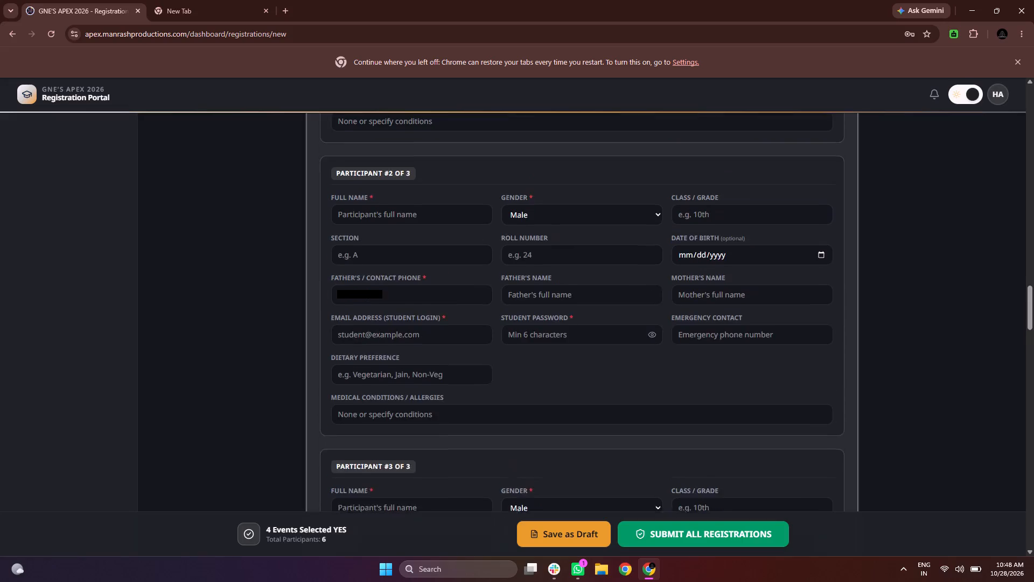
scroll(366, 438, "up", 2)
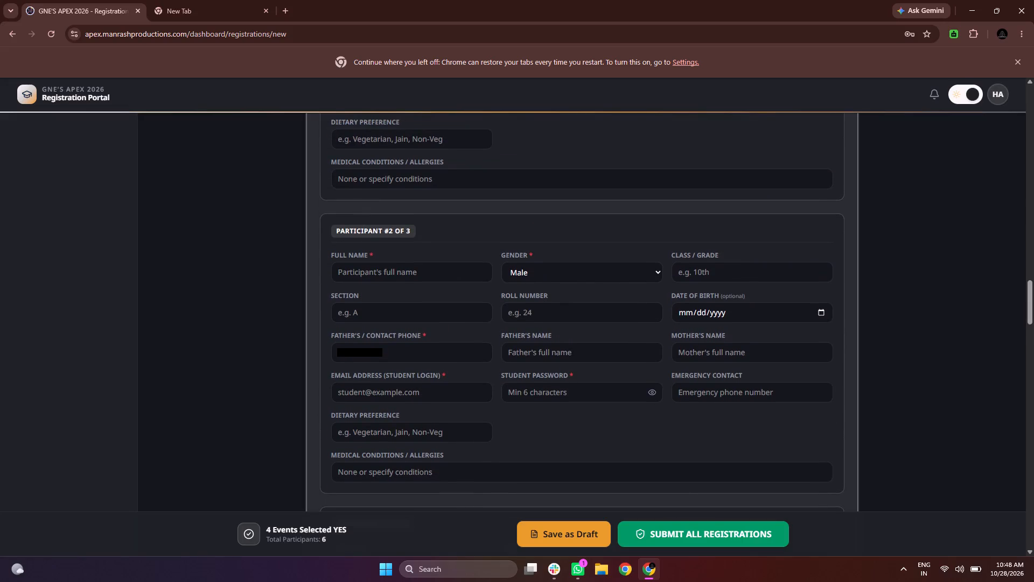
left_click(383, 385)
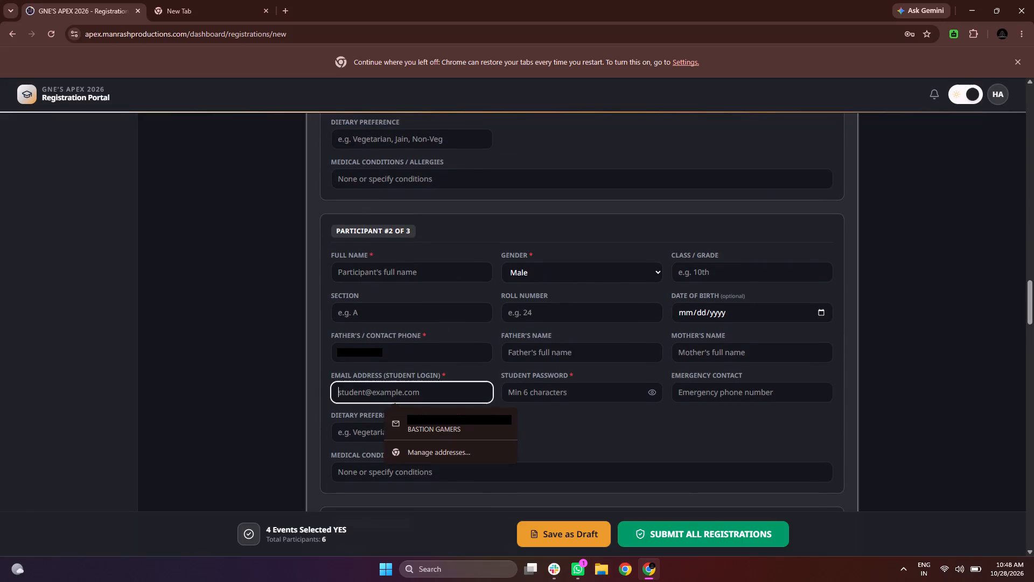
left_click(393, 275)
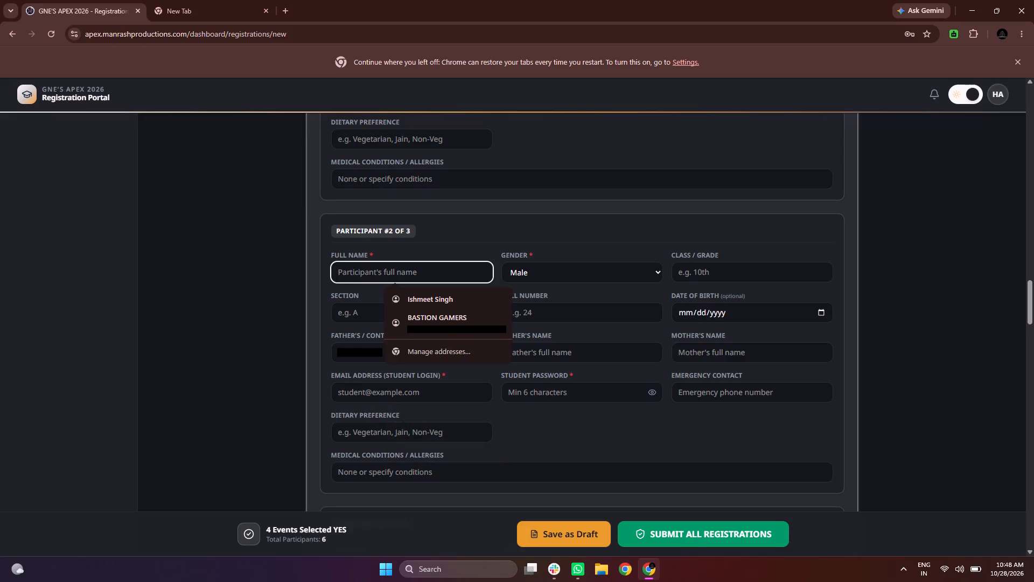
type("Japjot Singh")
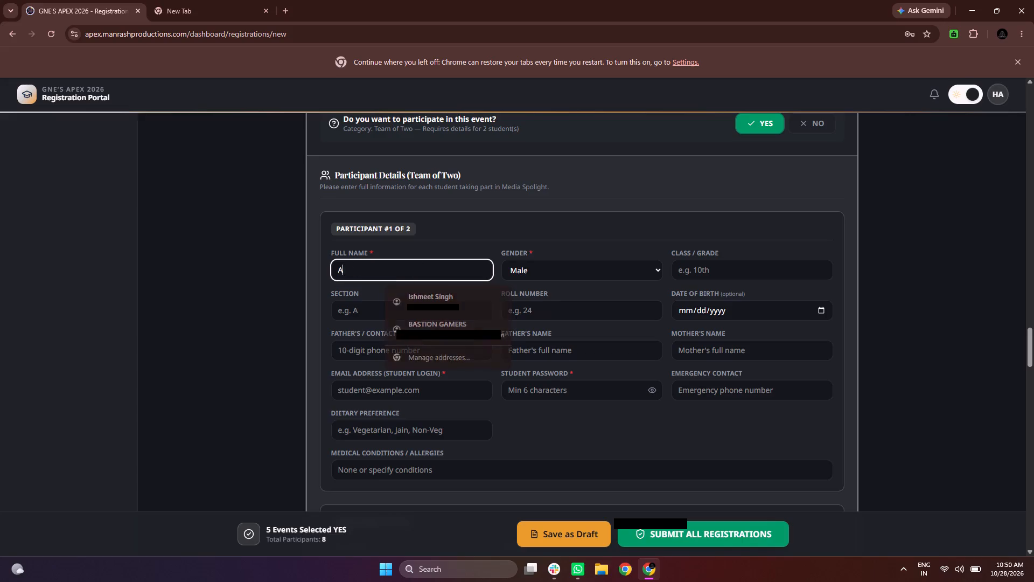
Complete the full name of the first Media Spotlight participant and set the gender to Female.
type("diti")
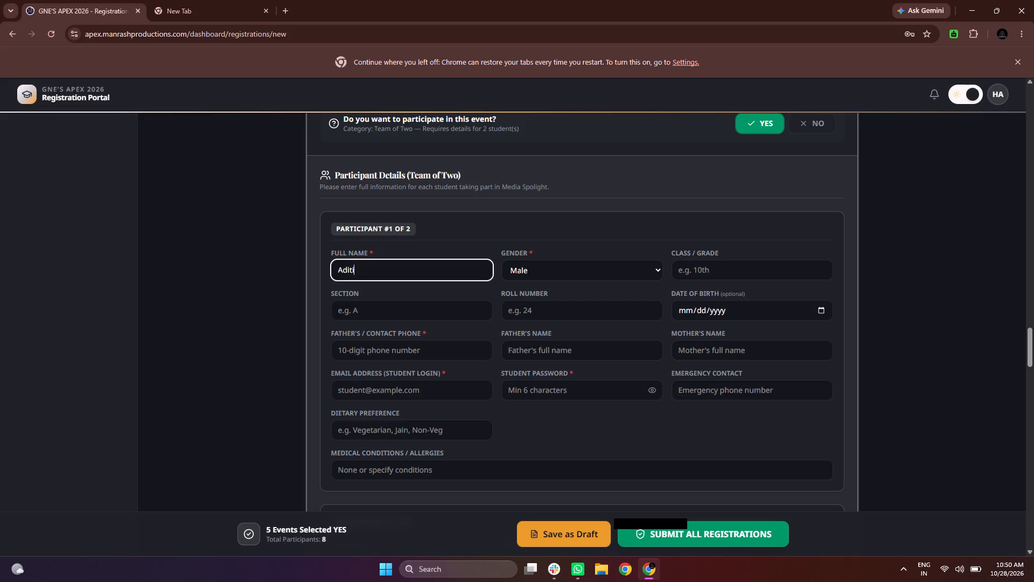
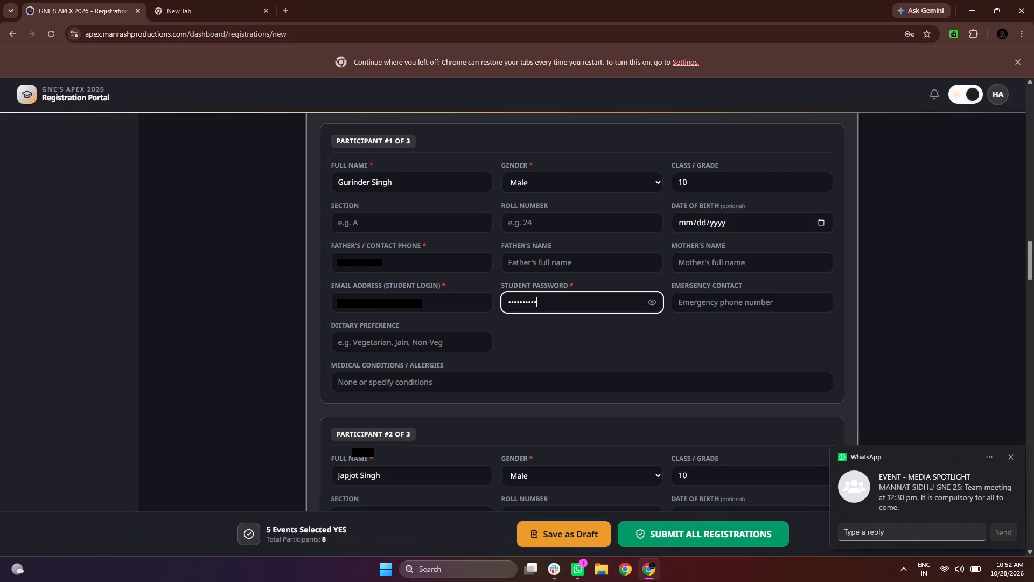
Review the participant details of the three-student Working Model Quest team and the two-student Media Spolight team for fields still to fill in.
scroll(539, 335, "down", 2)
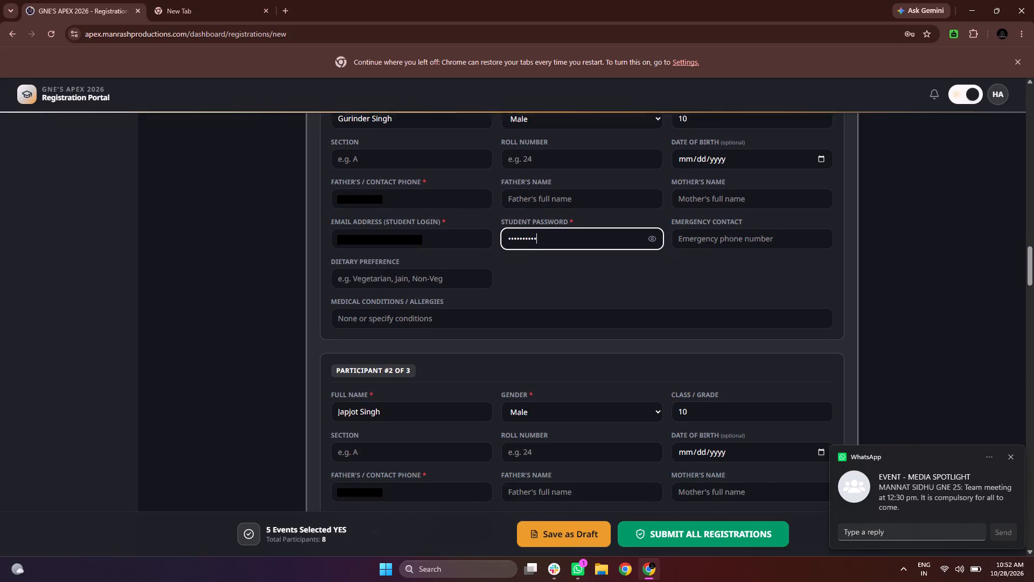
scroll(539, 335, "down", 6)
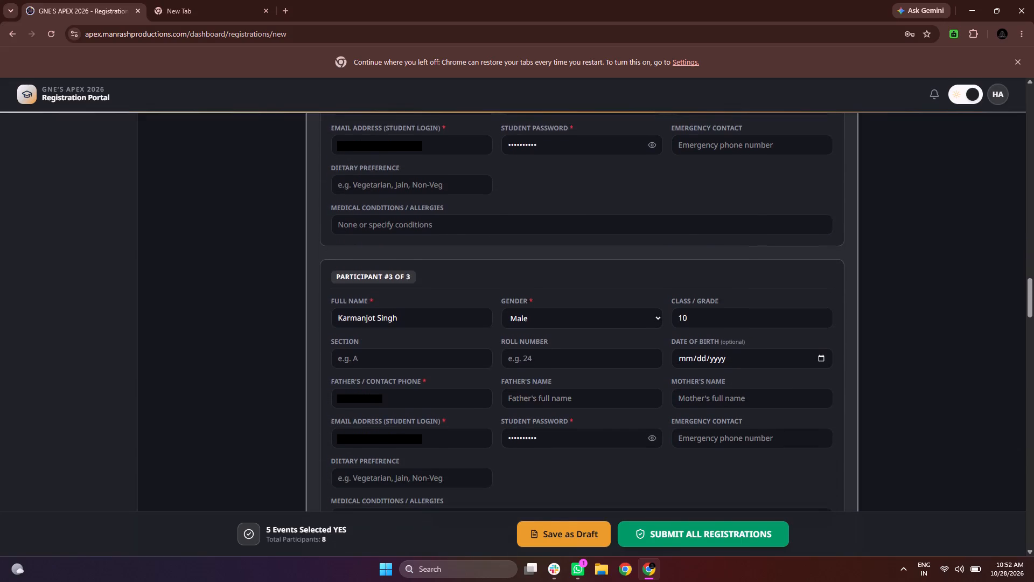
scroll(539, 335, "down", 2)
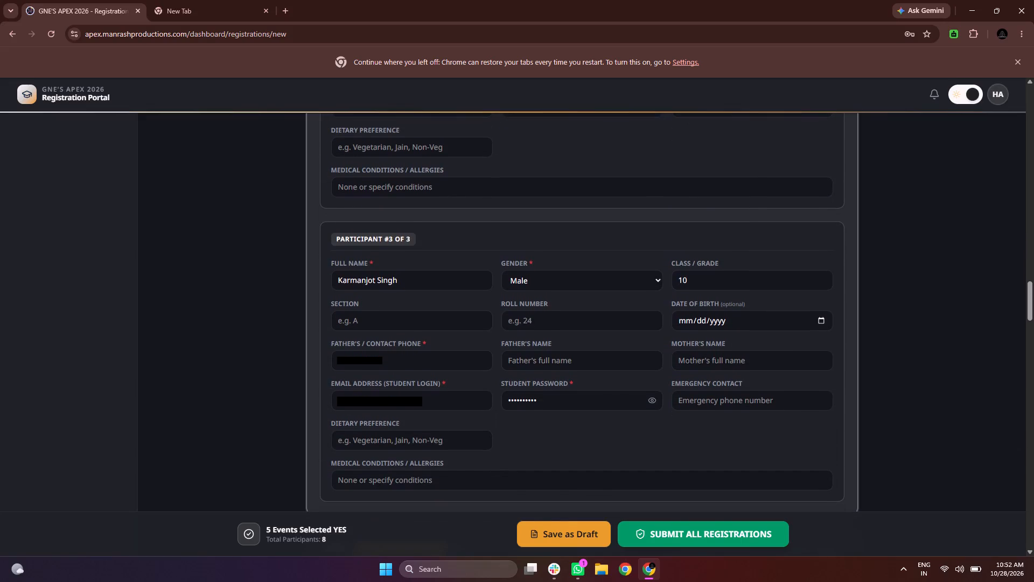
scroll(539, 335, "down", 3)
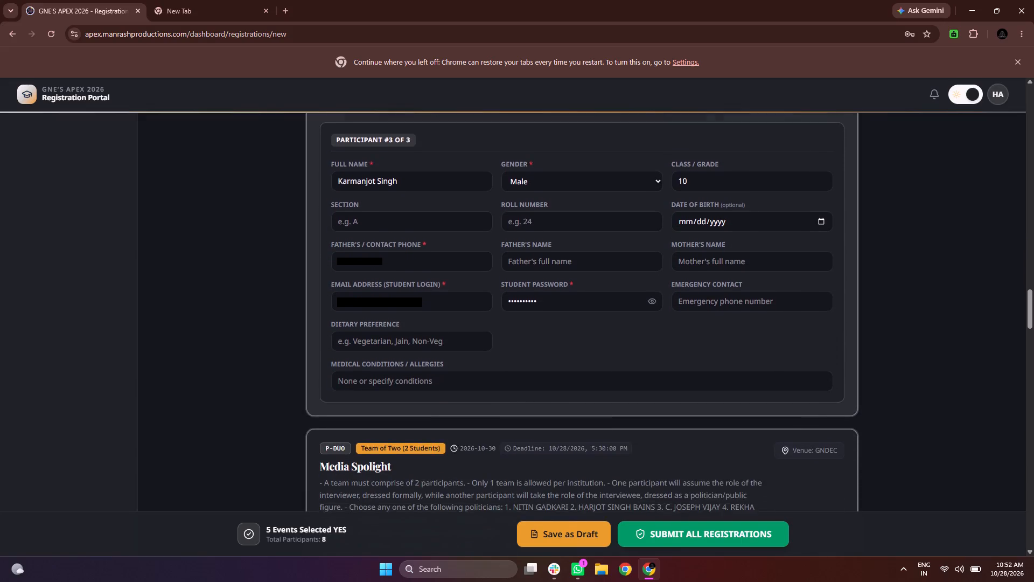
scroll(539, 335, "down", 8)
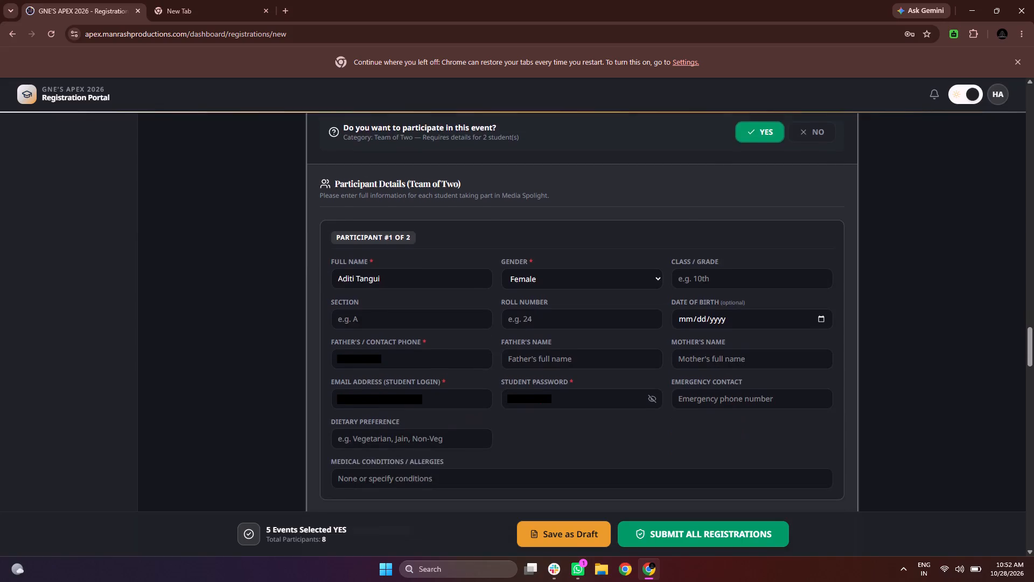
scroll(539, 335, "down", 4)
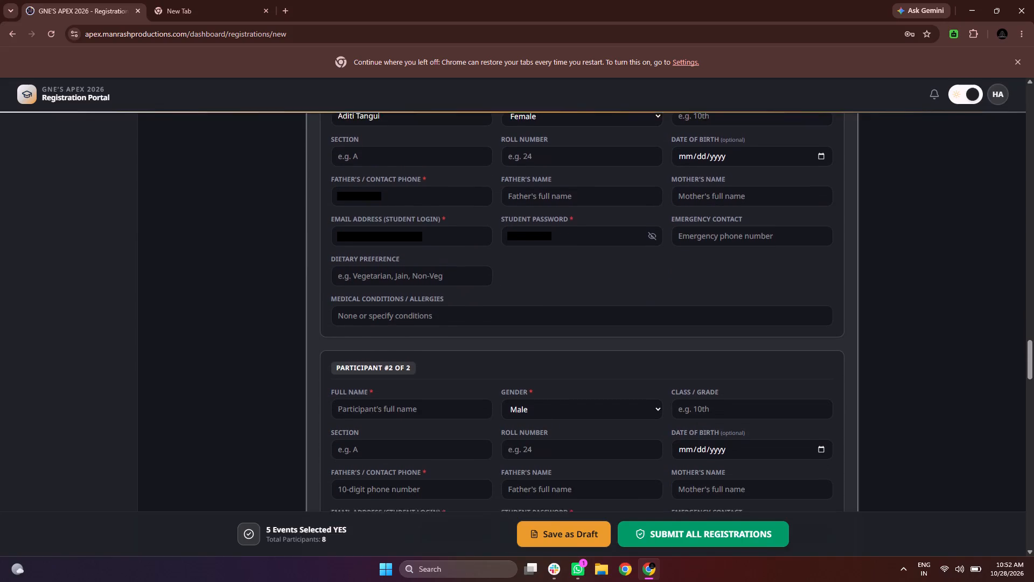
scroll(539, 335, "down", 3)
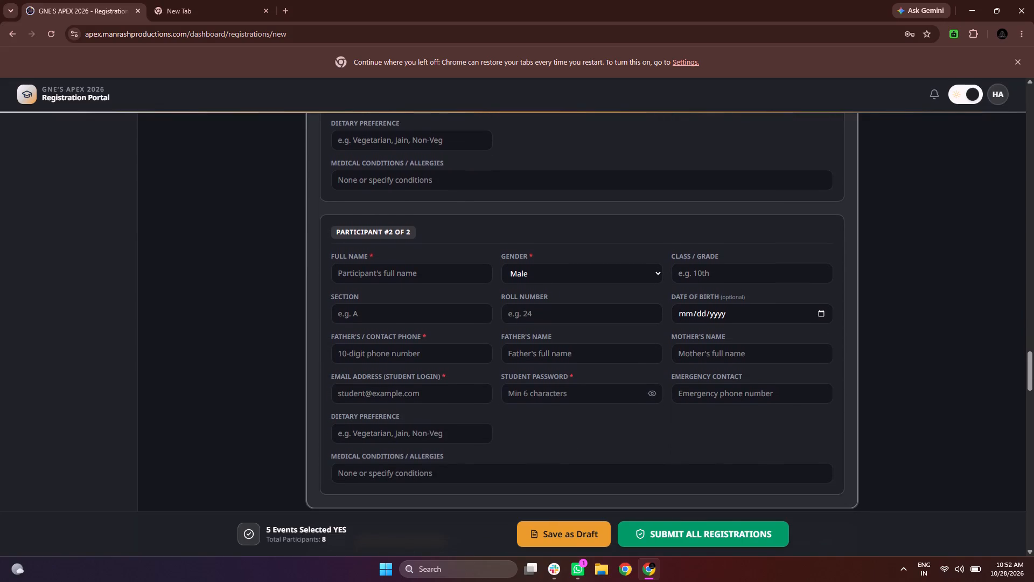
Enter the full name of Participant #2 of 2 in the two-student team, with gender Female and class 11.
left_click(432, 272)
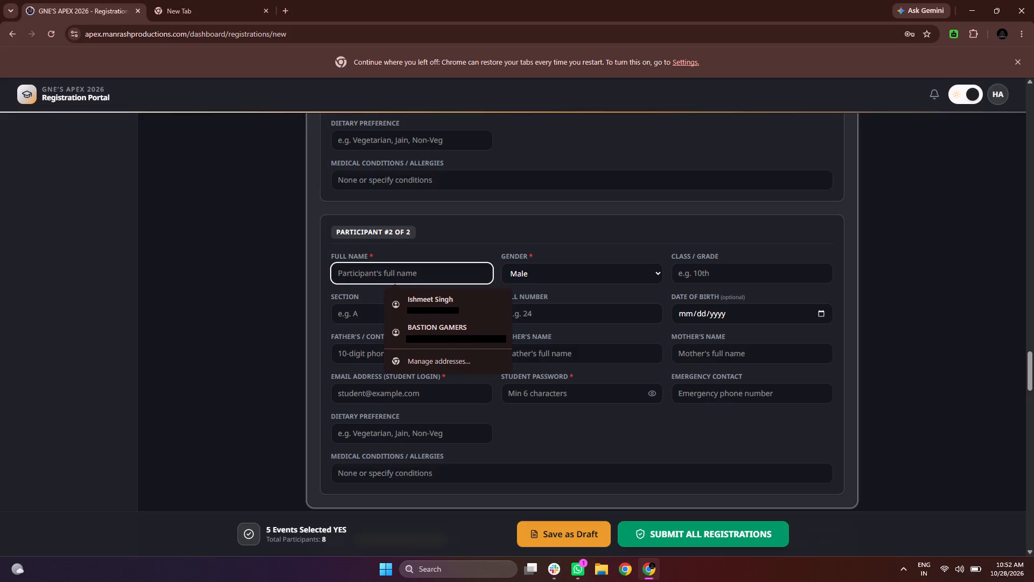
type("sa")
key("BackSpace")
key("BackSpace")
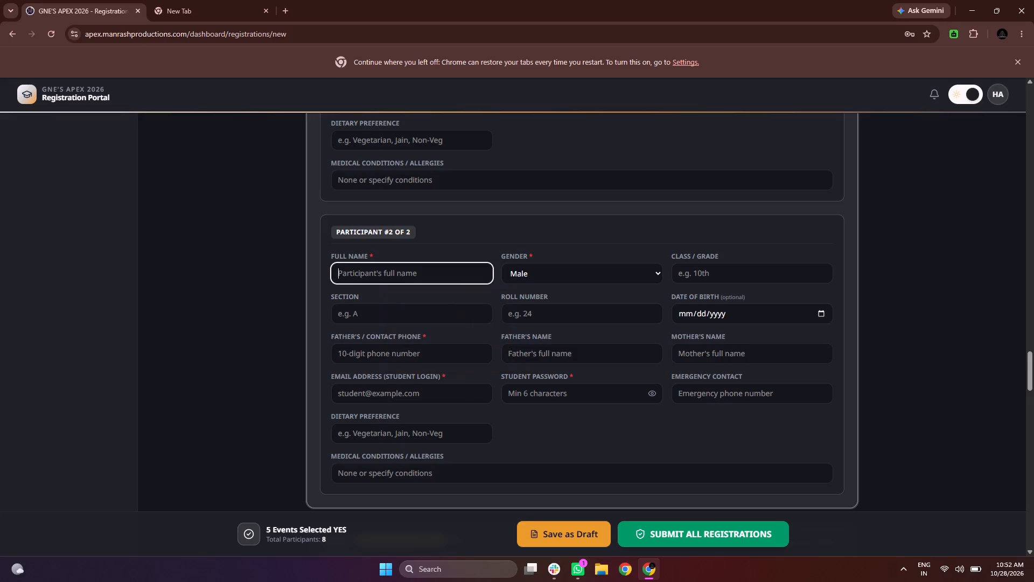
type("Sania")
left_click_drag(573, 276, 562, 321)
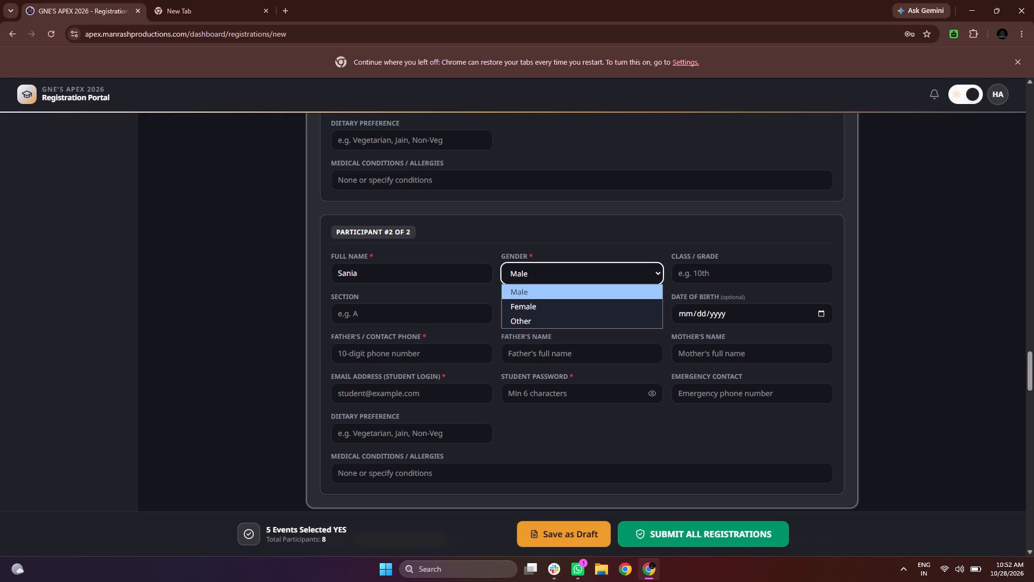
left_click_drag(562, 321, 562, 306)
left_click(562, 306)
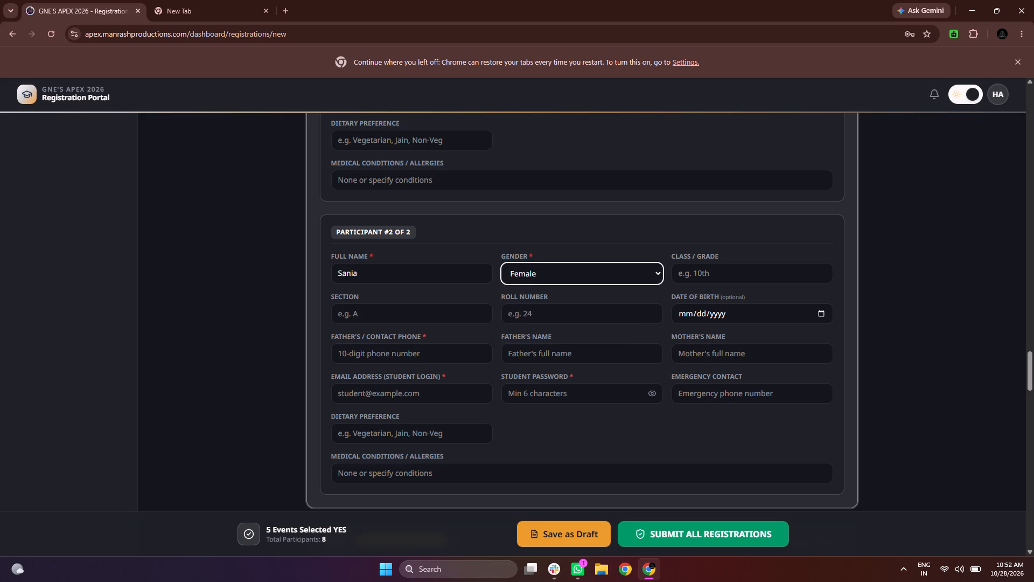
left_click(690, 279)
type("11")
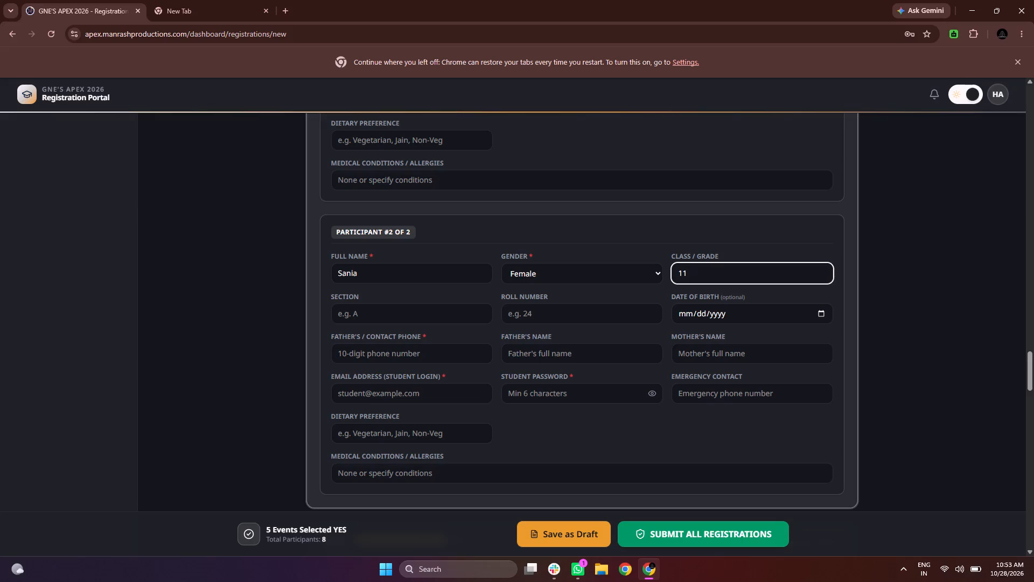
Enter the father's/contact phone number for Participant #2 of 2.
left_click(431, 353)
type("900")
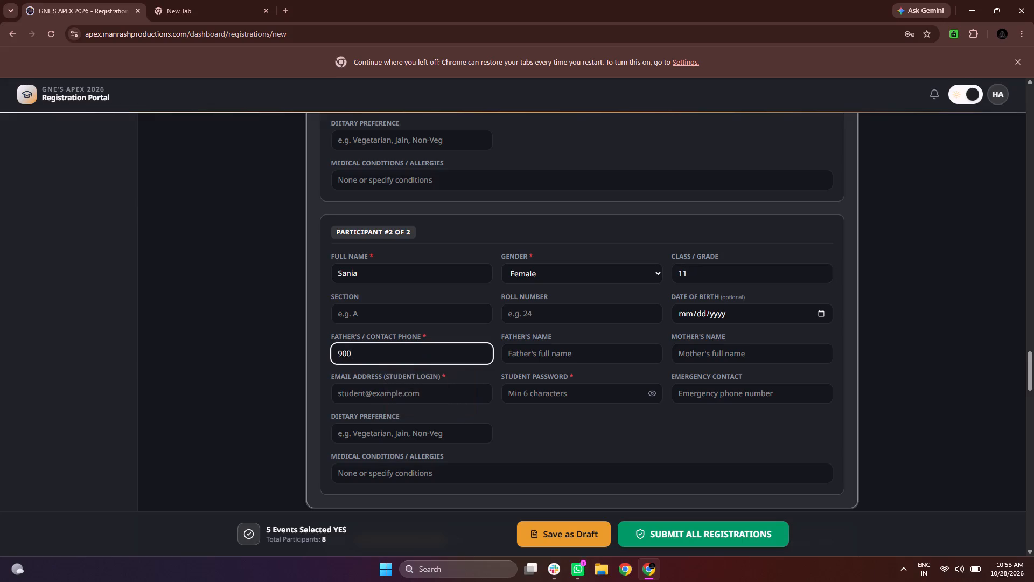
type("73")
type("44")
Complete the father's/contact phone number for Participant #2 of 2 and move on to the student's email address field.
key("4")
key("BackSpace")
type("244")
left_click(383, 397)
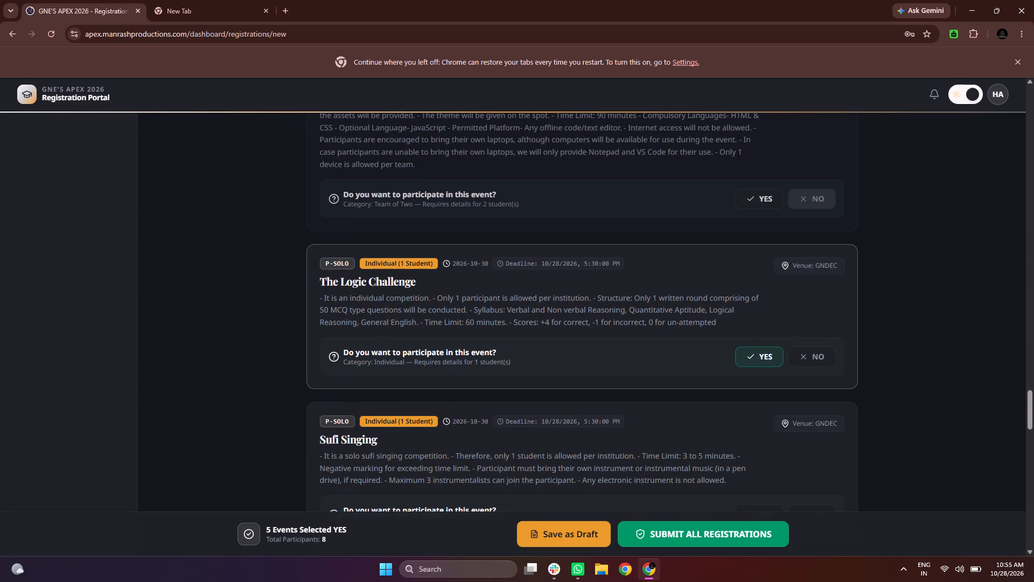
Opt in to The Logic Challenge event.
left_click(763, 358)
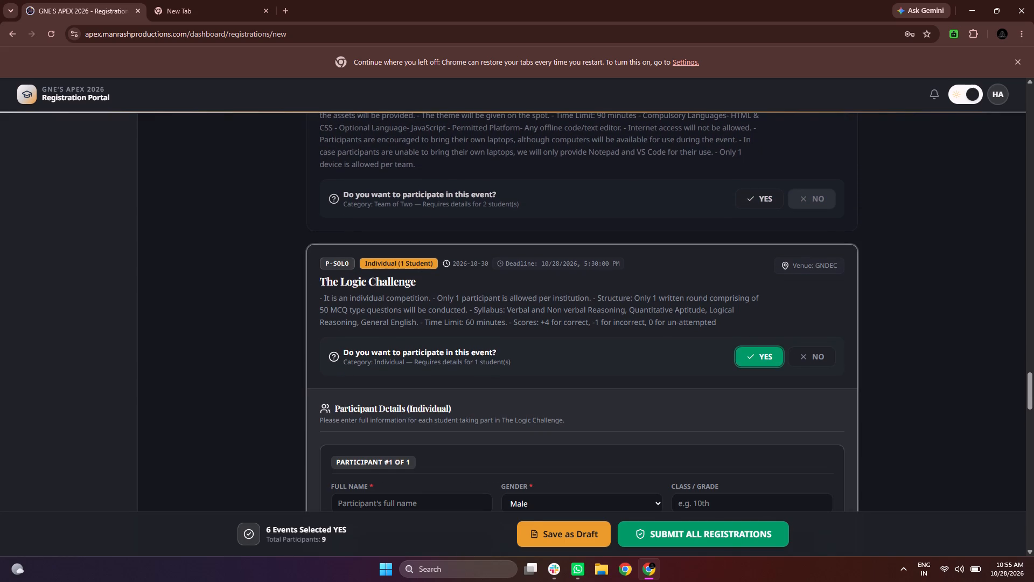
Enter the full name of the sole participant in The Logic Challenge.
scroll(633, 392, "down", 4)
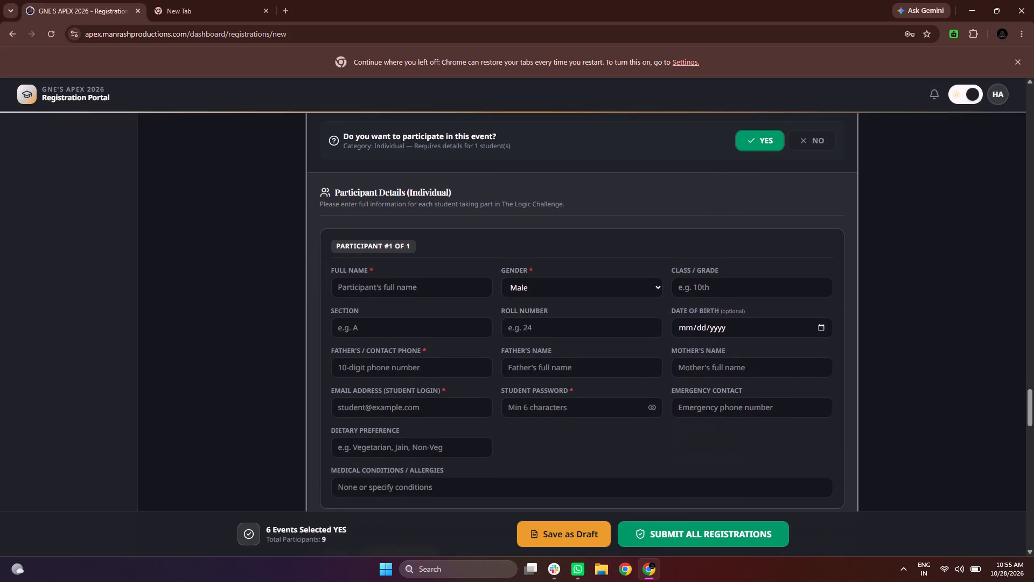
left_click(468, 289)
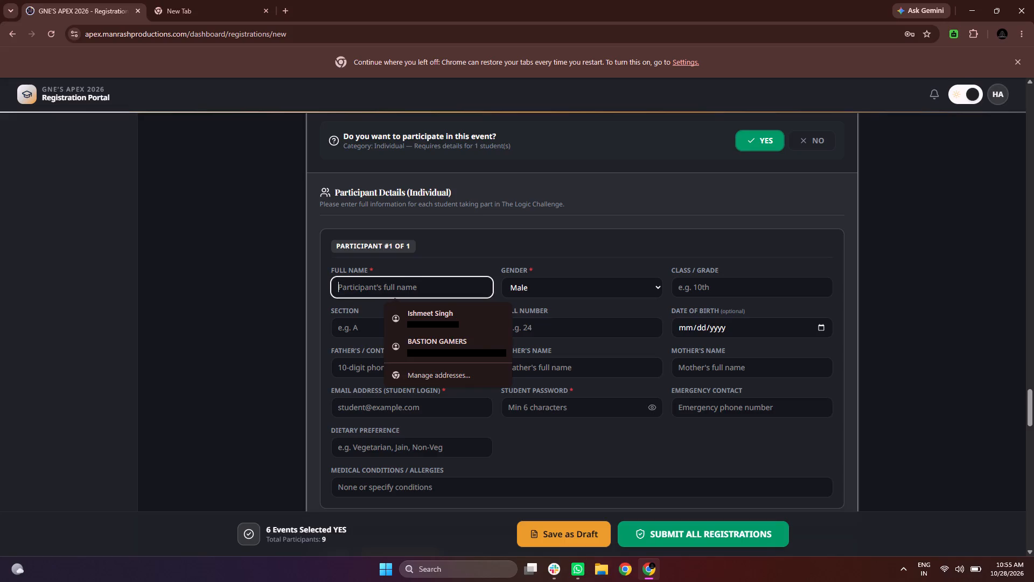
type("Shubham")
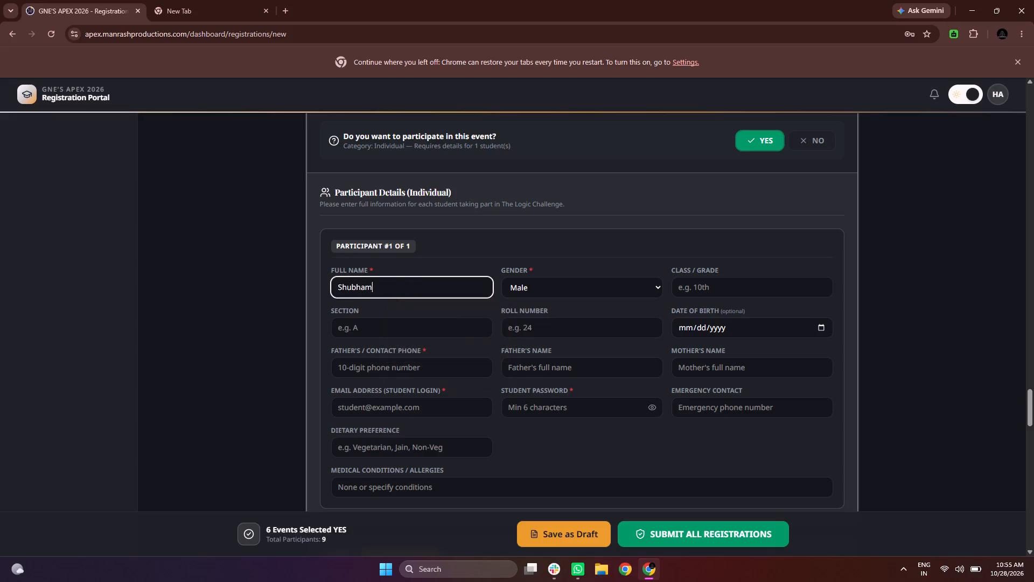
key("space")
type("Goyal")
scroll(468, 289, "right", 1)
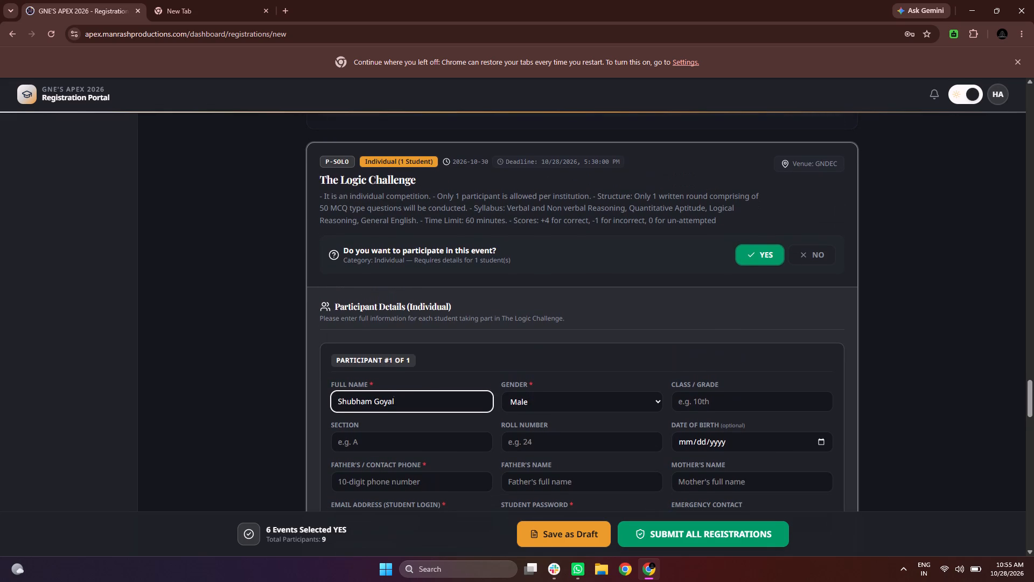
scroll(468, 289, "right", 1)
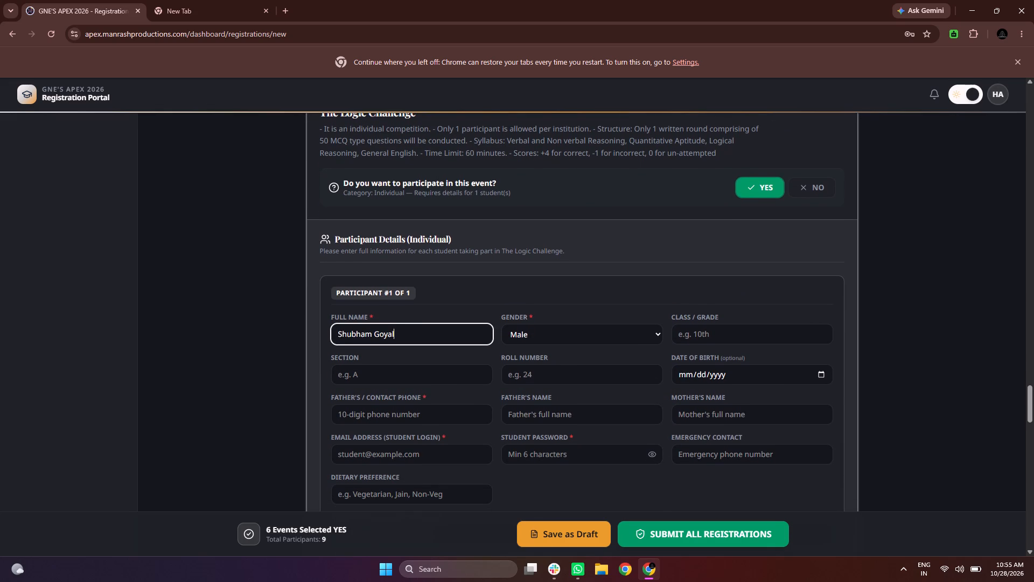
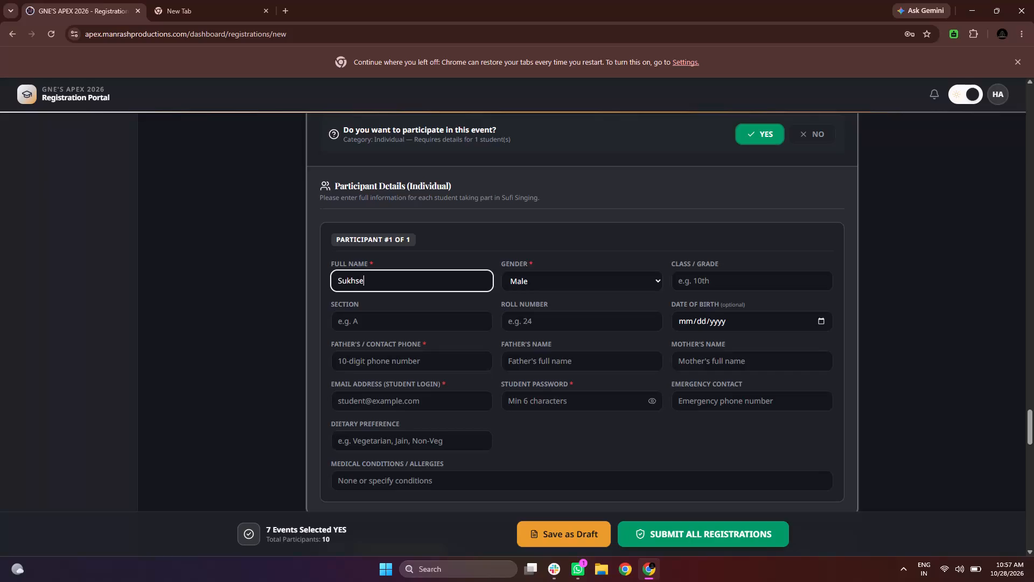
Complete the full name of the sole Sufi Singing participant and enter class 9.
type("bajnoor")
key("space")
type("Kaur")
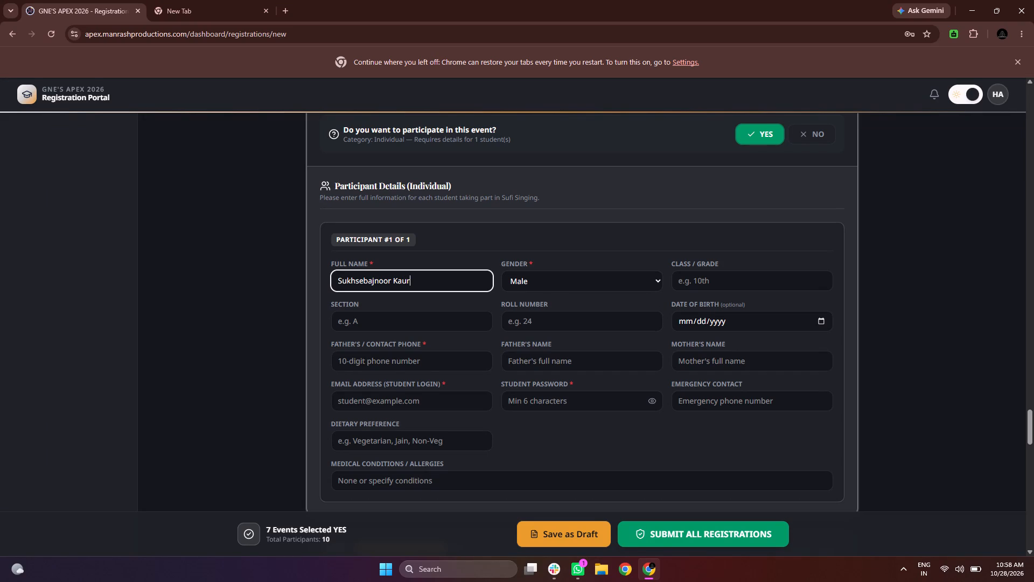
left_click(691, 279)
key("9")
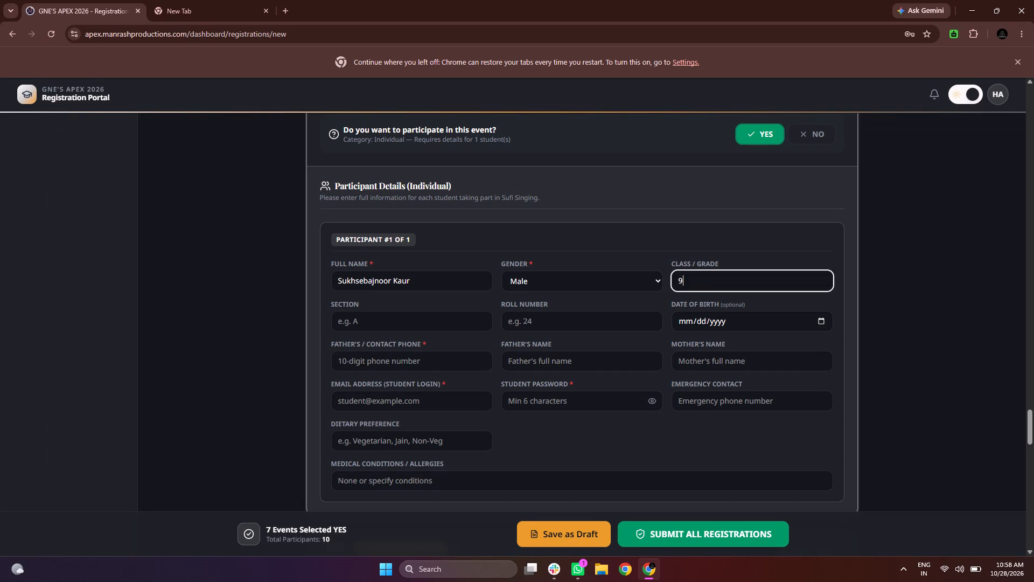
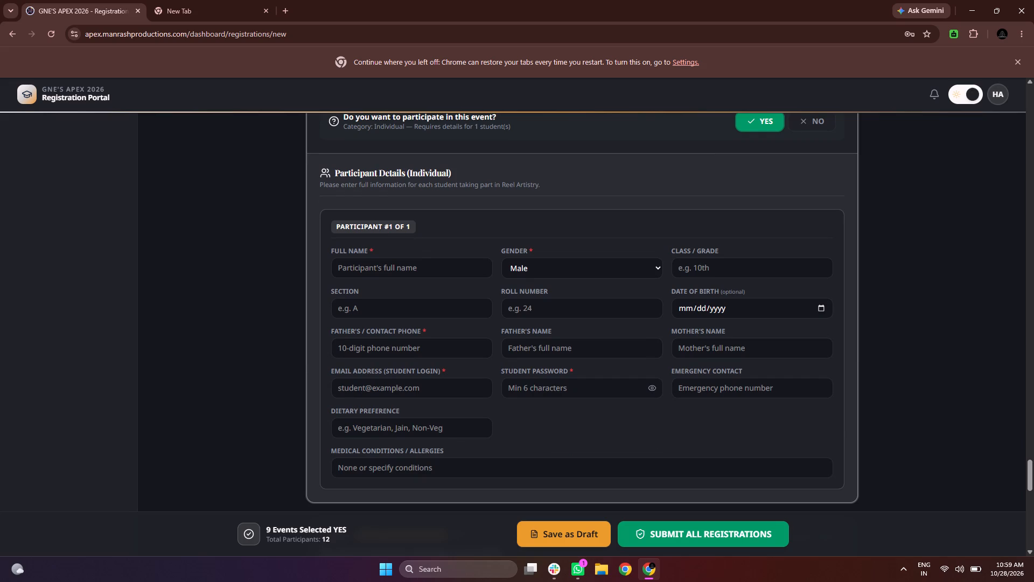
Enter the full name of the sole Reel Artistry participant and set the class to 12.
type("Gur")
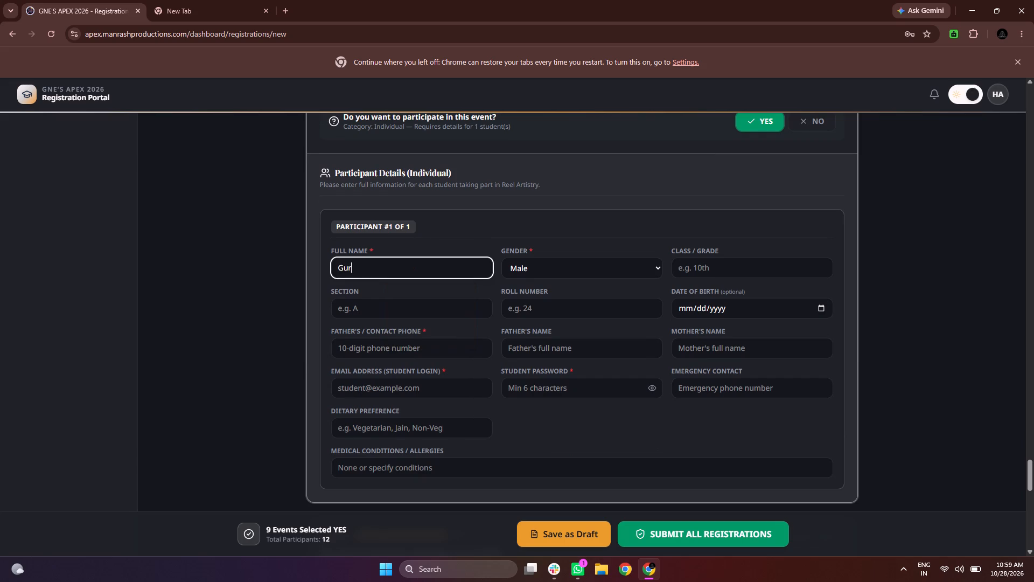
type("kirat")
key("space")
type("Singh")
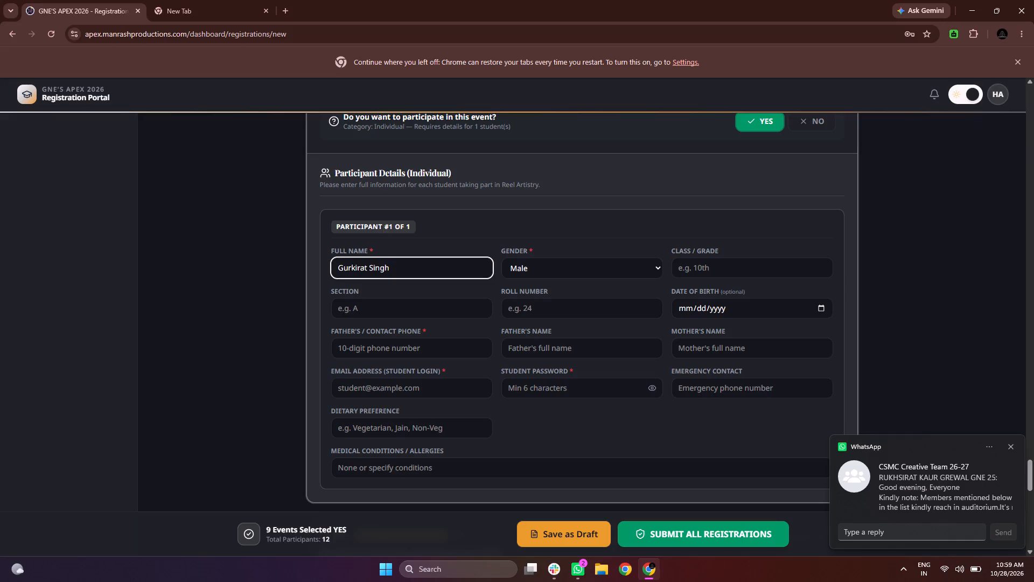
left_click(689, 268)
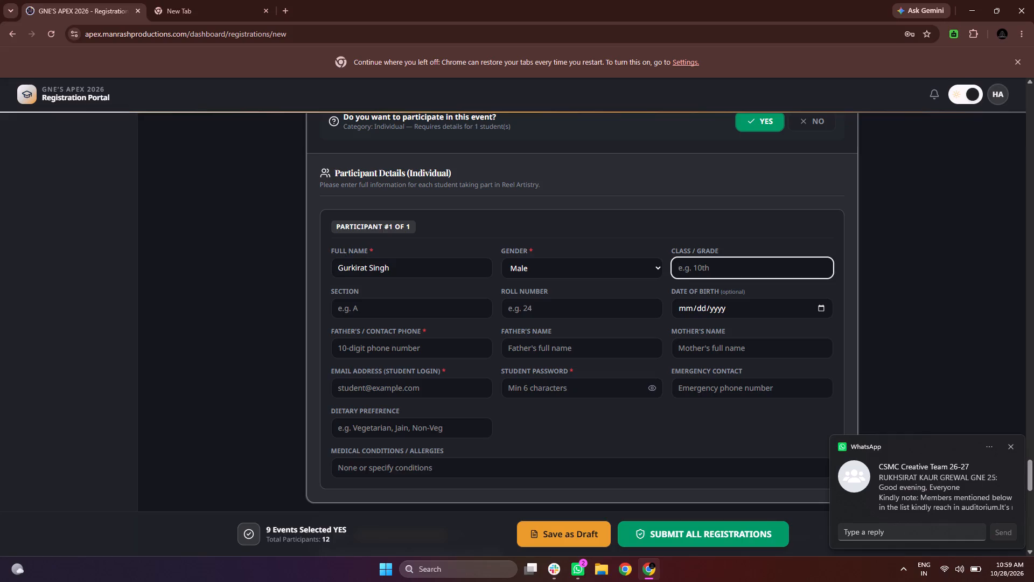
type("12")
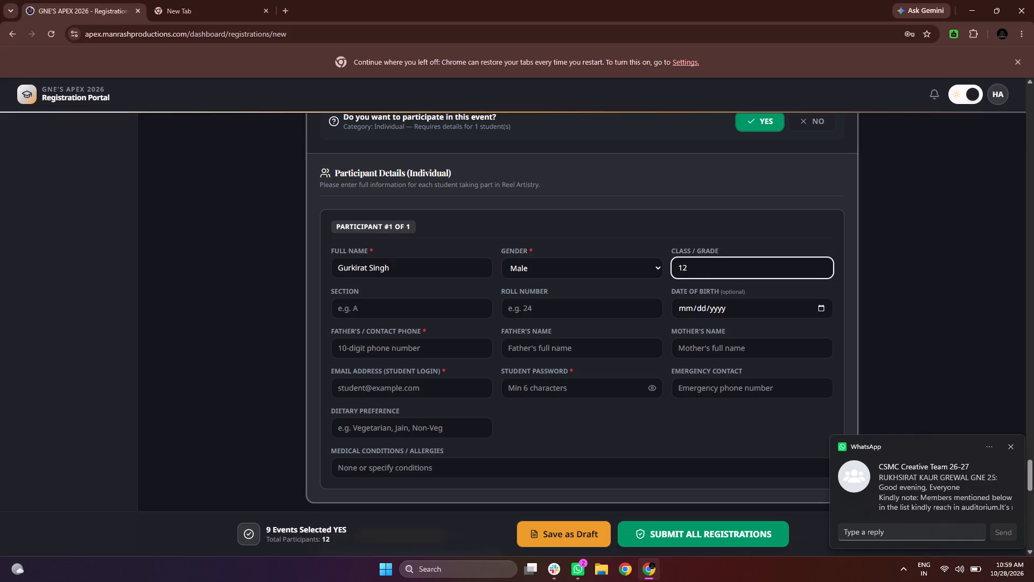
Fill in the contact phone of the Reel Artistry participant, consulting the participant details entered for the preceding event.
left_click(466, 354)
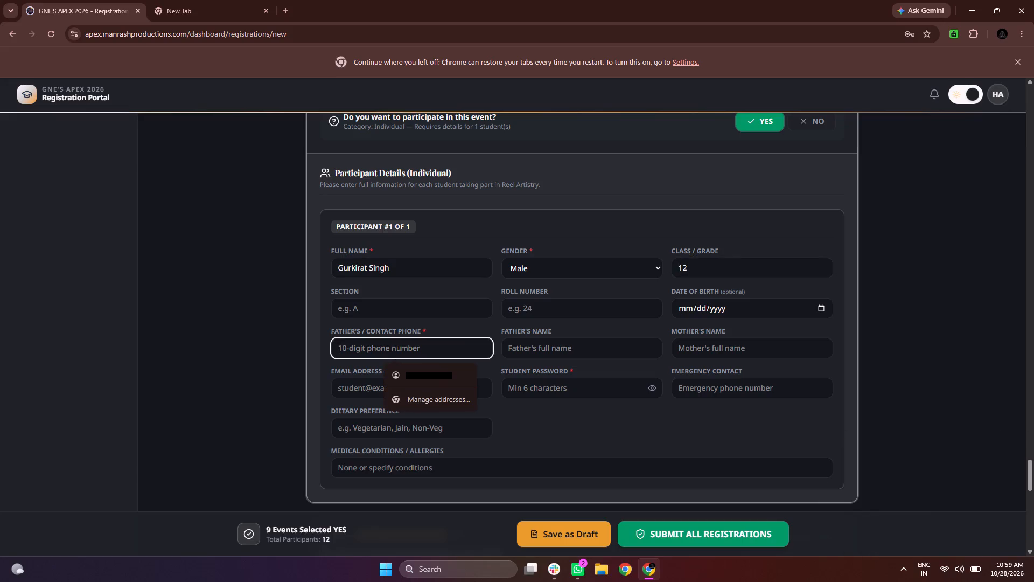
scroll(464, 210, "up", 2)
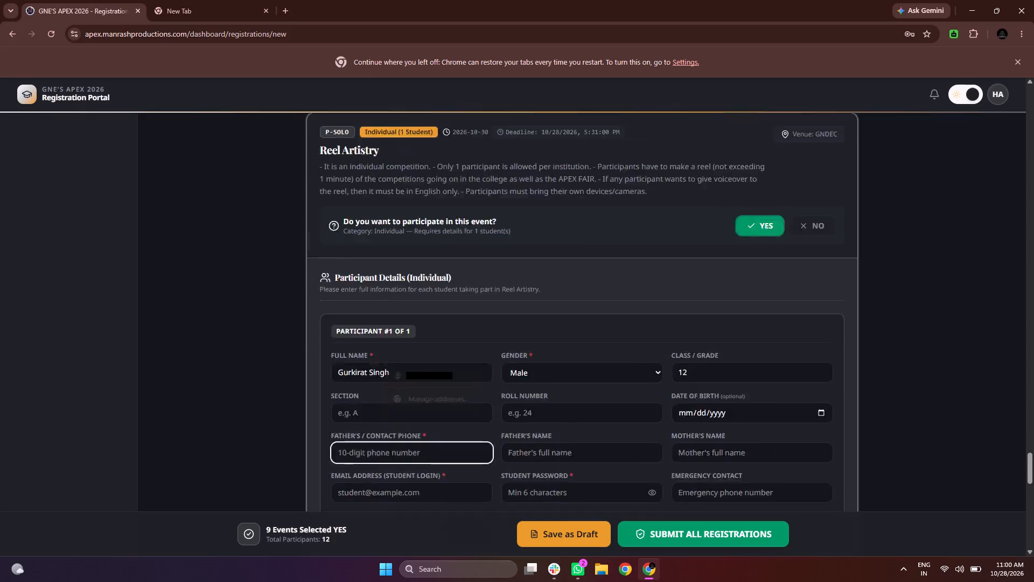
scroll(464, 210, "up", 4)
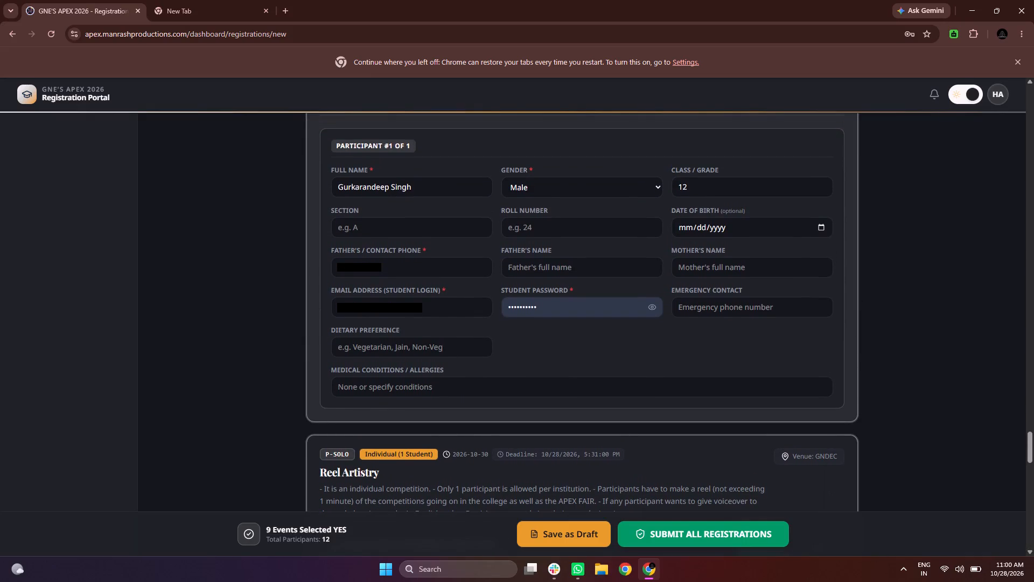
Return to the participant details of the Reel Artistry event to check which required fields are filled in.
scroll(377, 269, "down", 5)
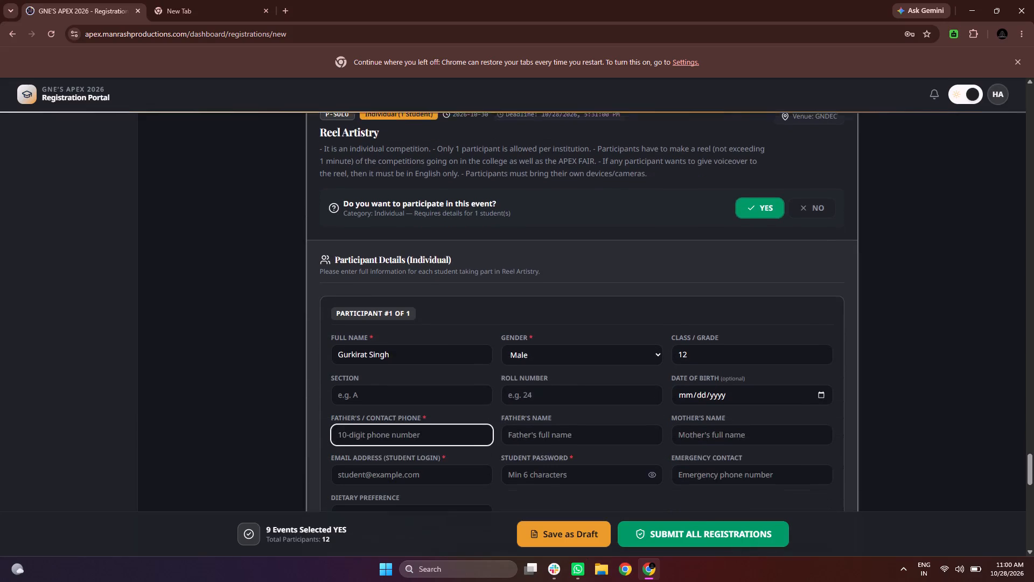
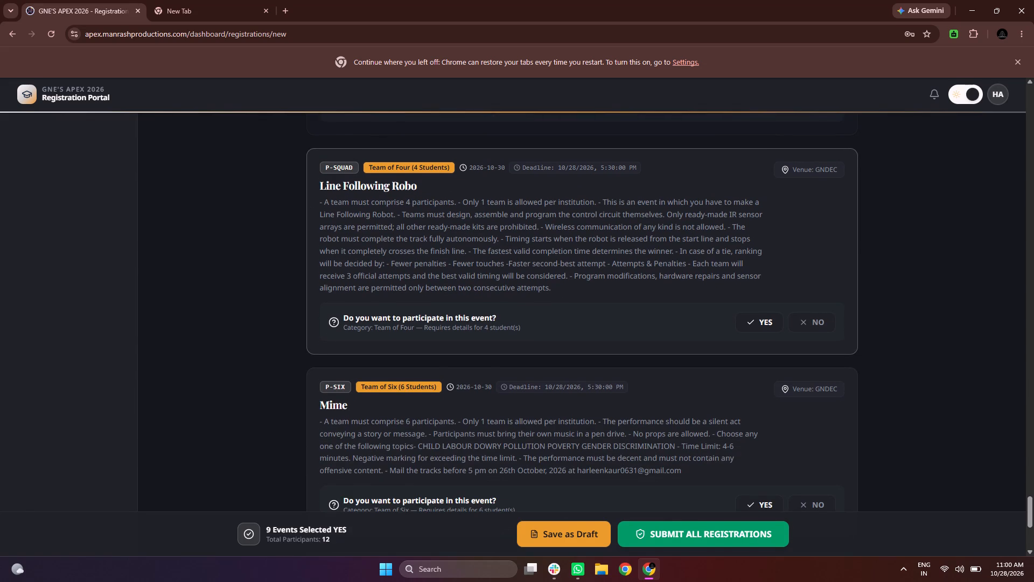
Answer no to participating in the Line Following Robo event and yes to participating in the Mime event.
left_click(806, 318)
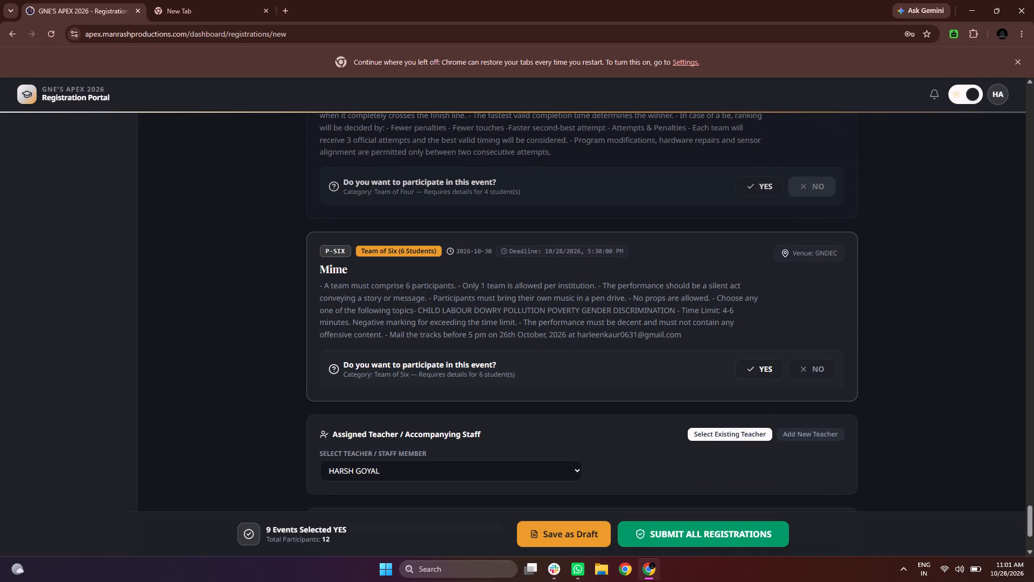
left_click(763, 362)
Enter the full name of participant 1 of 6 in the Mime event's participant details.
scroll(684, 382, "down", 2)
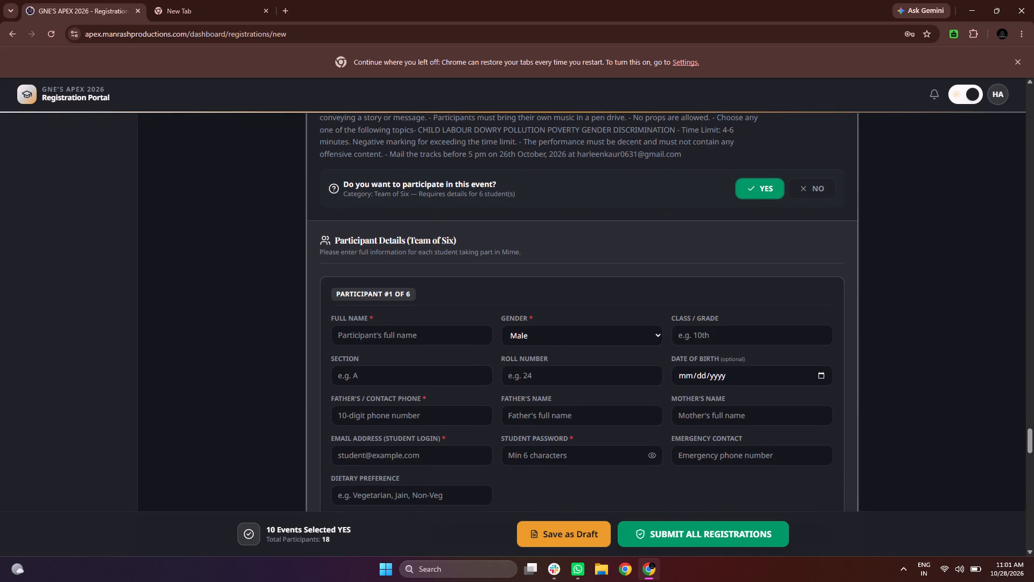
scroll(684, 382, "down", 2)
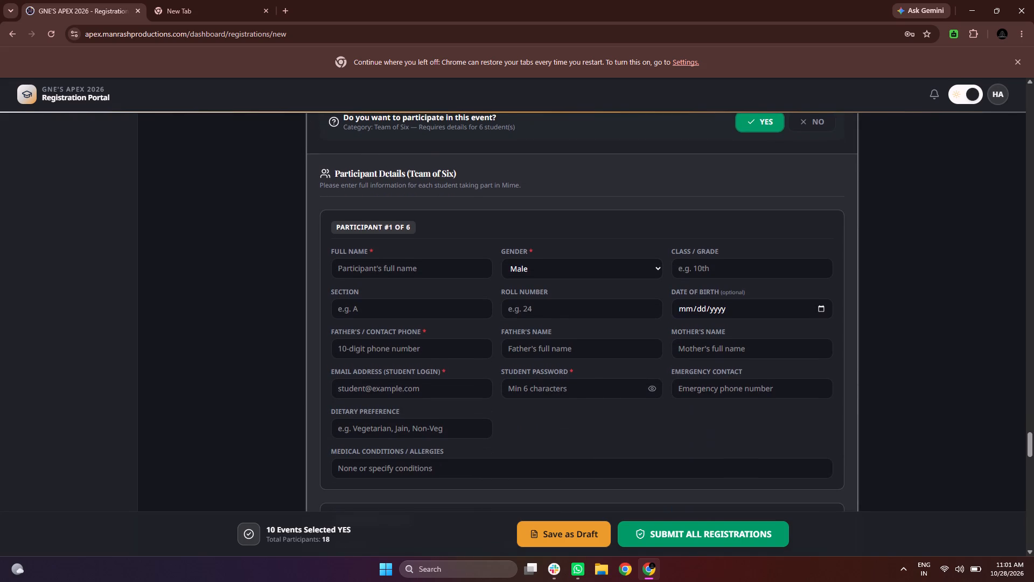
scroll(684, 382, "down", 1)
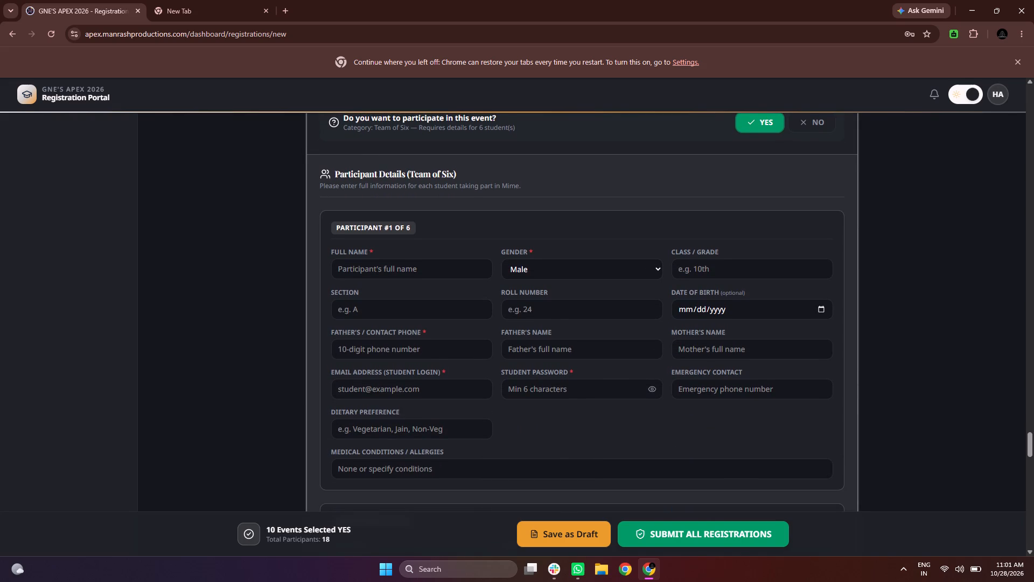
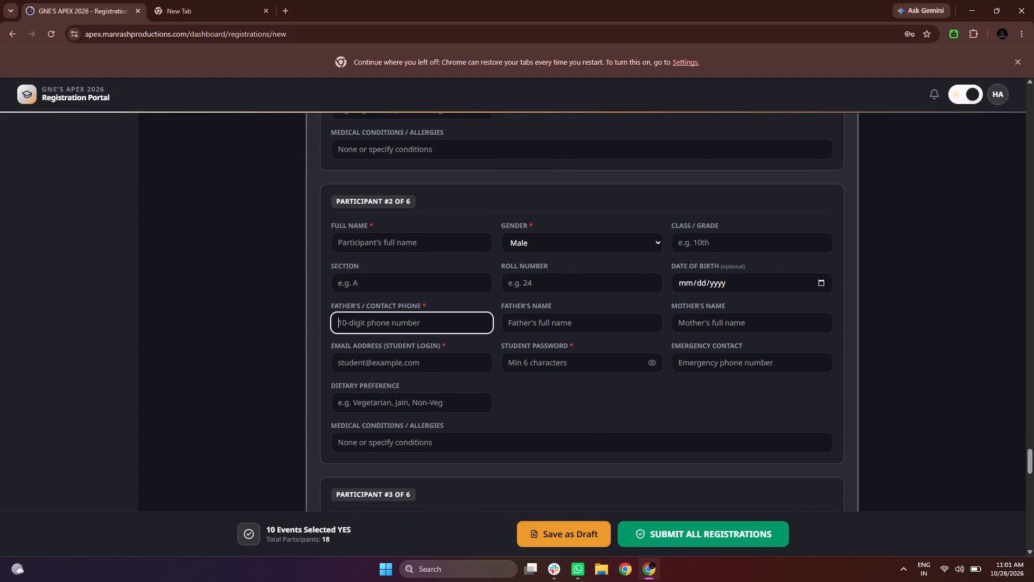
Enter the same father's/contact phone number for participants 2 through 6 of the Mime event.
key("ctrl+v")
scroll(386, 322, "down", 2)
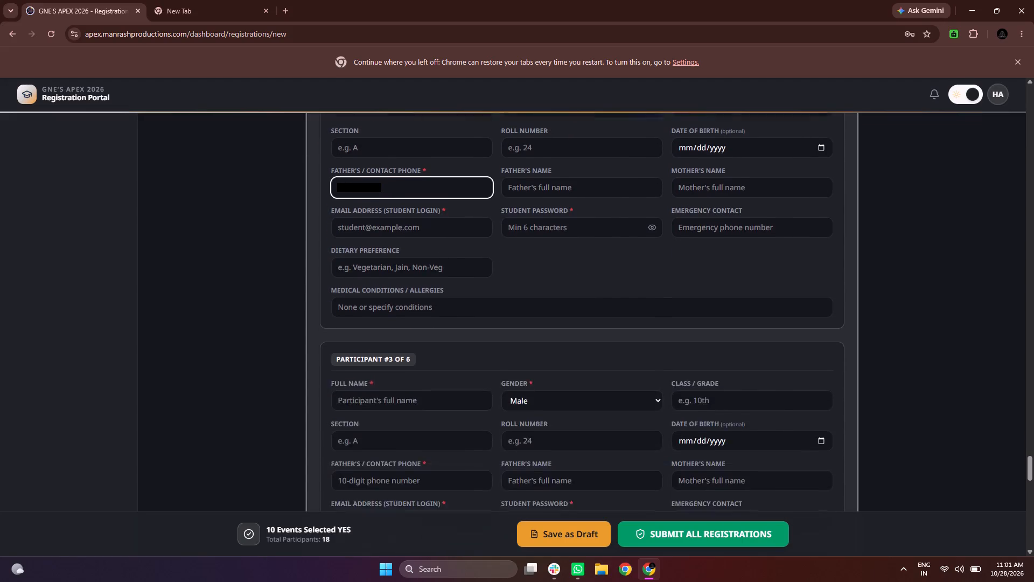
scroll(386, 322, "down", 2)
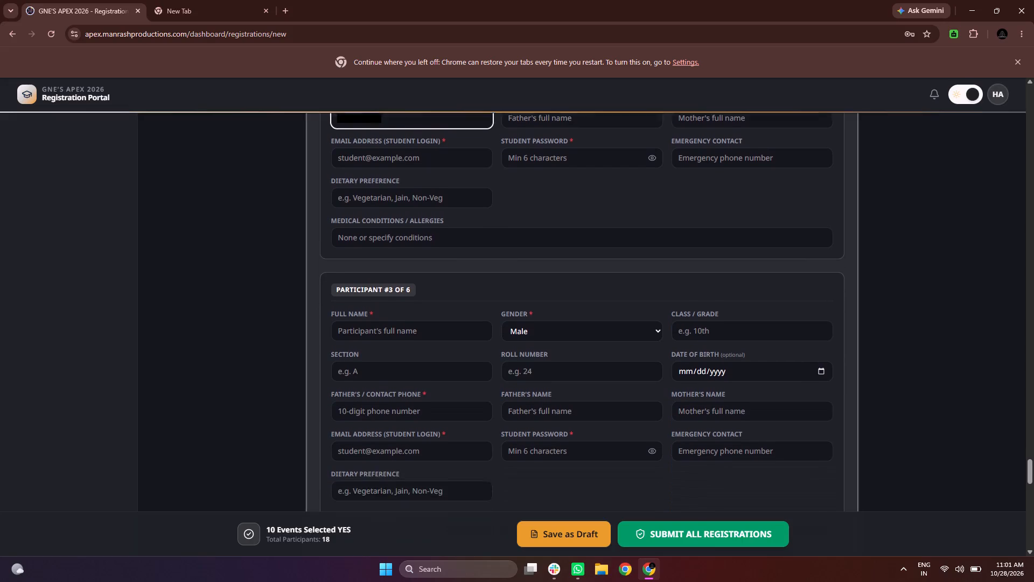
scroll(386, 322, "down", 2)
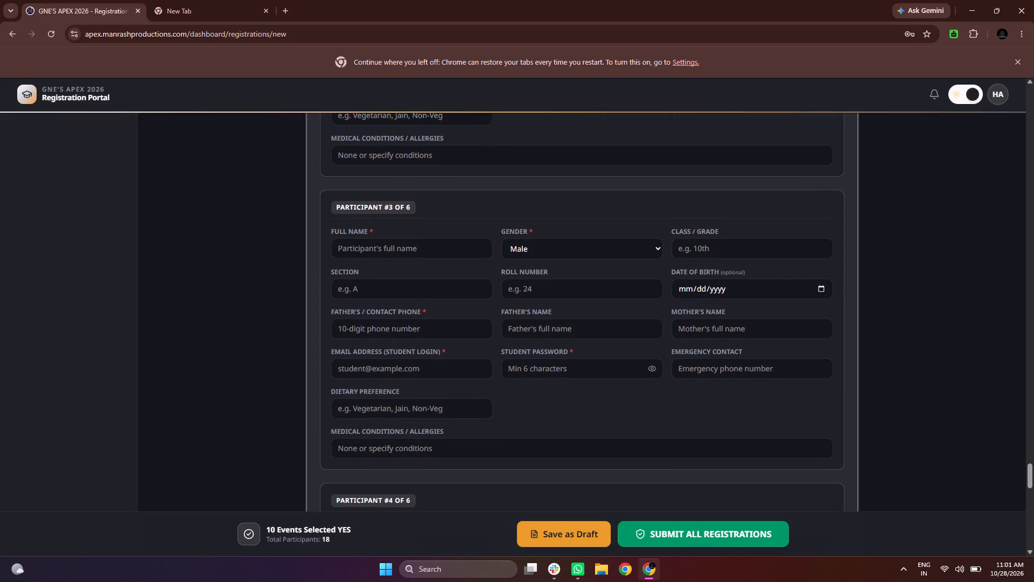
left_click(375, 331)
key("ctrl+v")
scroll(375, 331, "down", 1)
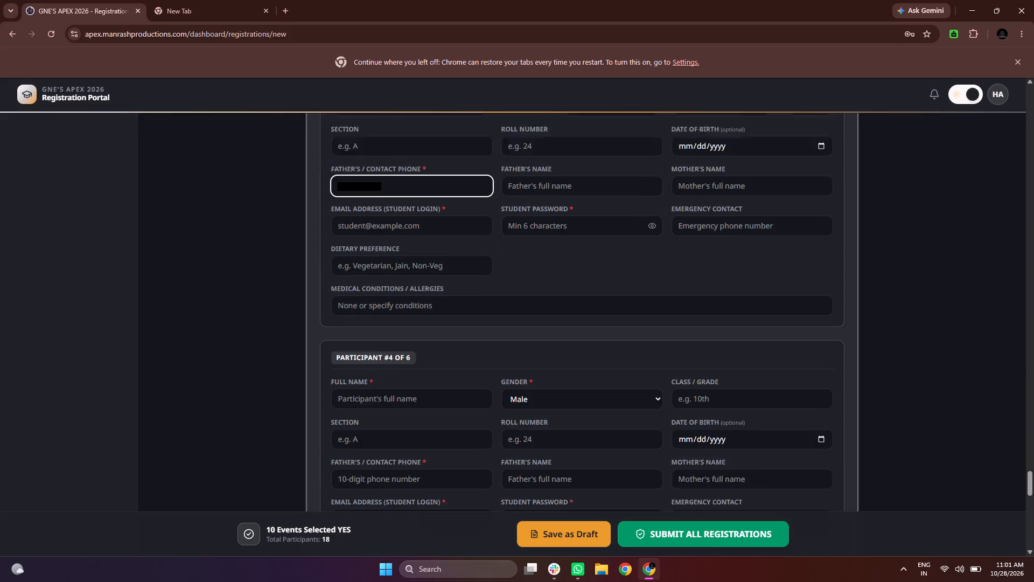
scroll(375, 331, "down", 2)
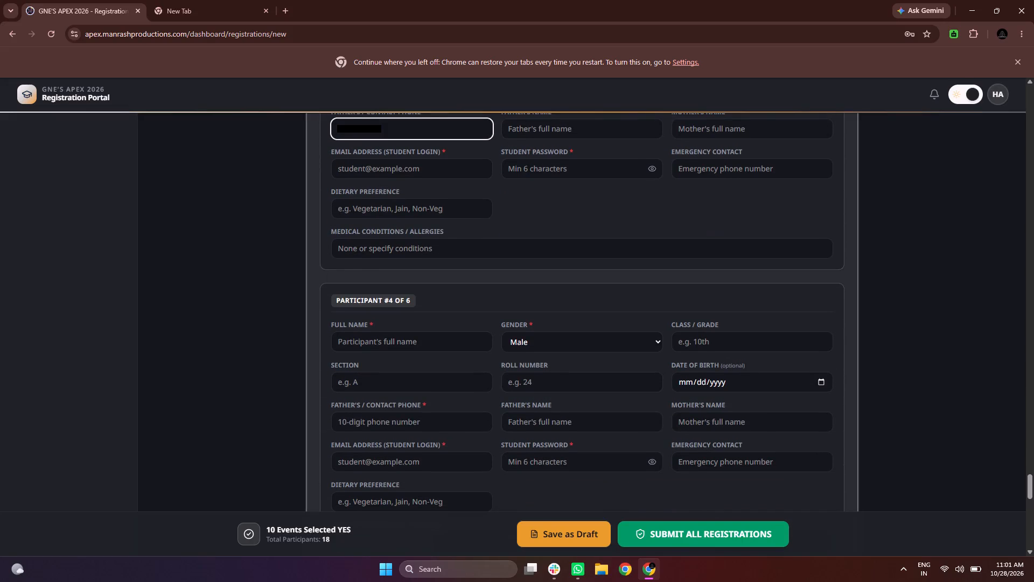
left_click(374, 430)
key("ctrl+v")
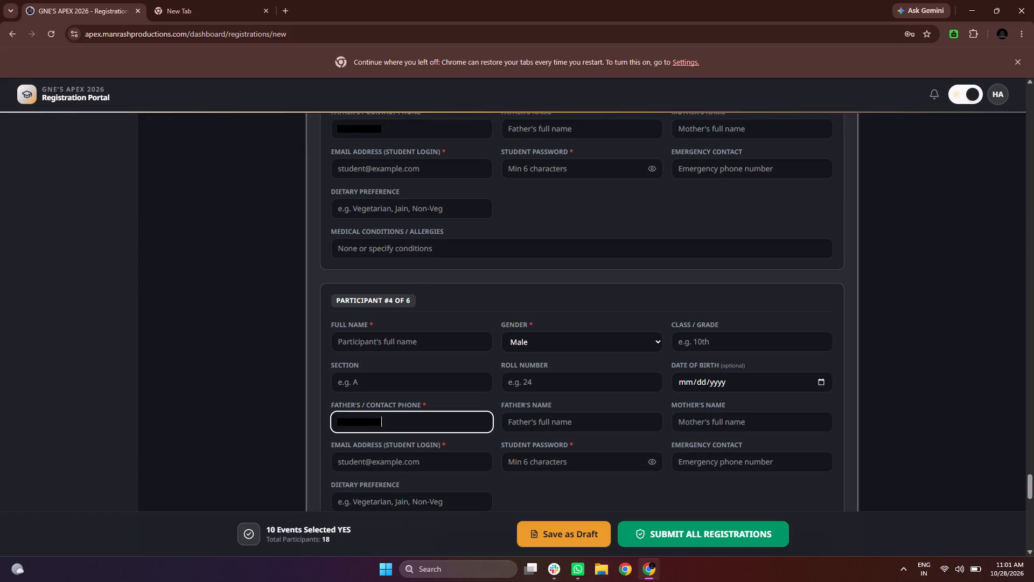
scroll(374, 430, "down", 3)
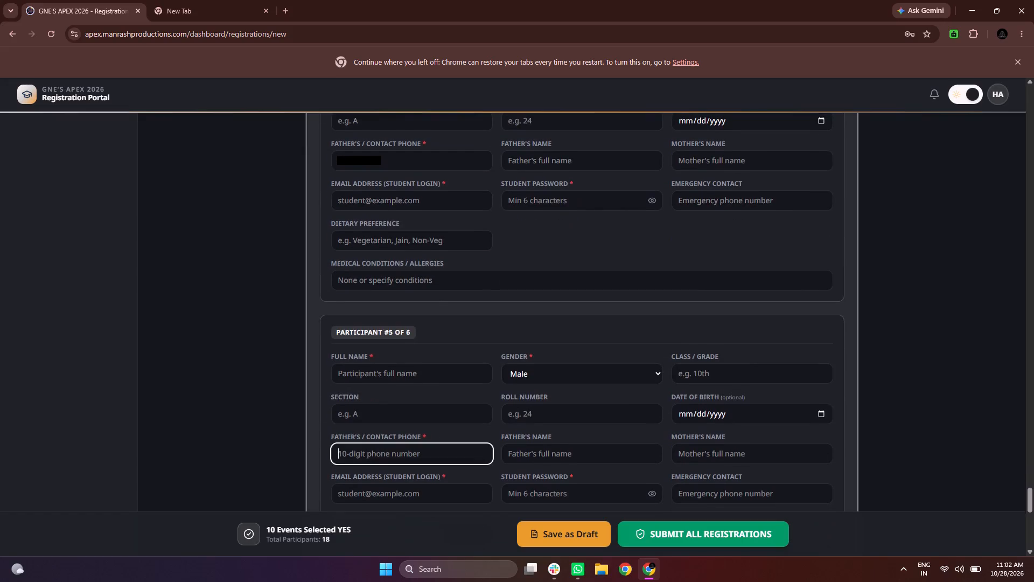
left_click(357, 454)
key("ctrl+v")
scroll(357, 454, "down", 3)
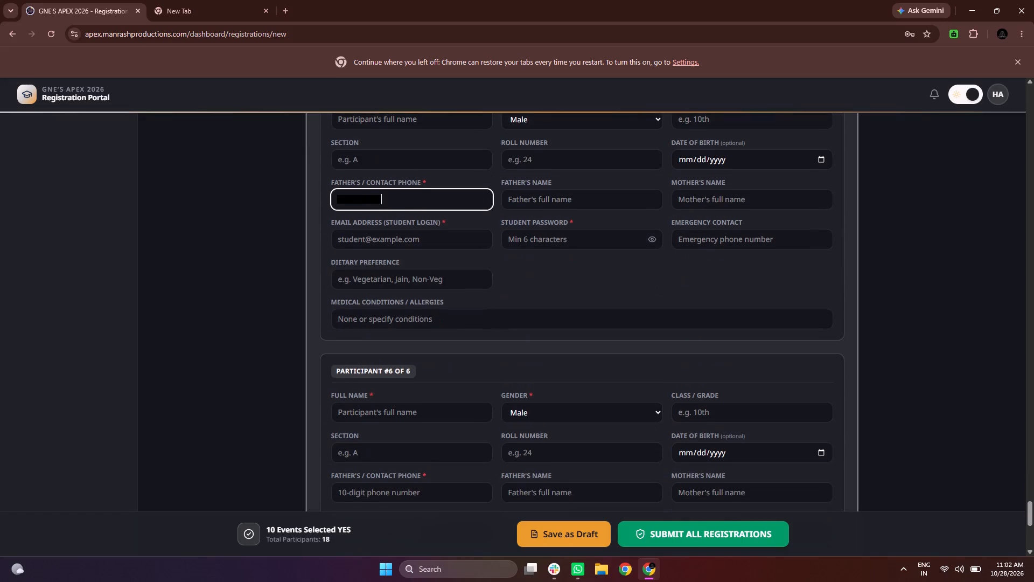
left_click(369, 493)
key("ctrl+v")
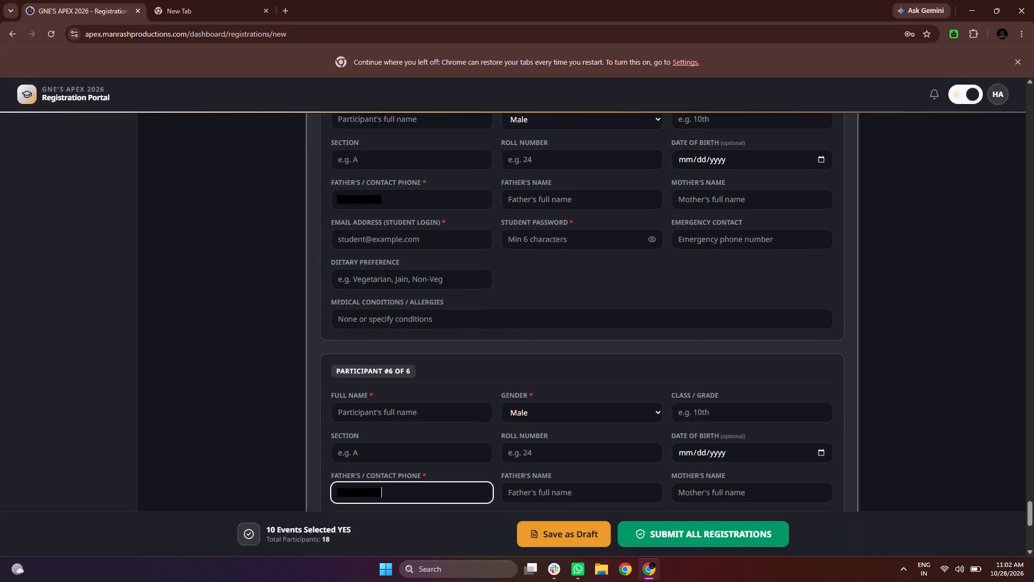
Enter the full name of participant 2 of 6 in the Mime event's participant details.
scroll(369, 493, "down", 4)
scroll(369, 493, "up", 3)
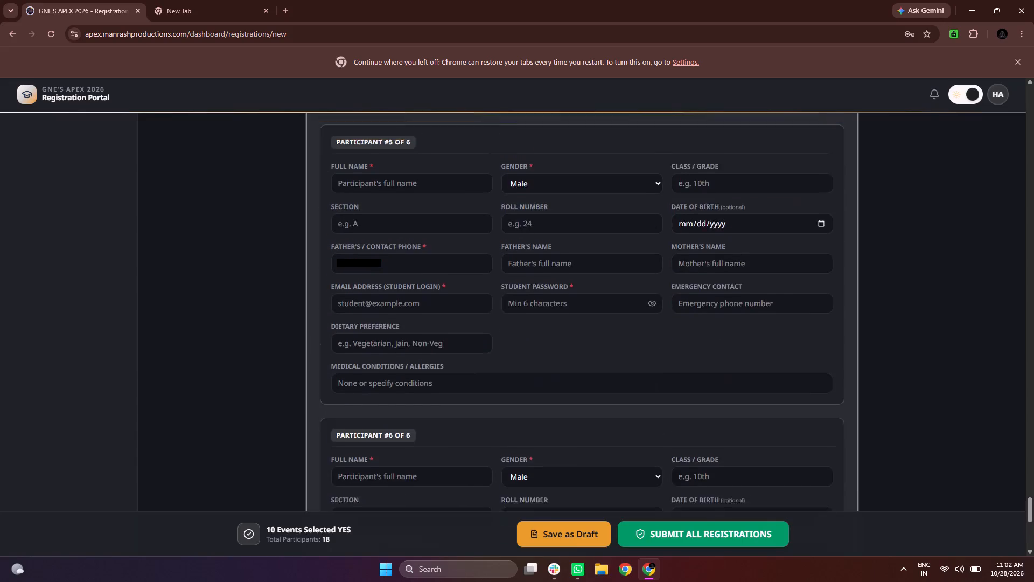
scroll(369, 493, "up", 8)
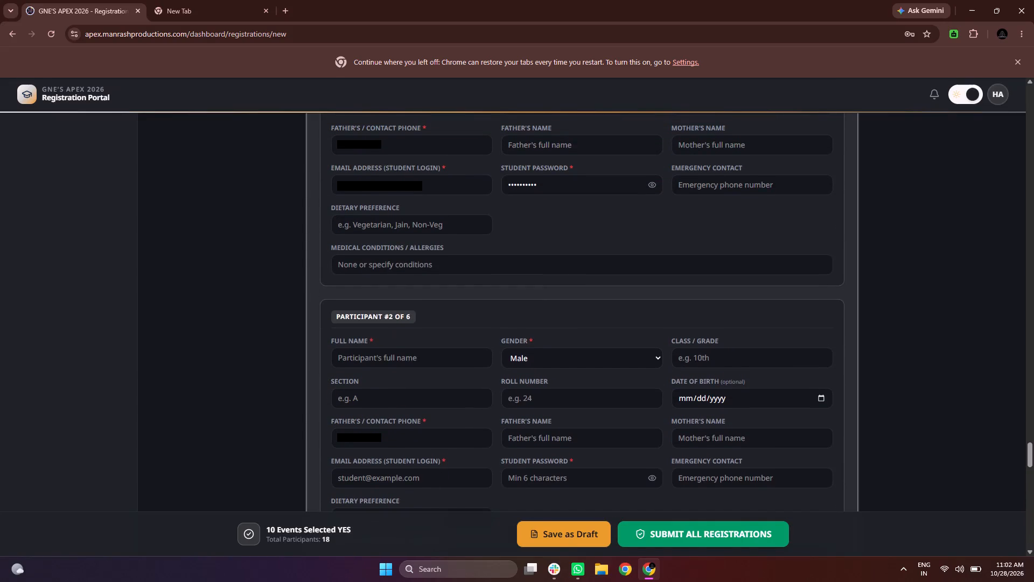
scroll(369, 493, "up", 1)
left_click(402, 363)
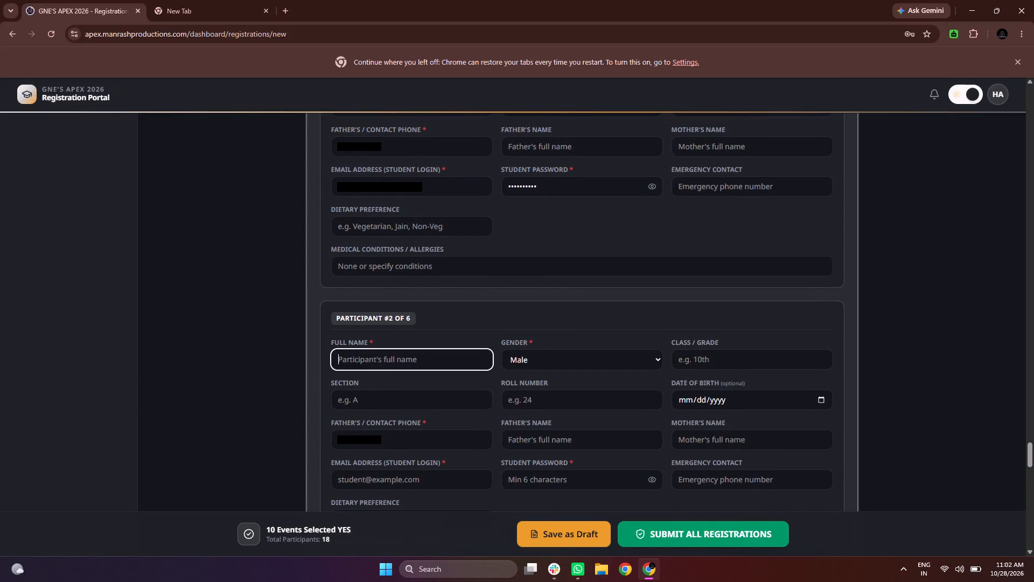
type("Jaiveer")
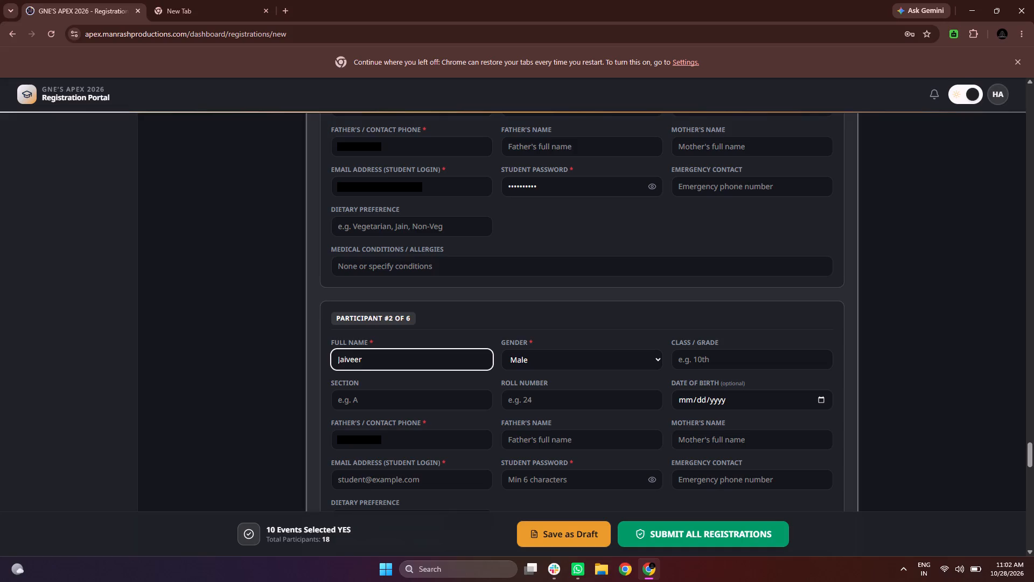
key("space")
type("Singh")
Enter class 10 for participant 2 of 6 in the Mime event's participant details.
left_click(717, 359)
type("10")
scroll(717, 359, "down", 1)
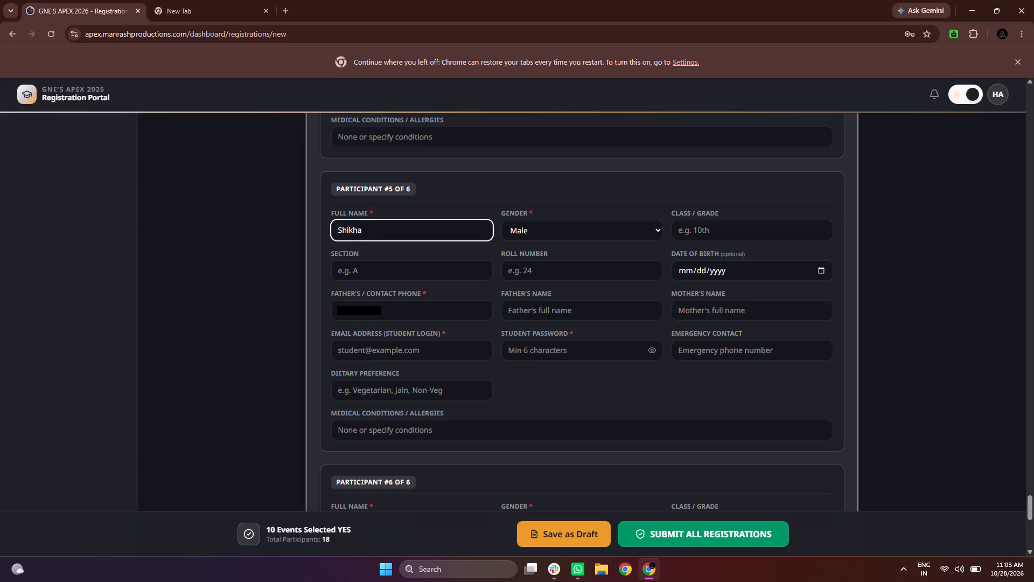
Correct and complete the full name of participant 5 of 6 in the Mime event, and move on to their class/grade.
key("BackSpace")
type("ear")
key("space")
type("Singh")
left_click(691, 233)
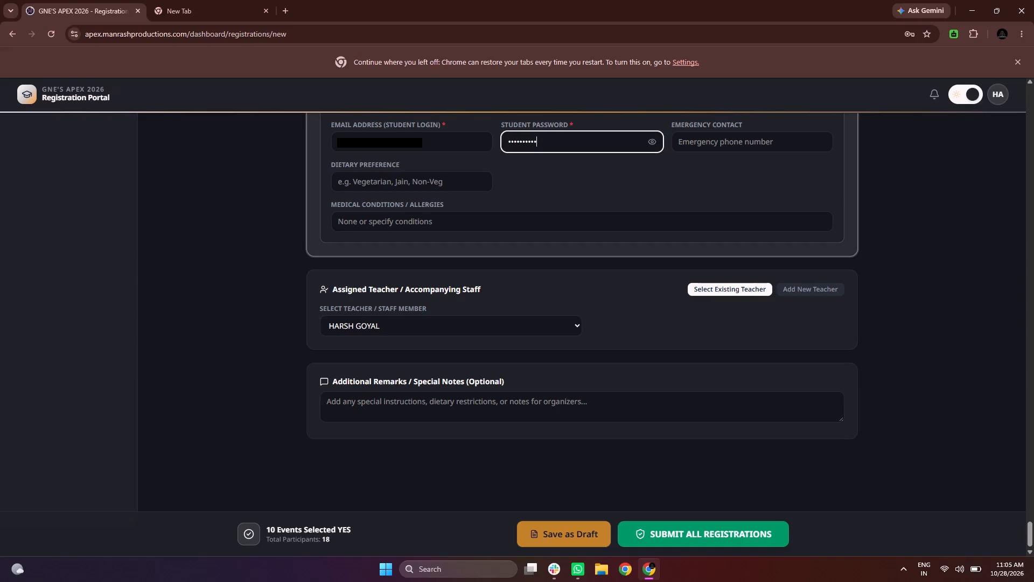
Save the event registrations as a draft.
left_click(551, 530)
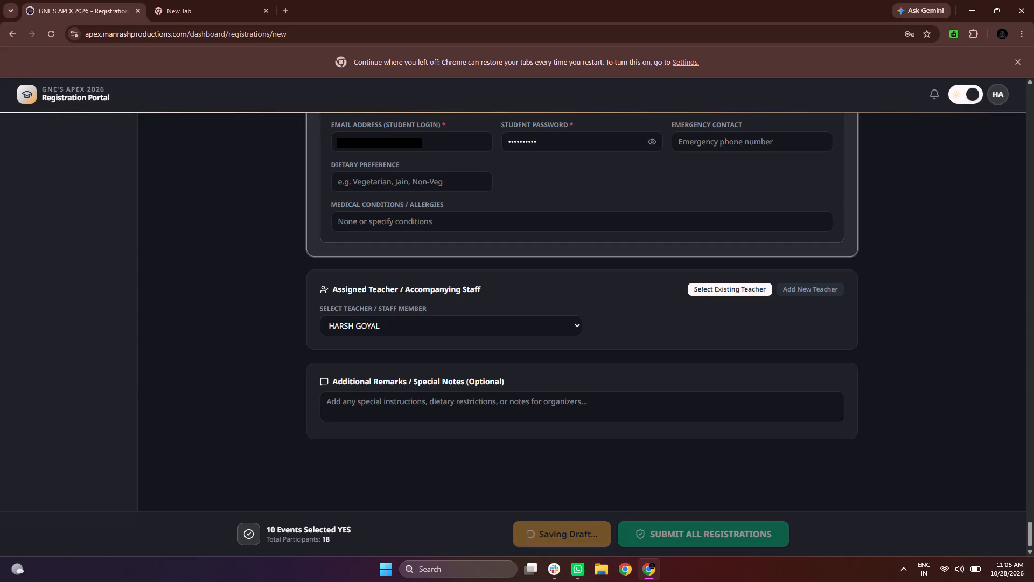
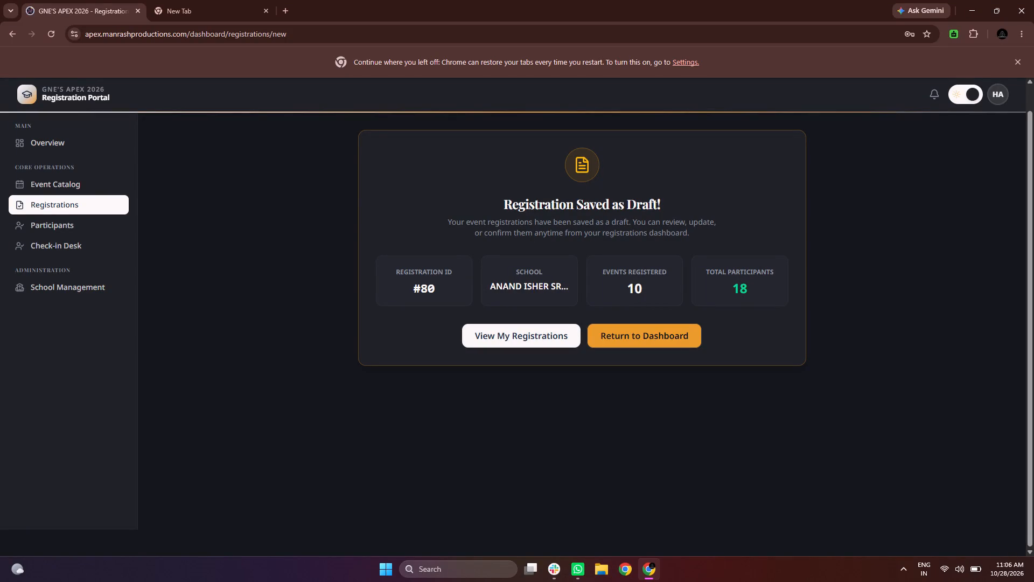
Check the portal's Registrations page and the Overview registration summary for the saved draft registration.
left_click(56, 149)
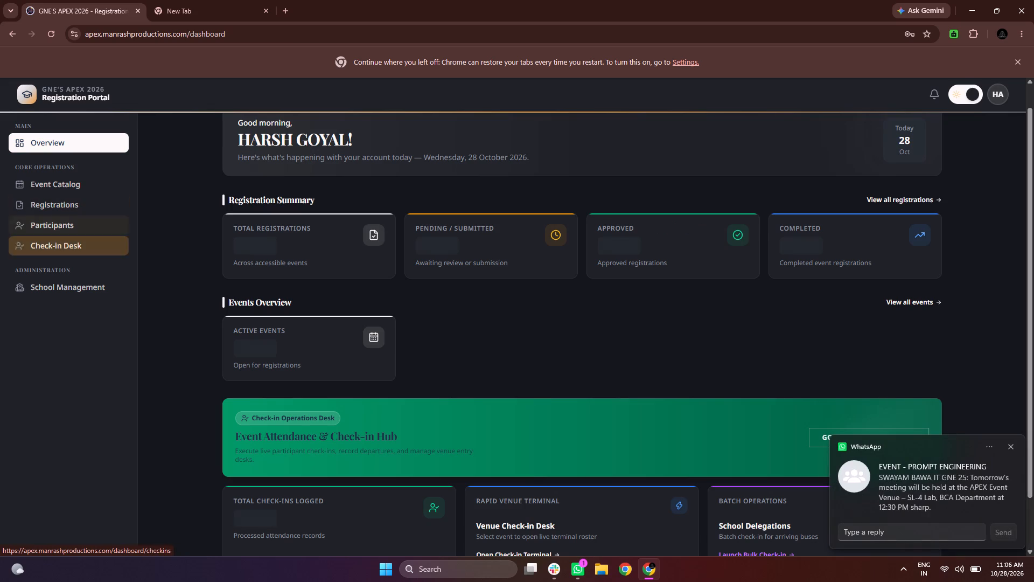
left_click(54, 207)
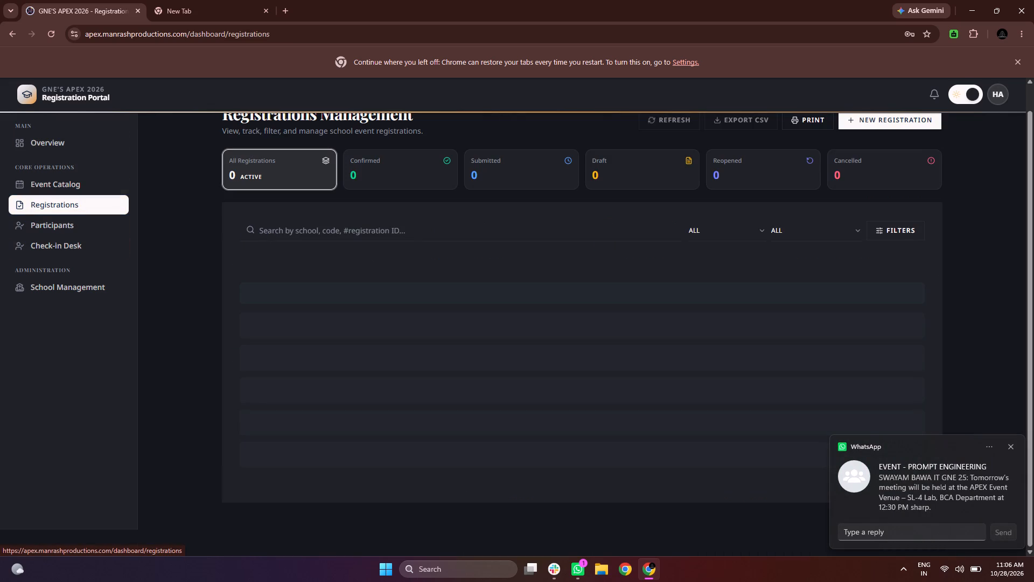
left_click(52, 142)
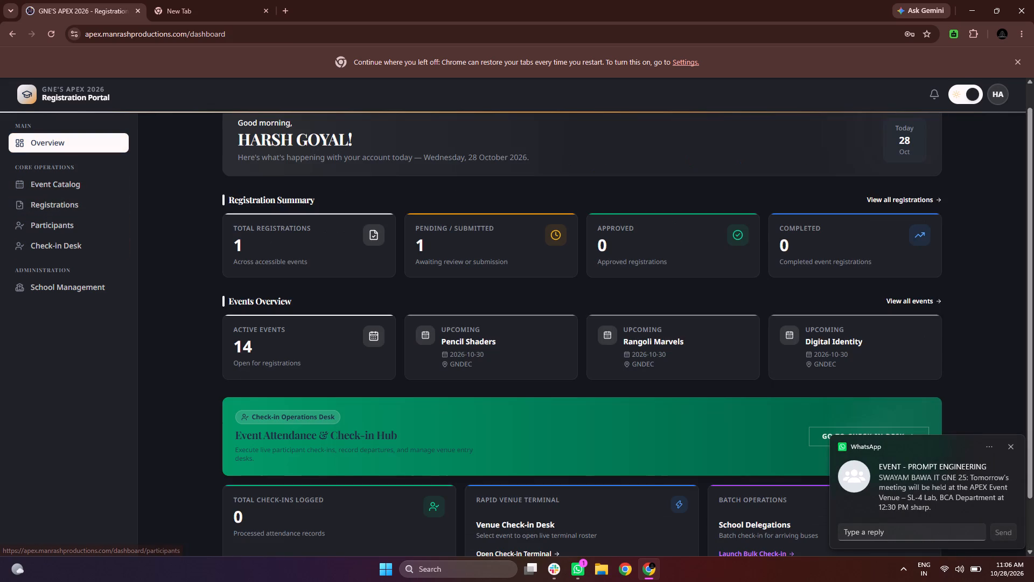